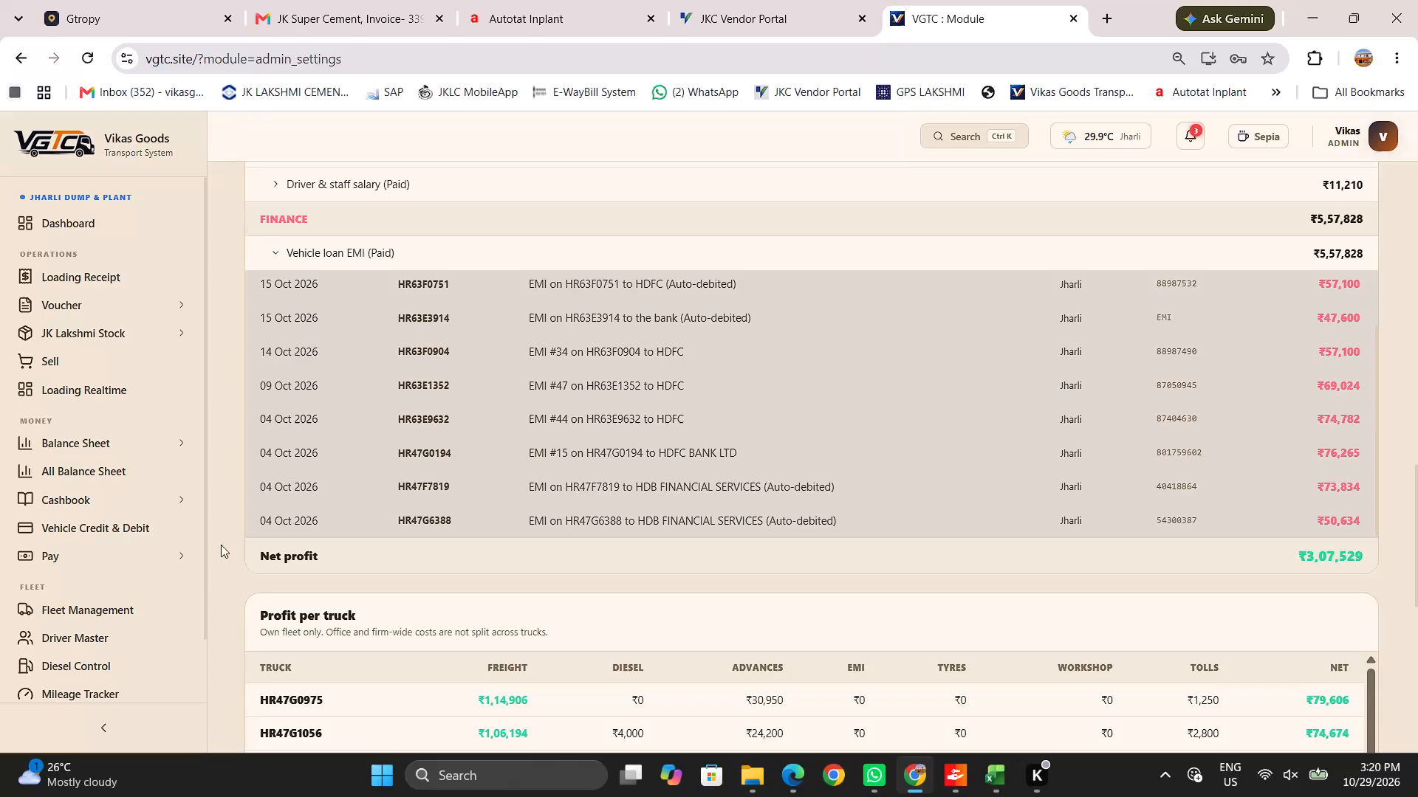
# Review the paid vehicle loan EMI entries by date, truck, lender and amount in the Finance section of the profit statement.
pyautogui.scroll(-1, 456, 503)
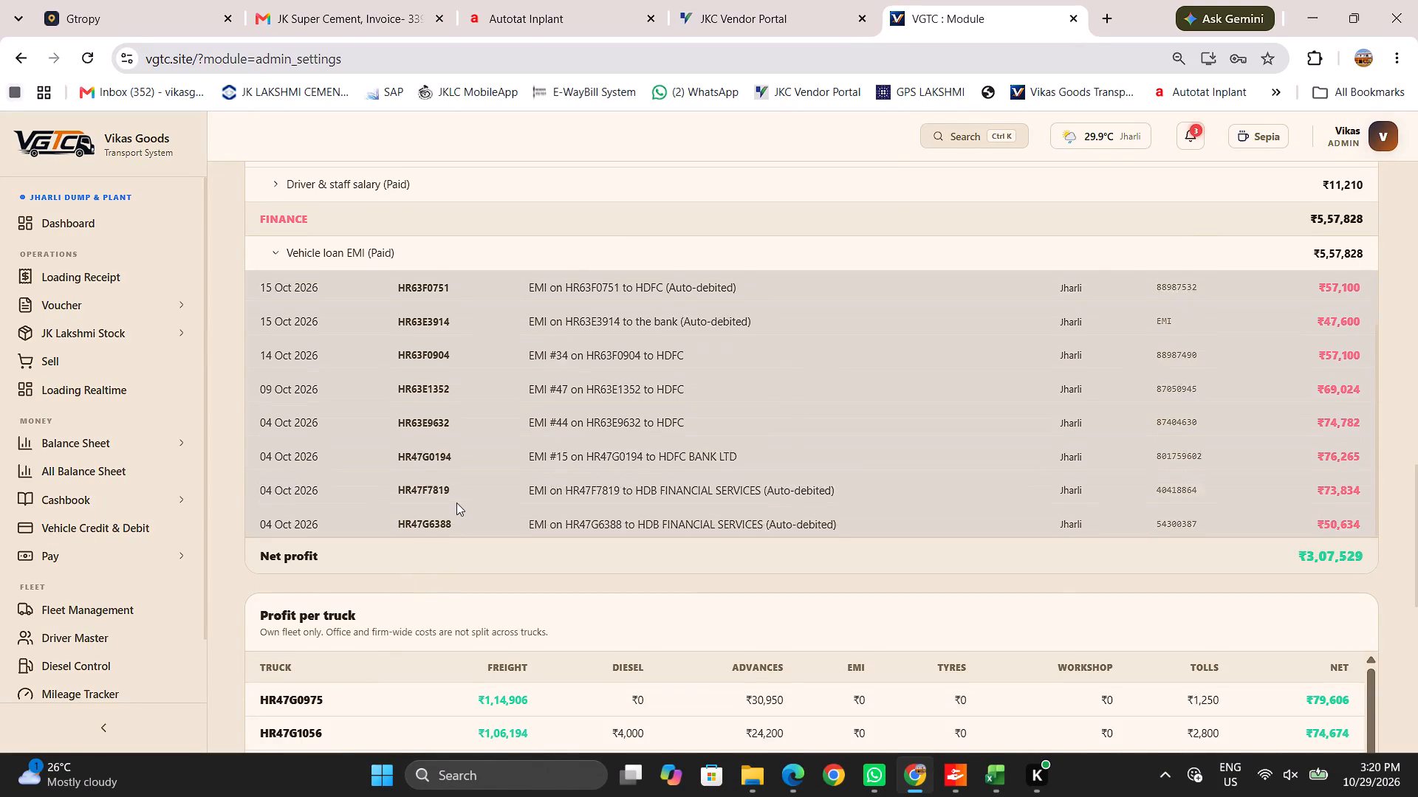
pyautogui.scroll(-2, 456, 503)
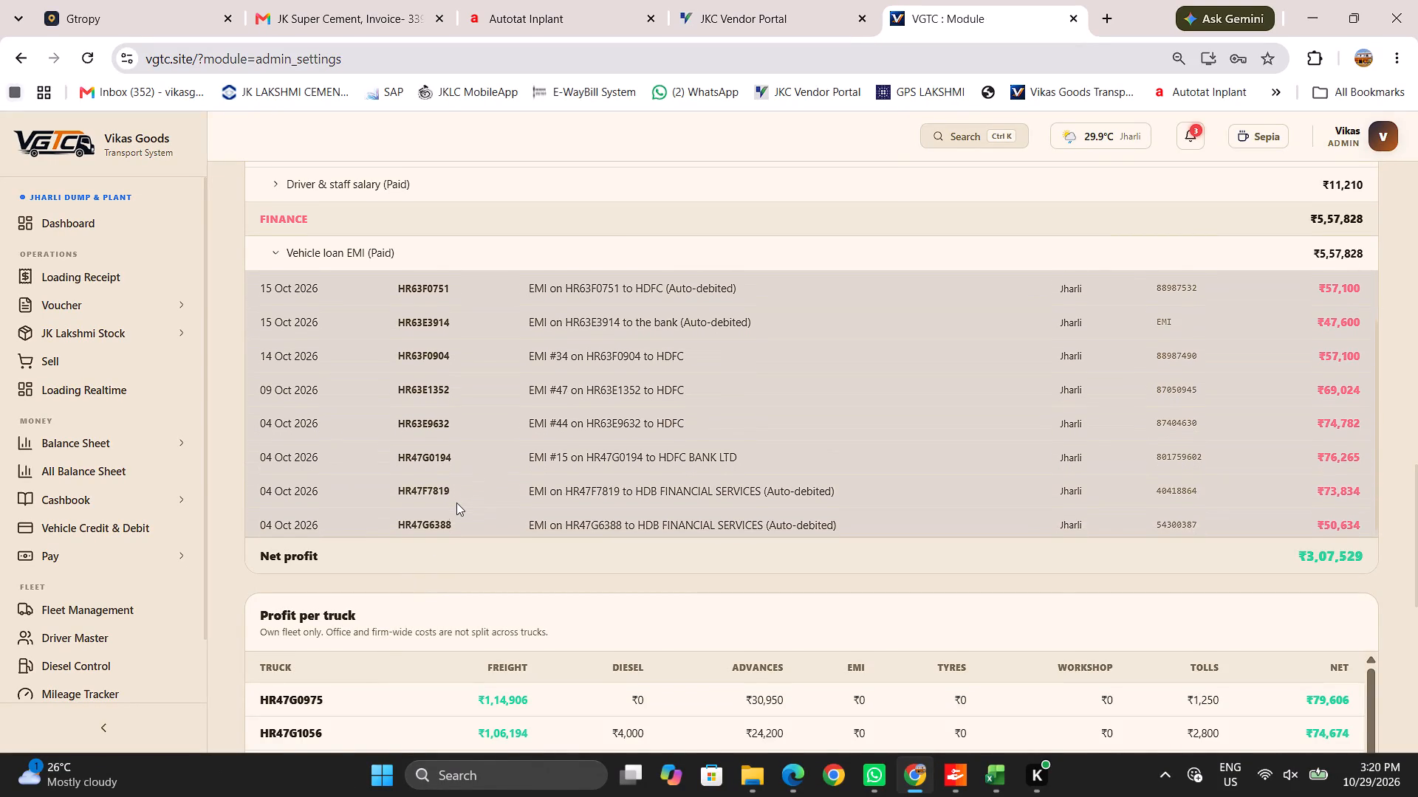
pyautogui.scroll(-2, 456, 503)
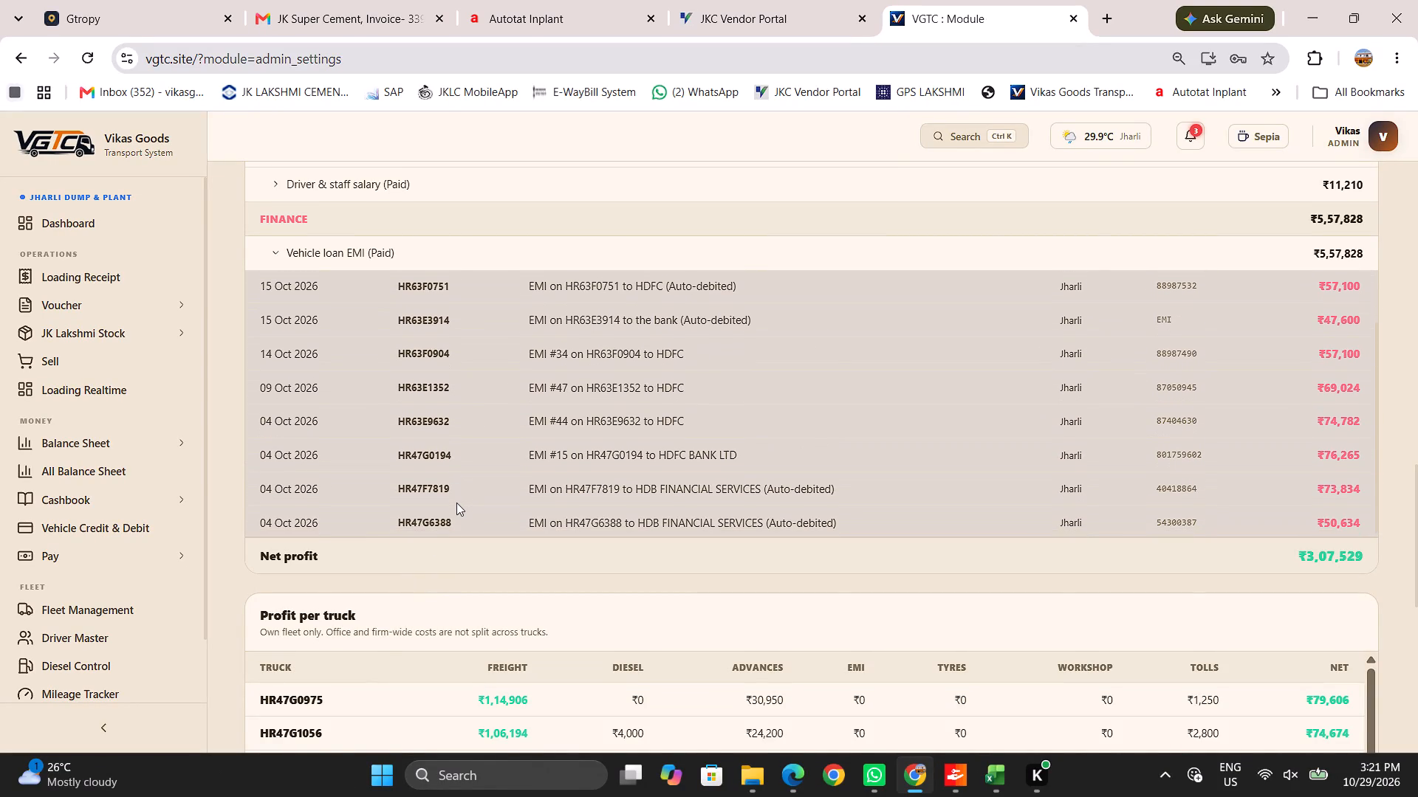
pyautogui.scroll(-1, 456, 503)
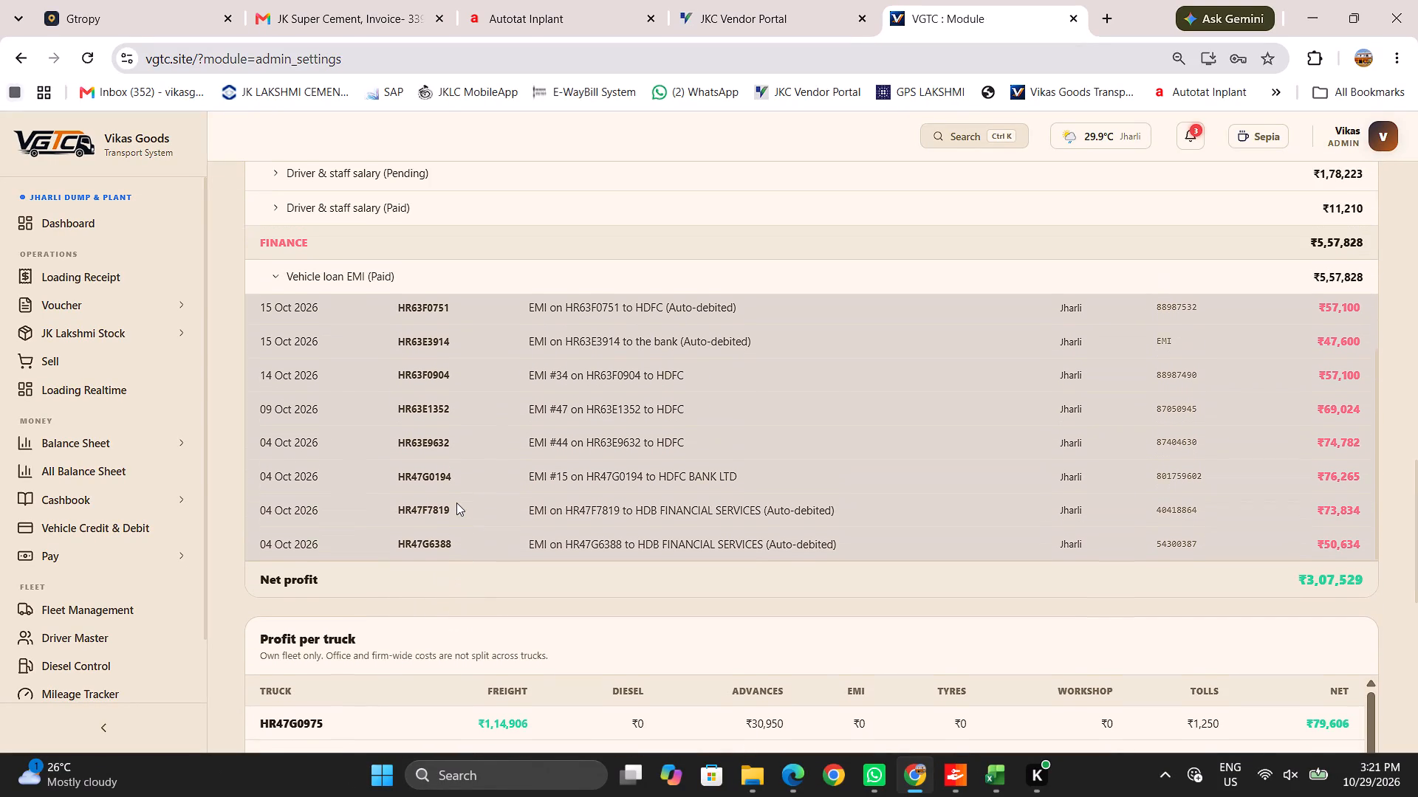
pyautogui.scroll(-1, 456, 503)
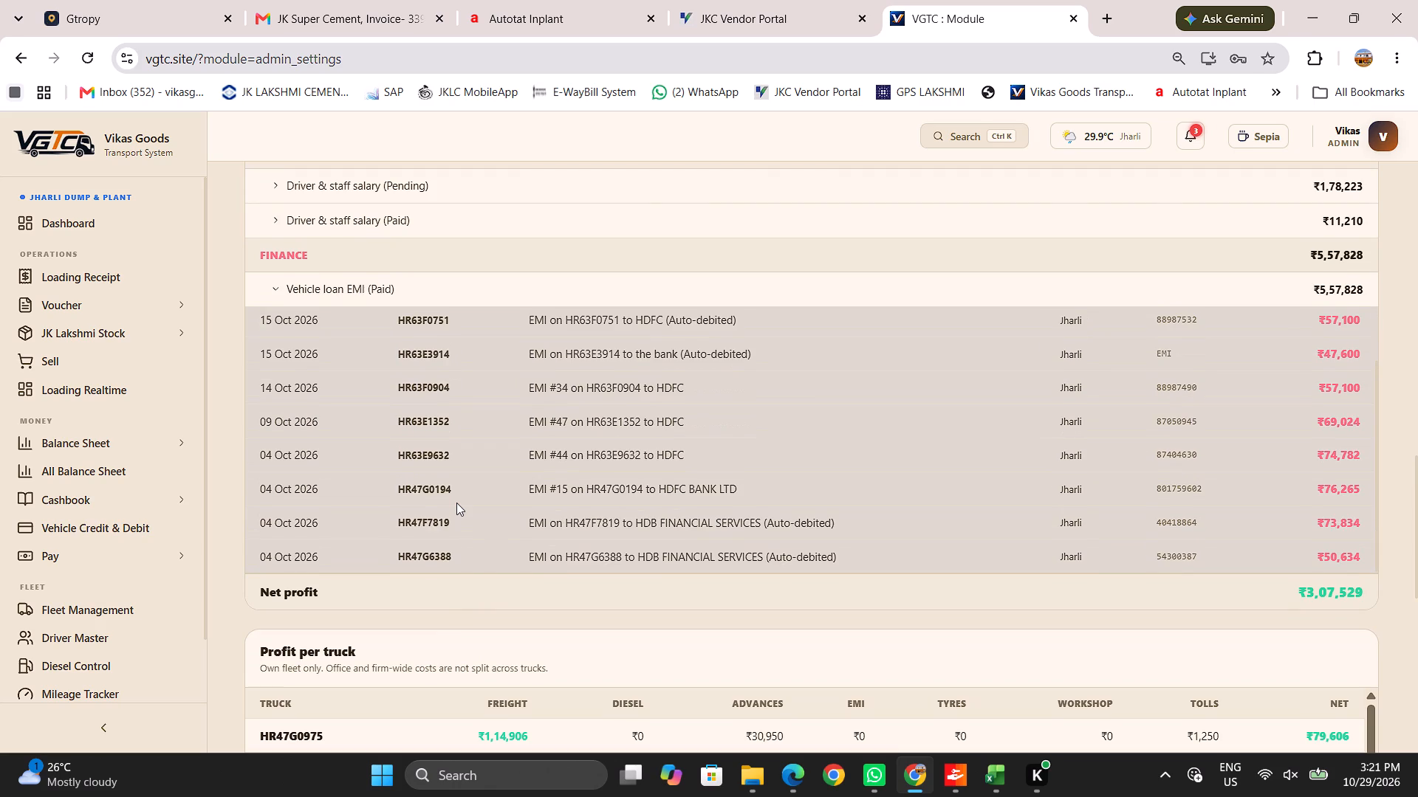
pyautogui.scroll(-1, 456, 503)
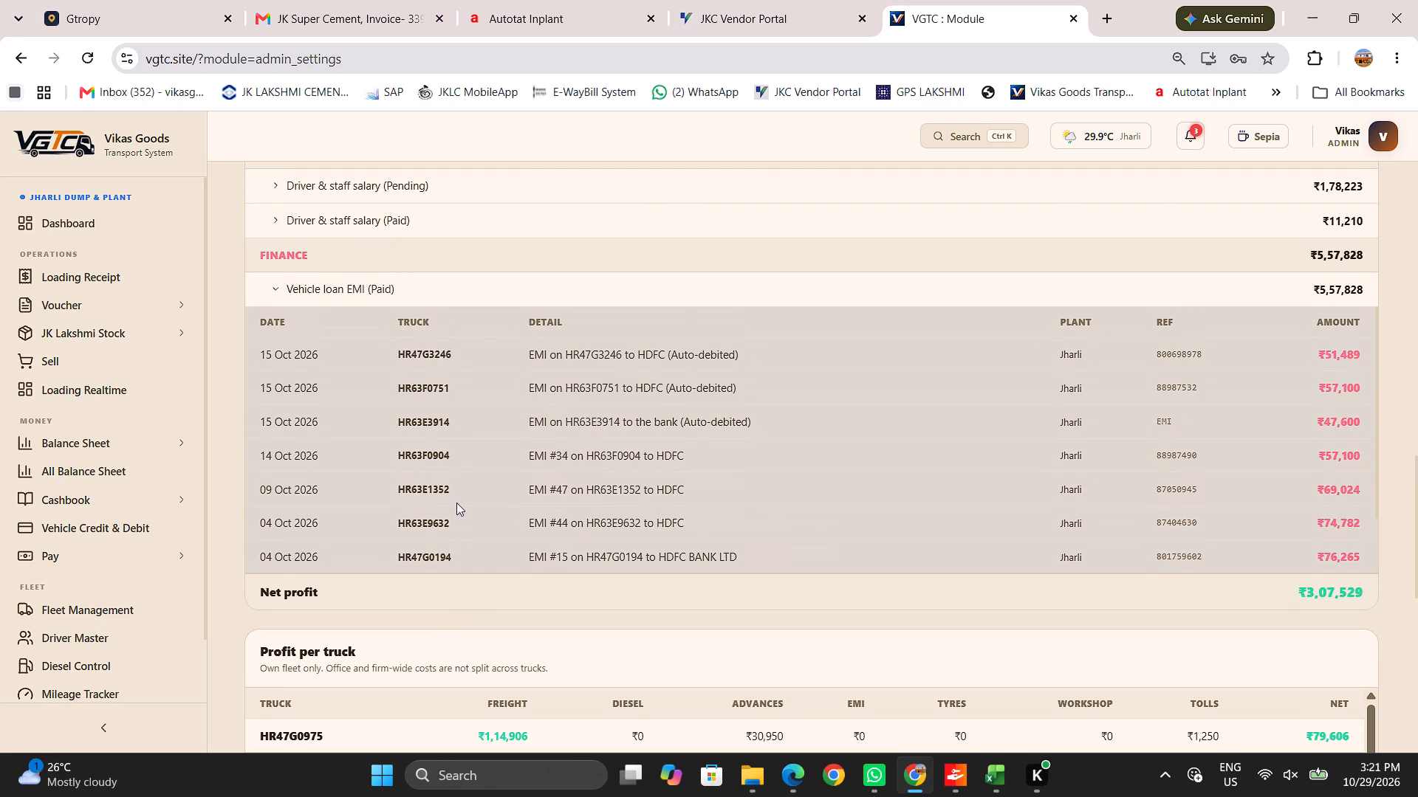
pyautogui.scroll(-2, 456, 503)
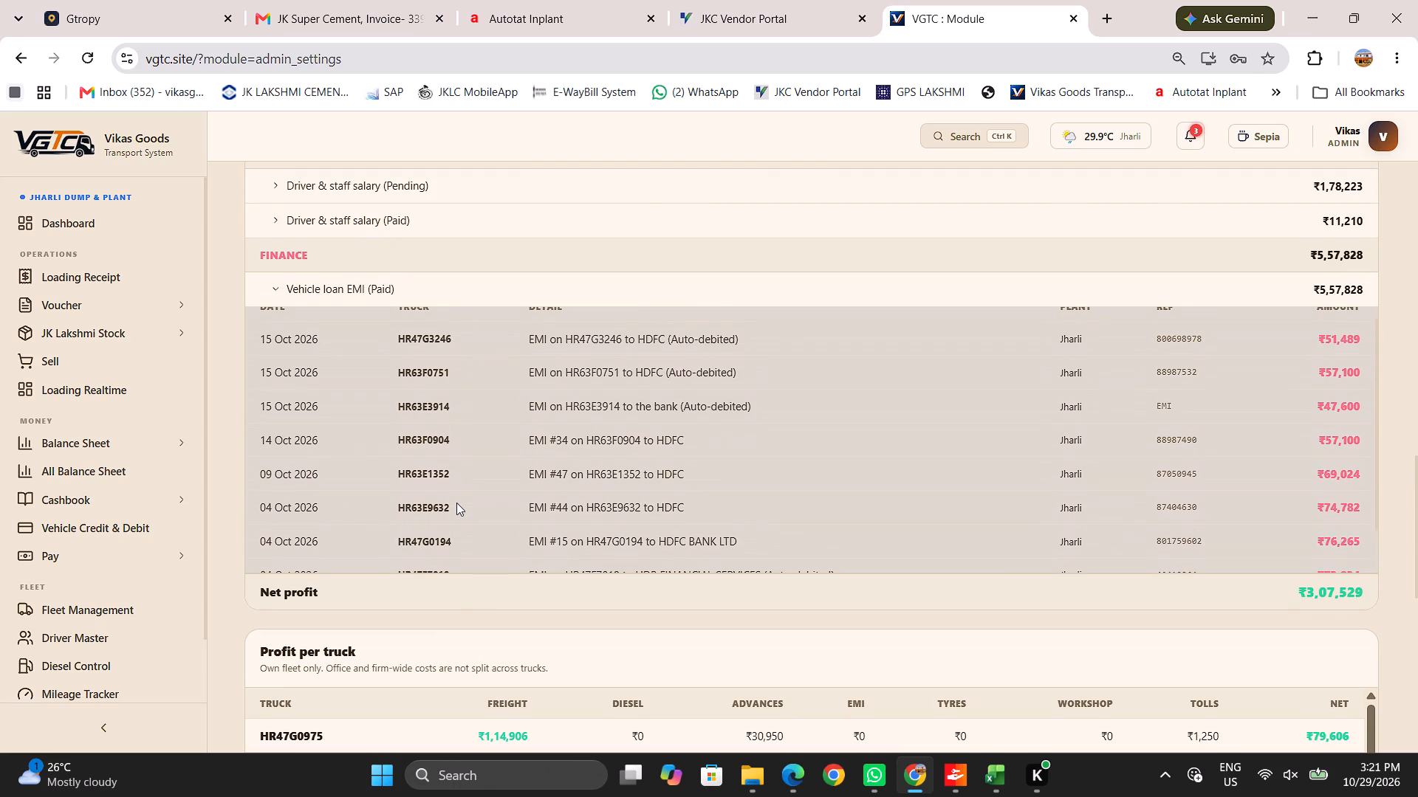
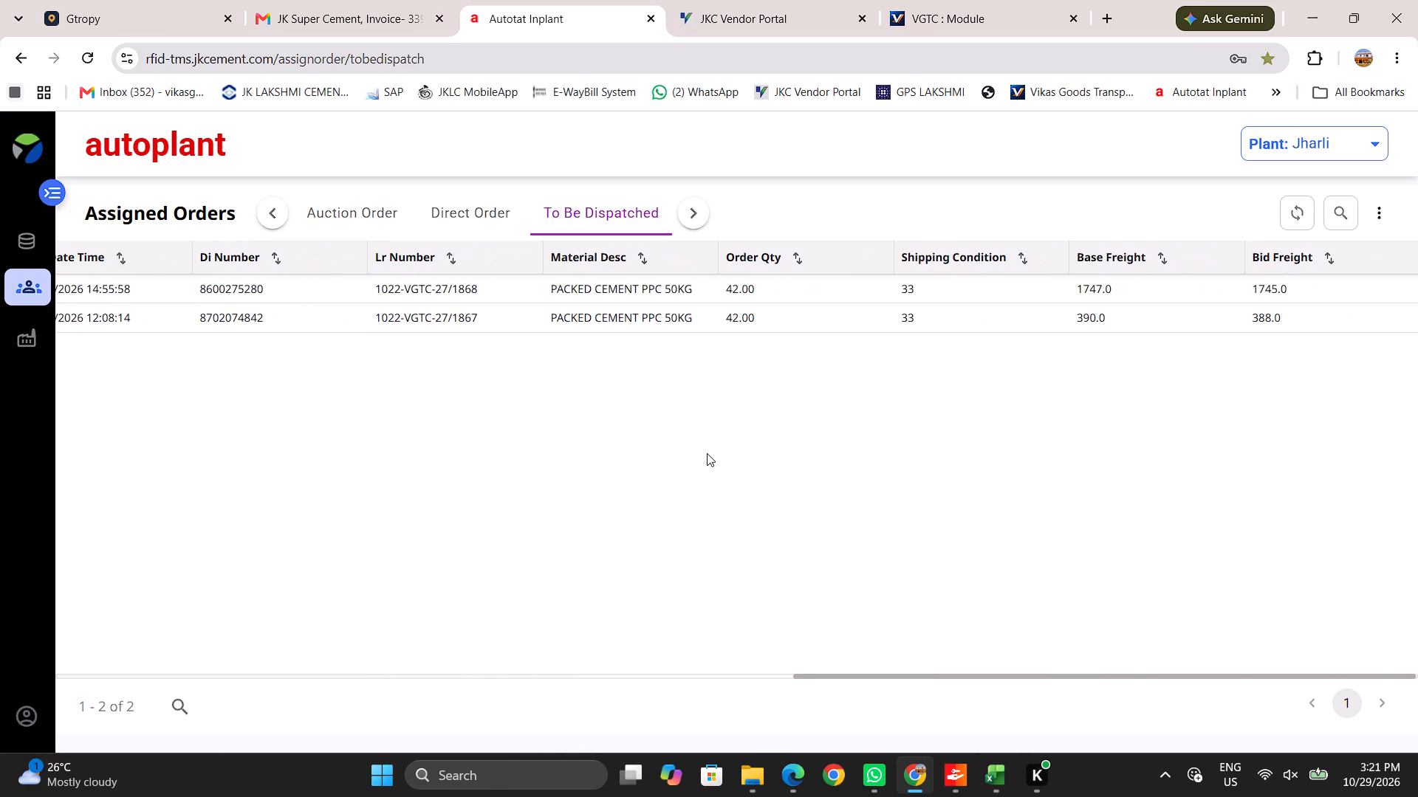
# Review the To Be Dispatched orders for the Jharli plant across the trip, vehicle, destination, material and freight columns.
pyautogui.hscroll(2, 707, 453)
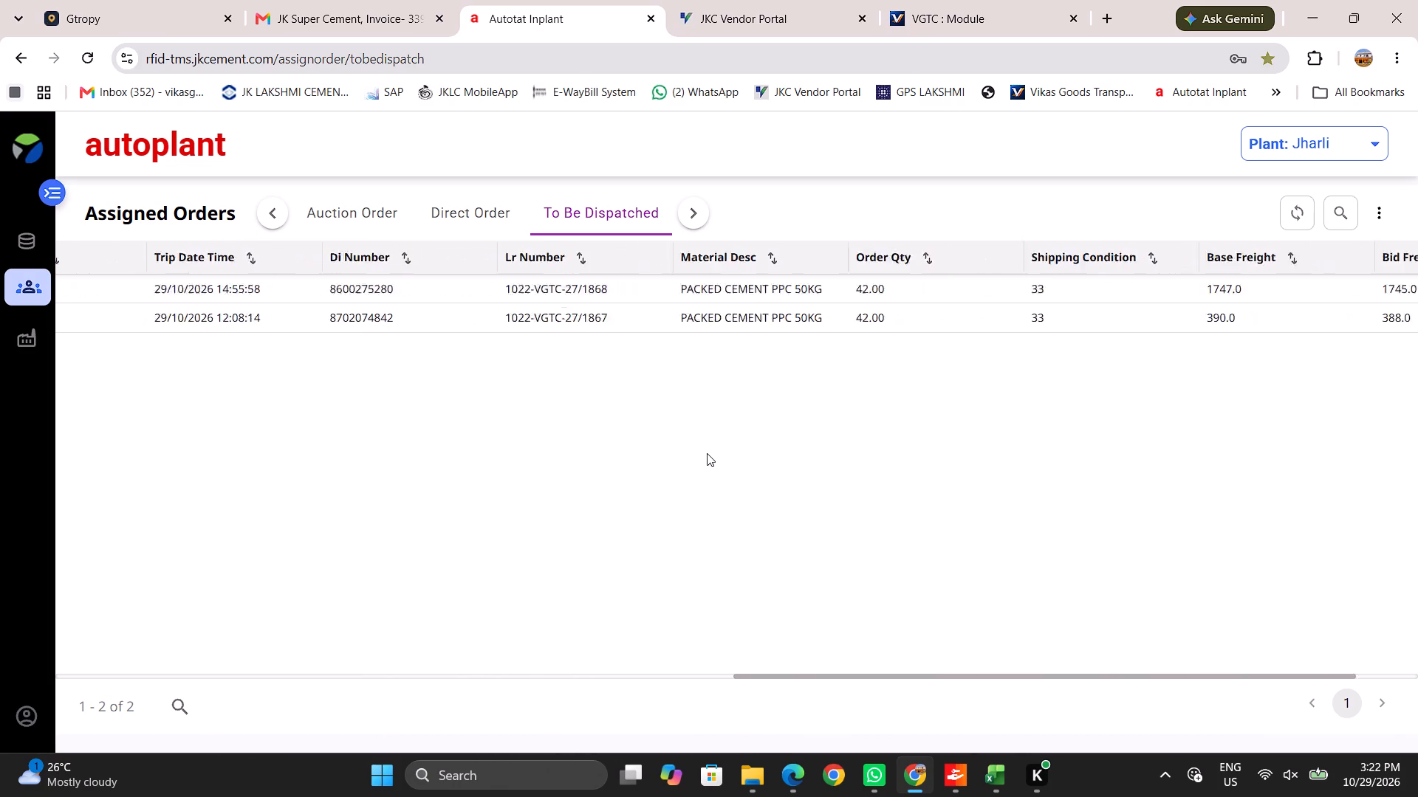
pyautogui.hscroll(7, 707, 453)
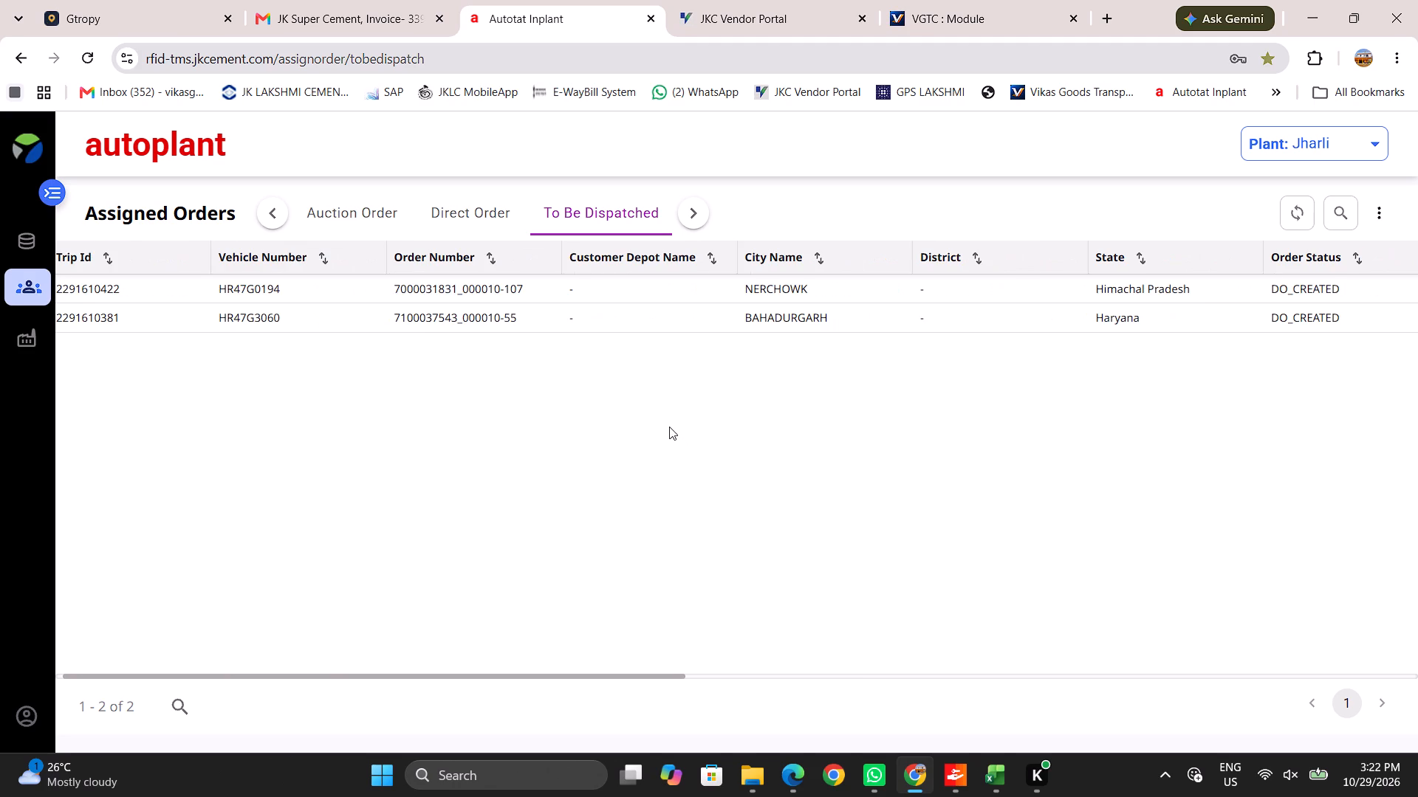
# Show the Direct Order list of assigned orders and examine its merge ID, state, city and district columns.
pyautogui.click(447, 226)
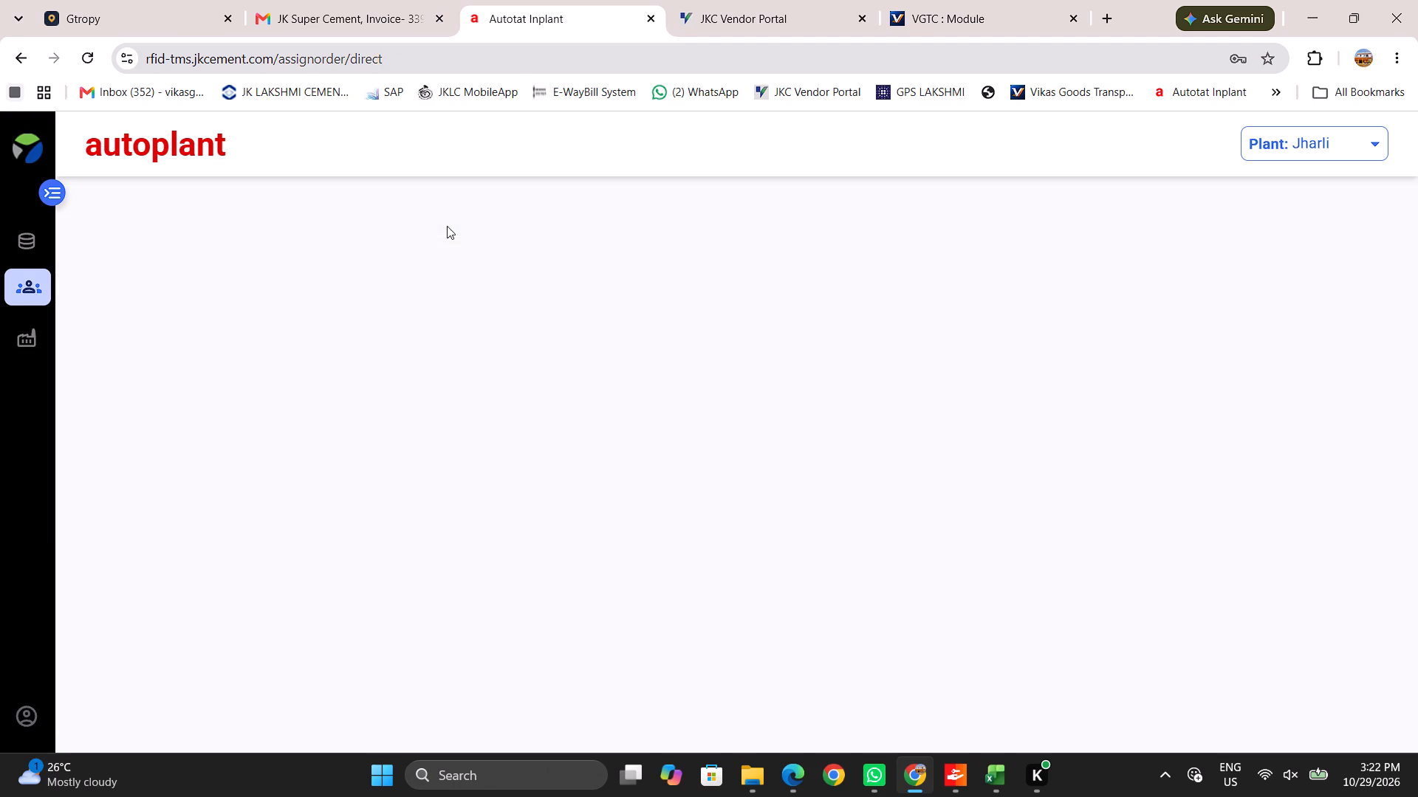
pyautogui.hscroll(-1, 529, 406)
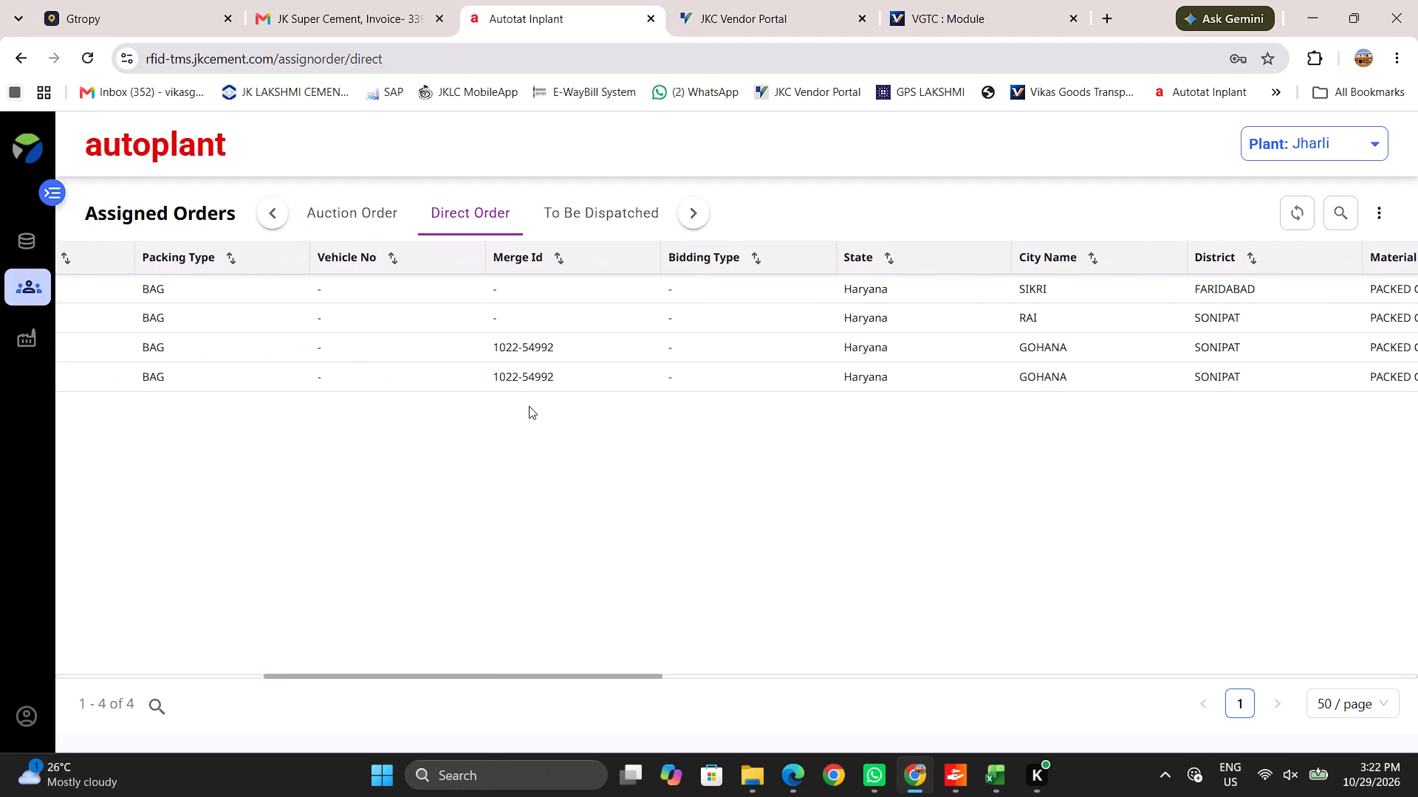
# Show the Yet to start auction orders for the Jharli plant and examine the order, customer, city and district columns across pages 1, 3 and 2.
pyautogui.hscroll(-1, 529, 406)
pyautogui.click(375, 218)
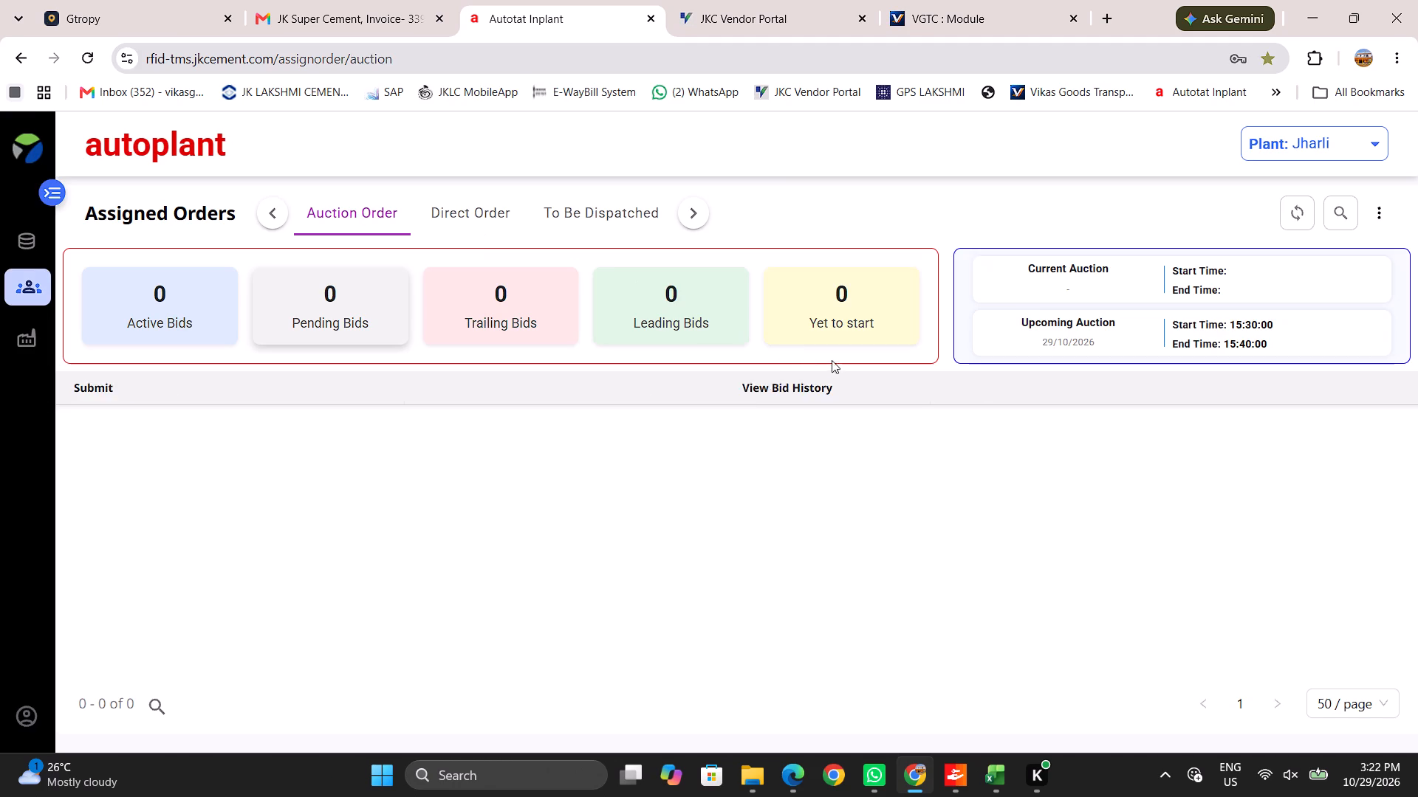
pyautogui.click(839, 319)
pyautogui.scroll(-2, 688, 545)
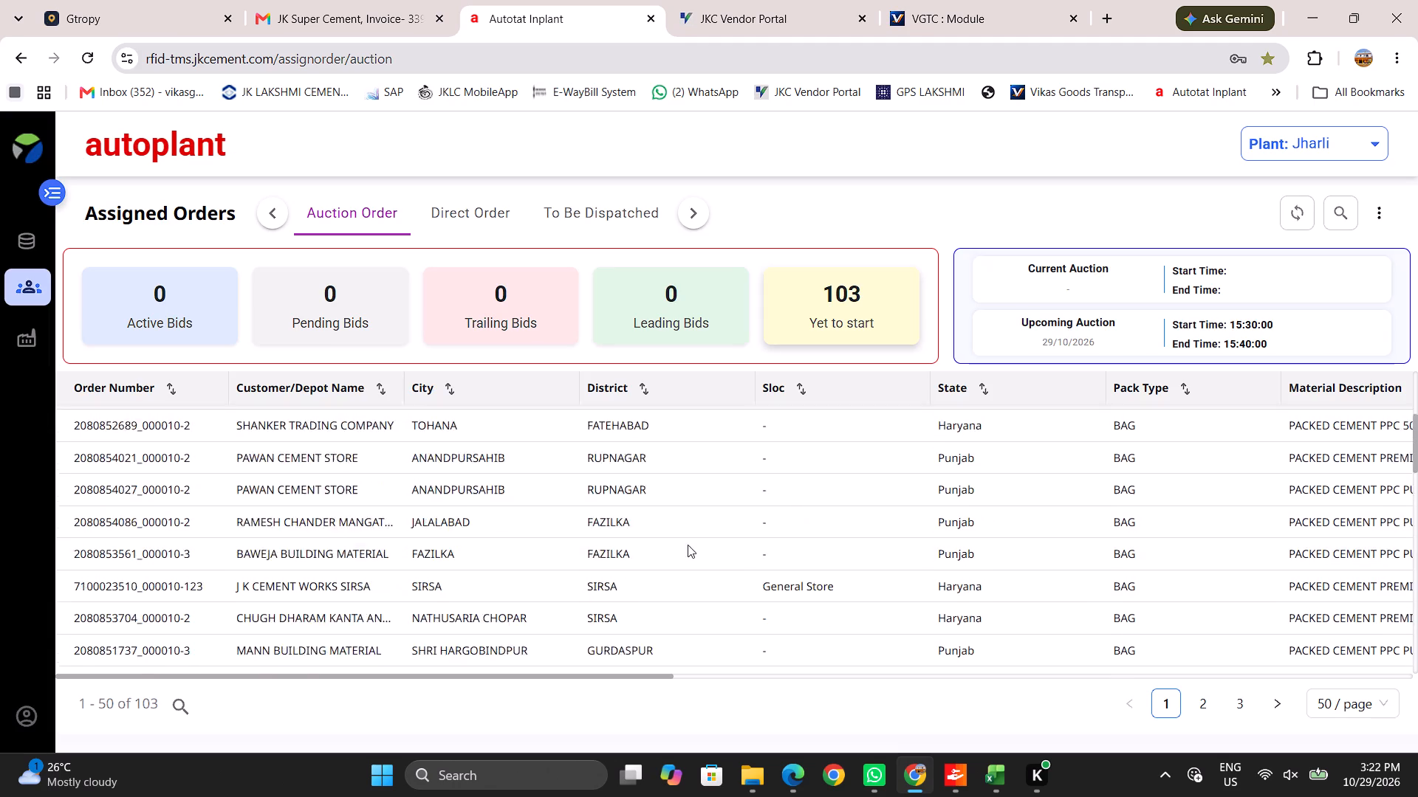
pyautogui.scroll(-10, 688, 545)
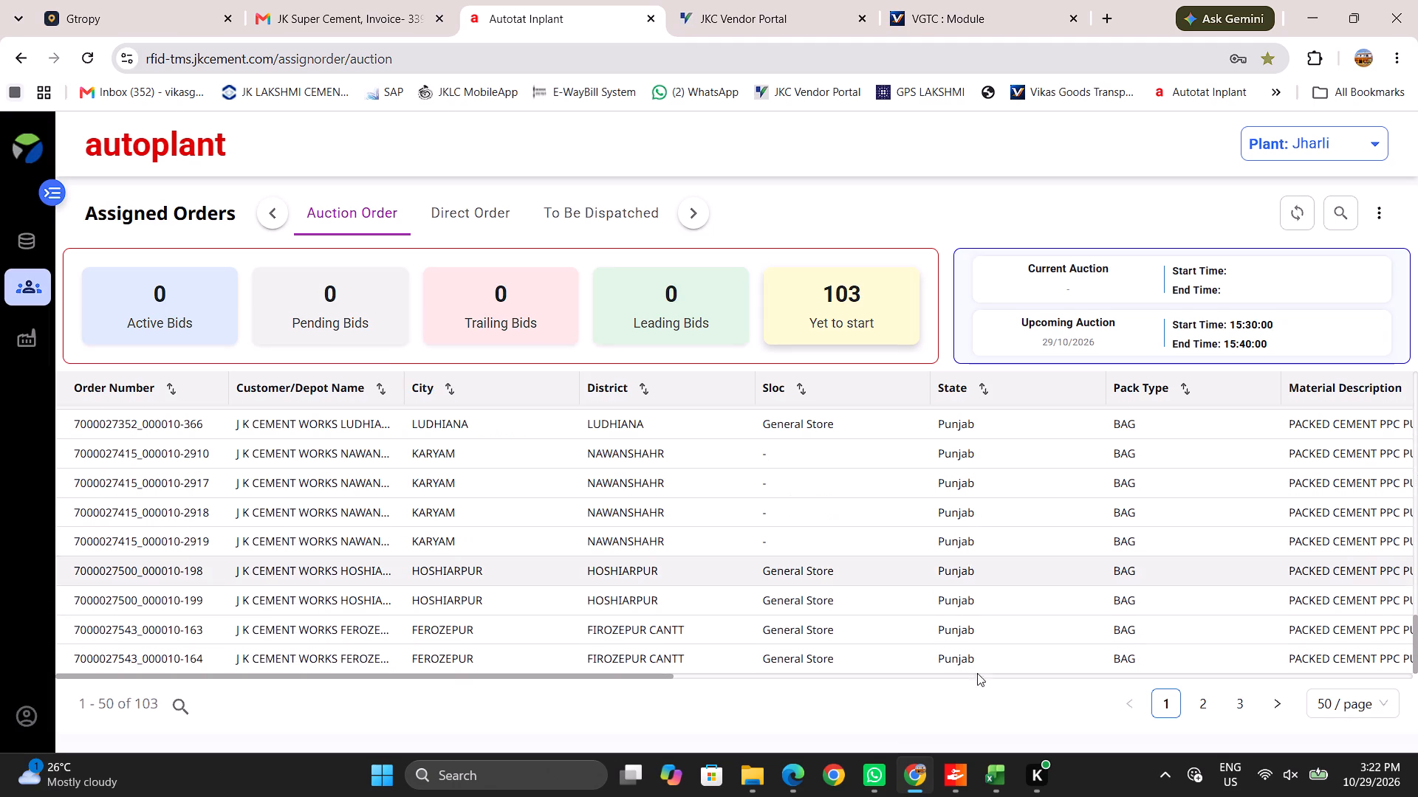
pyautogui.click(1253, 703)
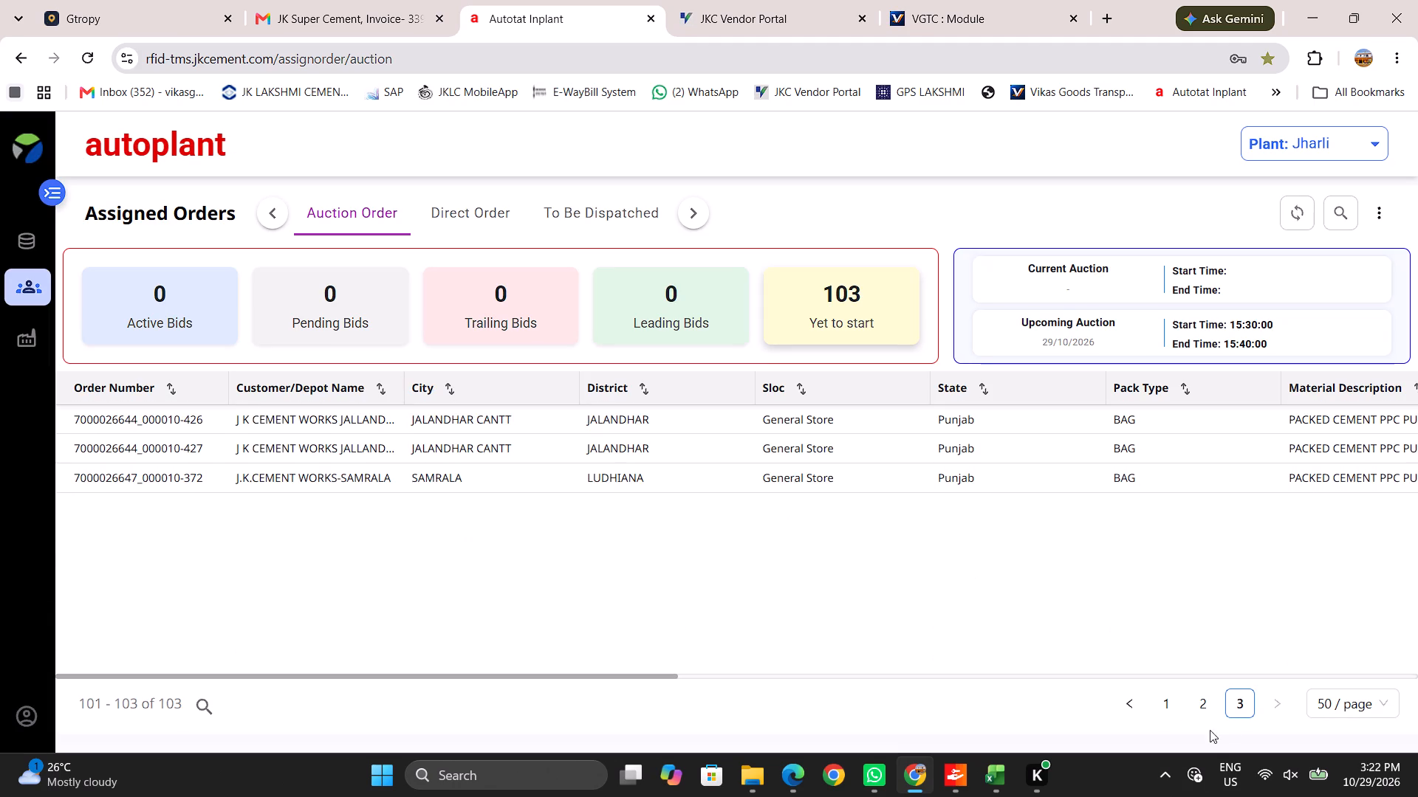
pyautogui.click(1205, 713)
pyautogui.scroll(-9, 930, 607)
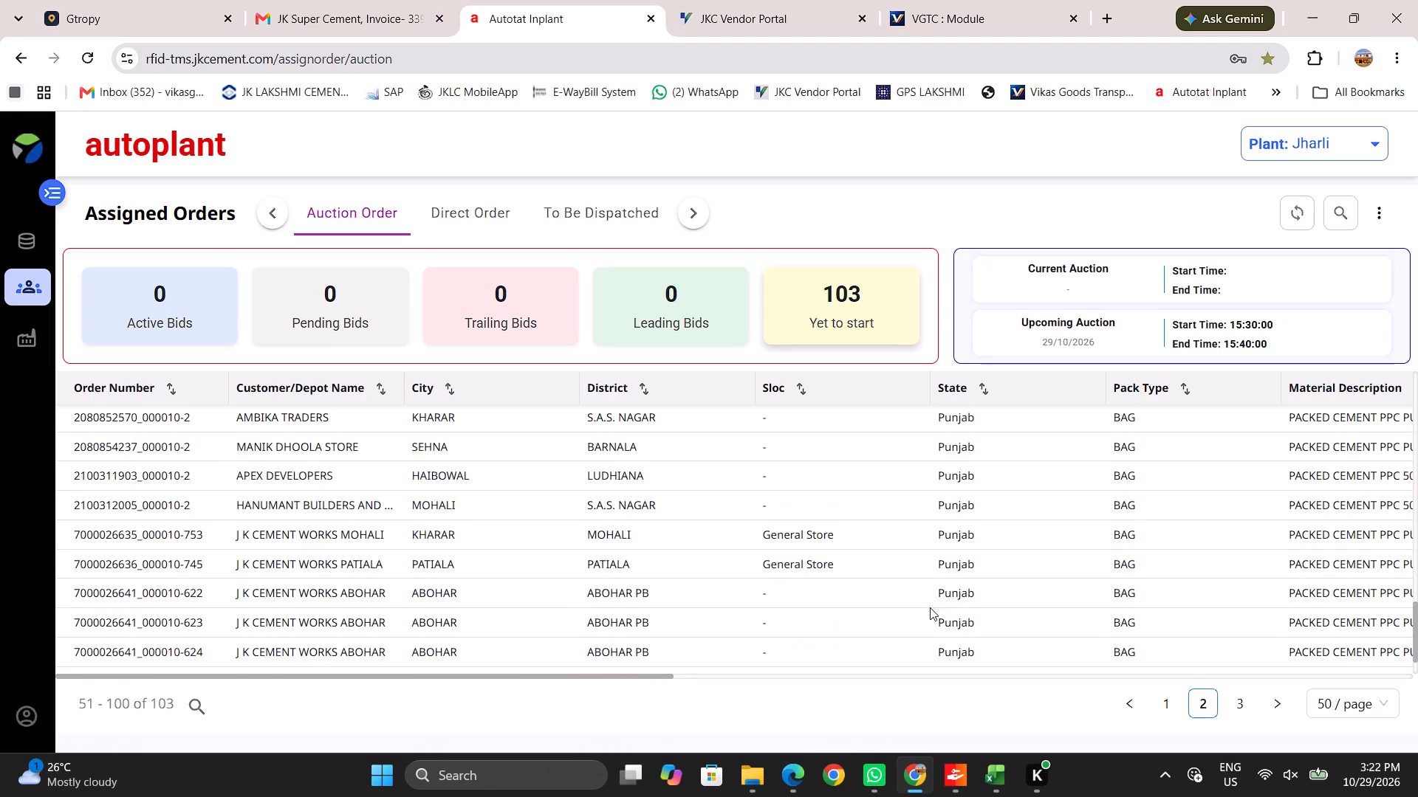
pyautogui.scroll(4, 930, 607)
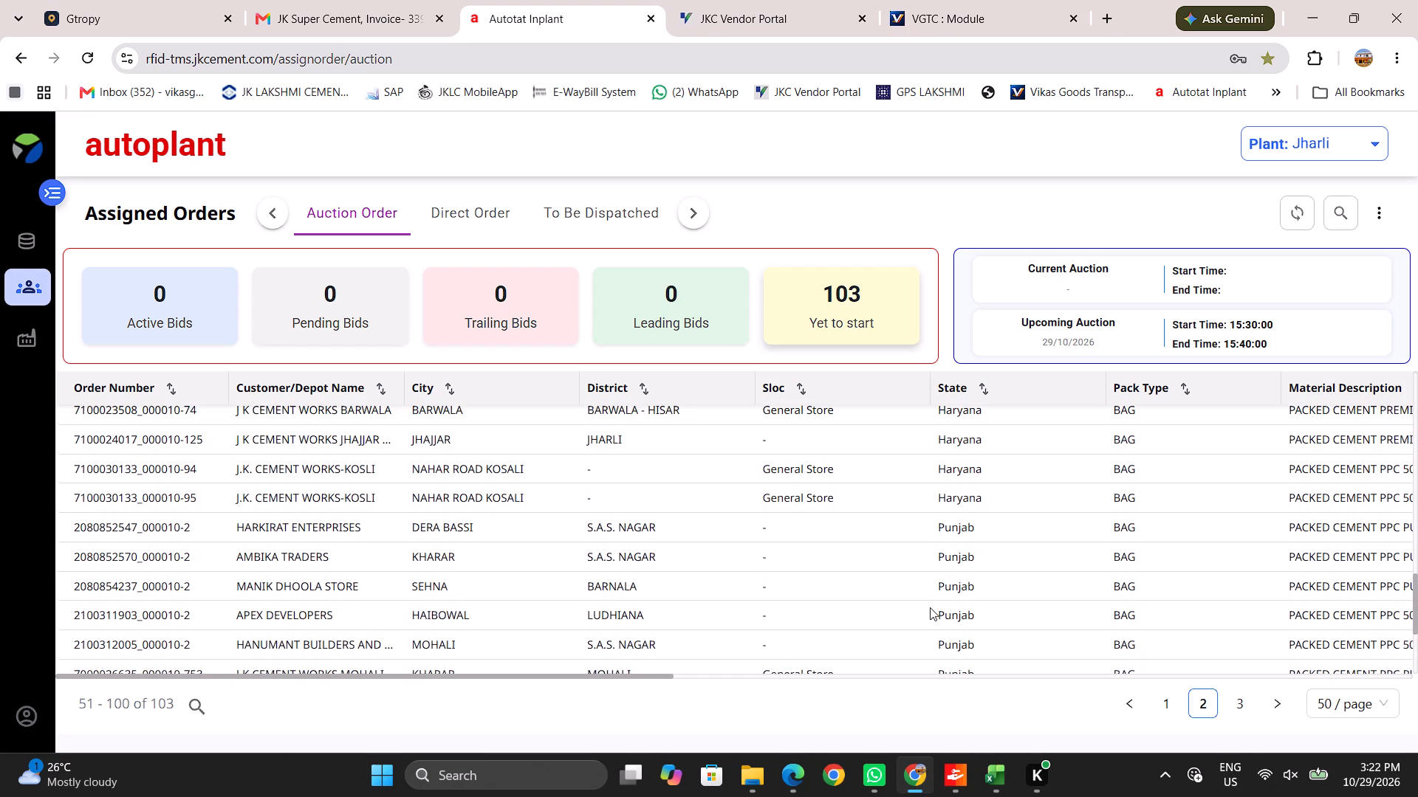
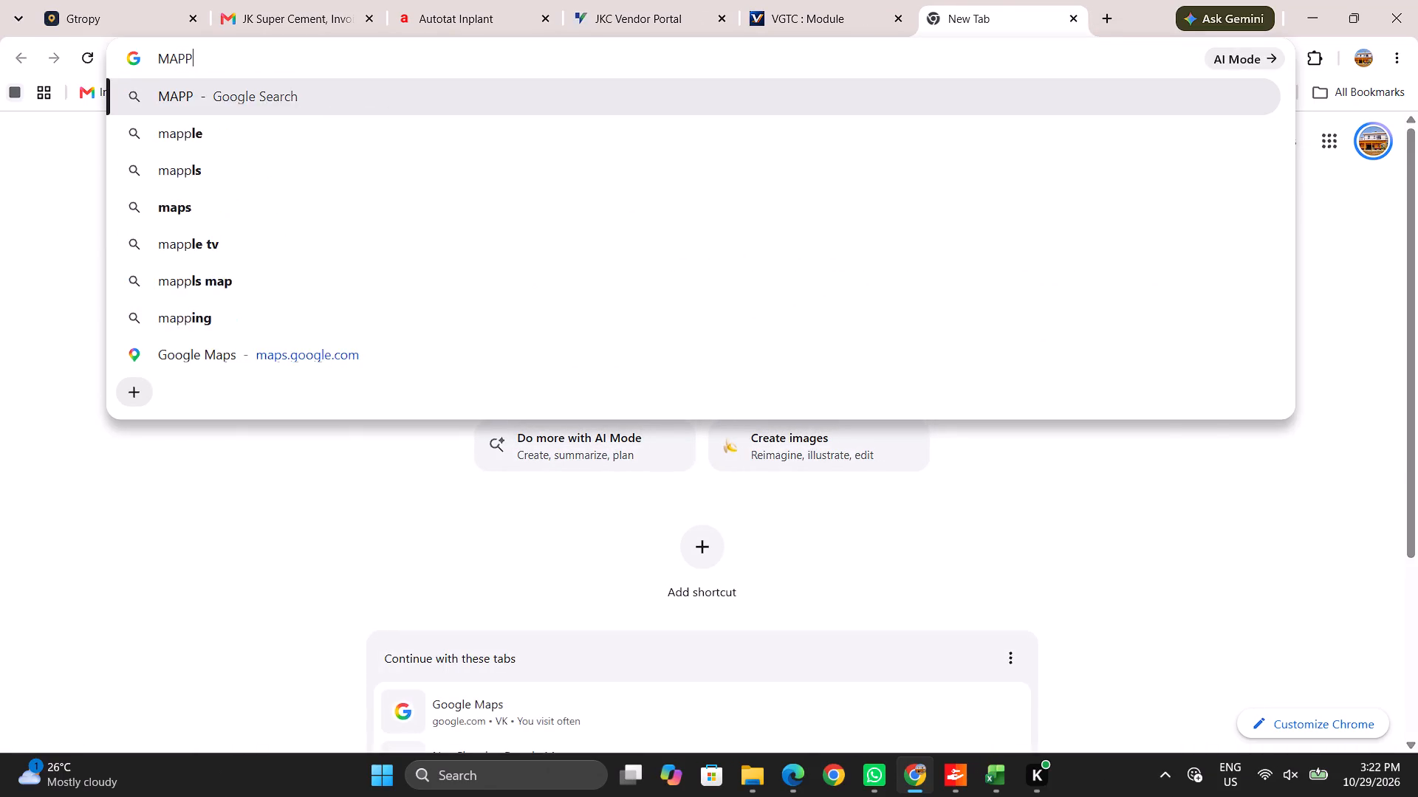
# Search Google for MAPPELS and open the Mappls website at mappls.com.
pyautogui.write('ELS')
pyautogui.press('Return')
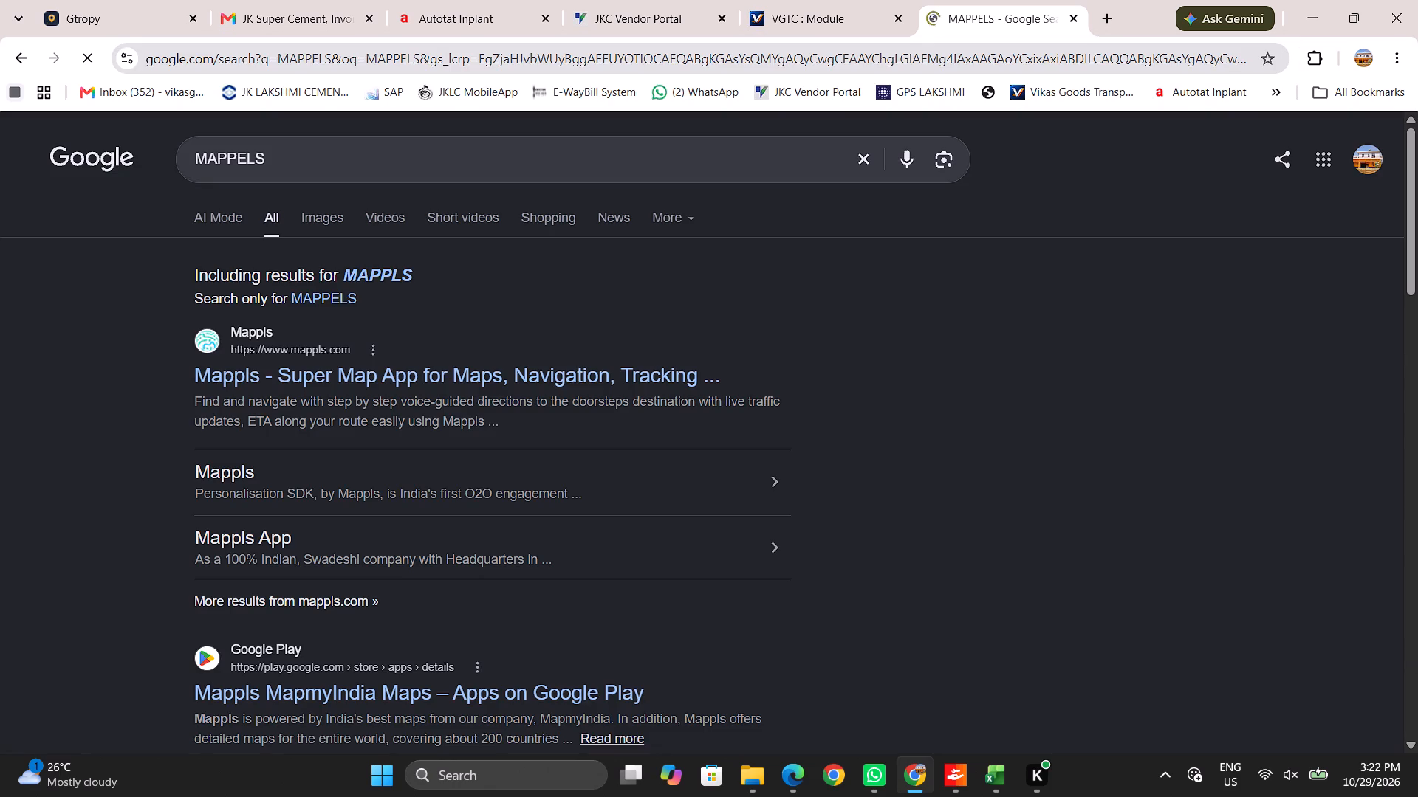
pyautogui.click(615, 360)
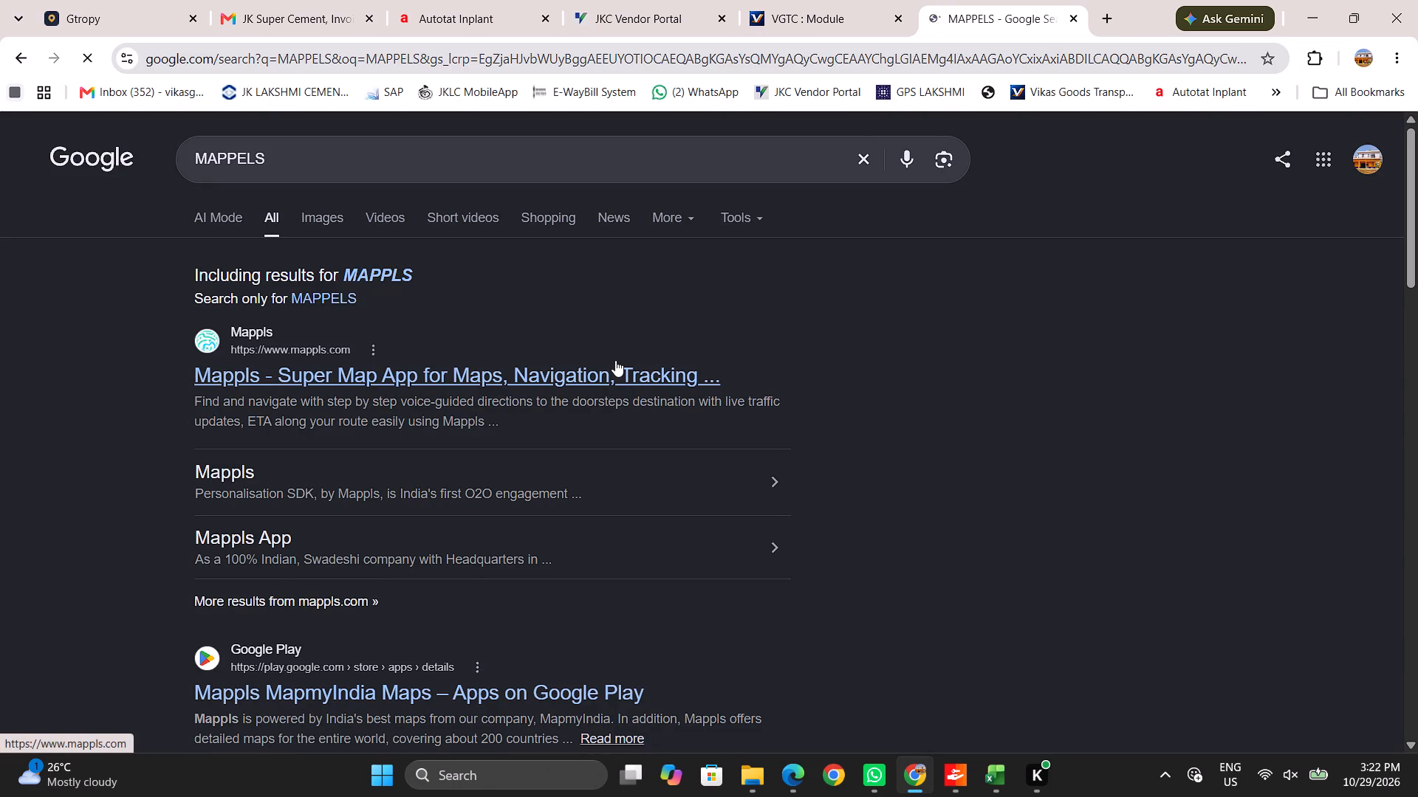
# Open the Mappls map website from the search results and look through its online ordering and app quick links.
pyautogui.click(423, 374)
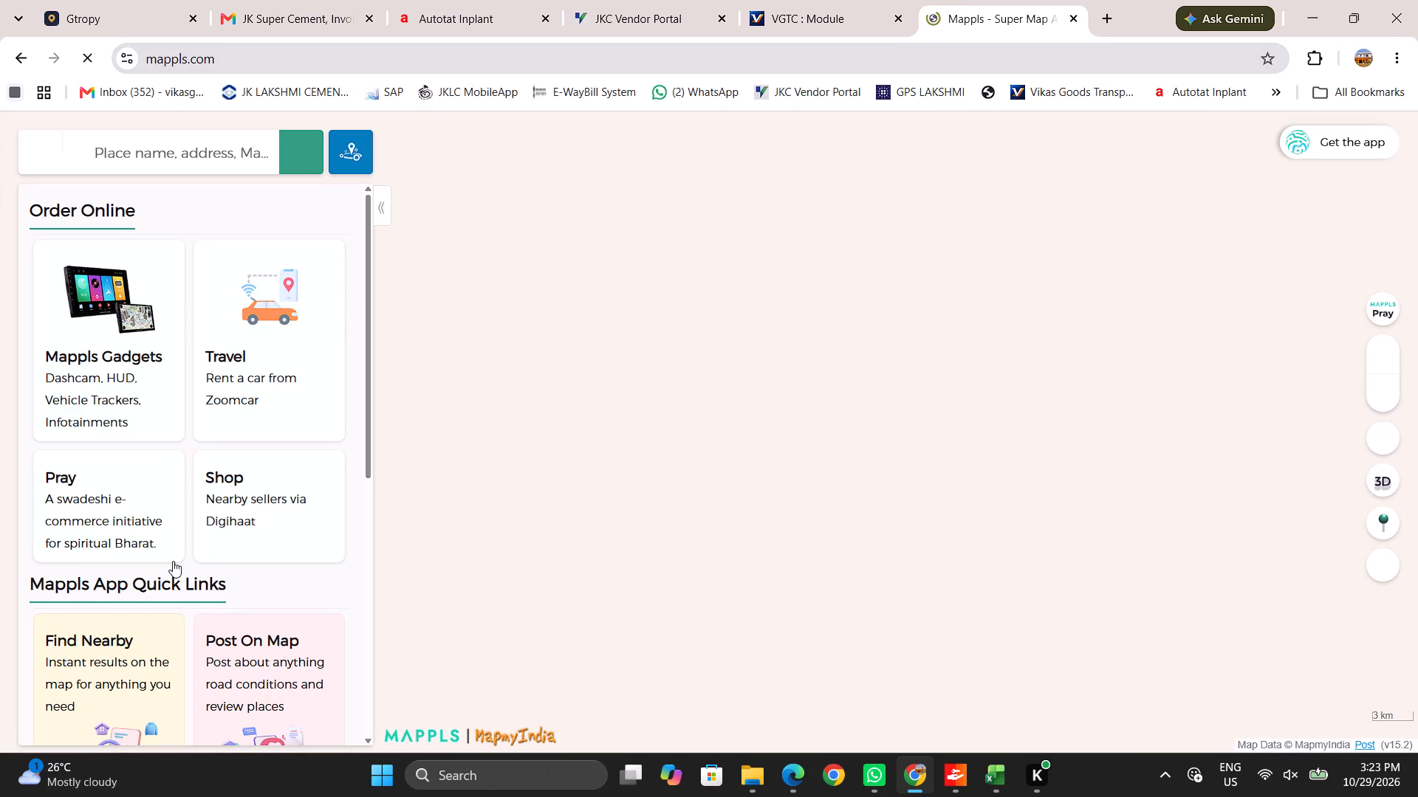
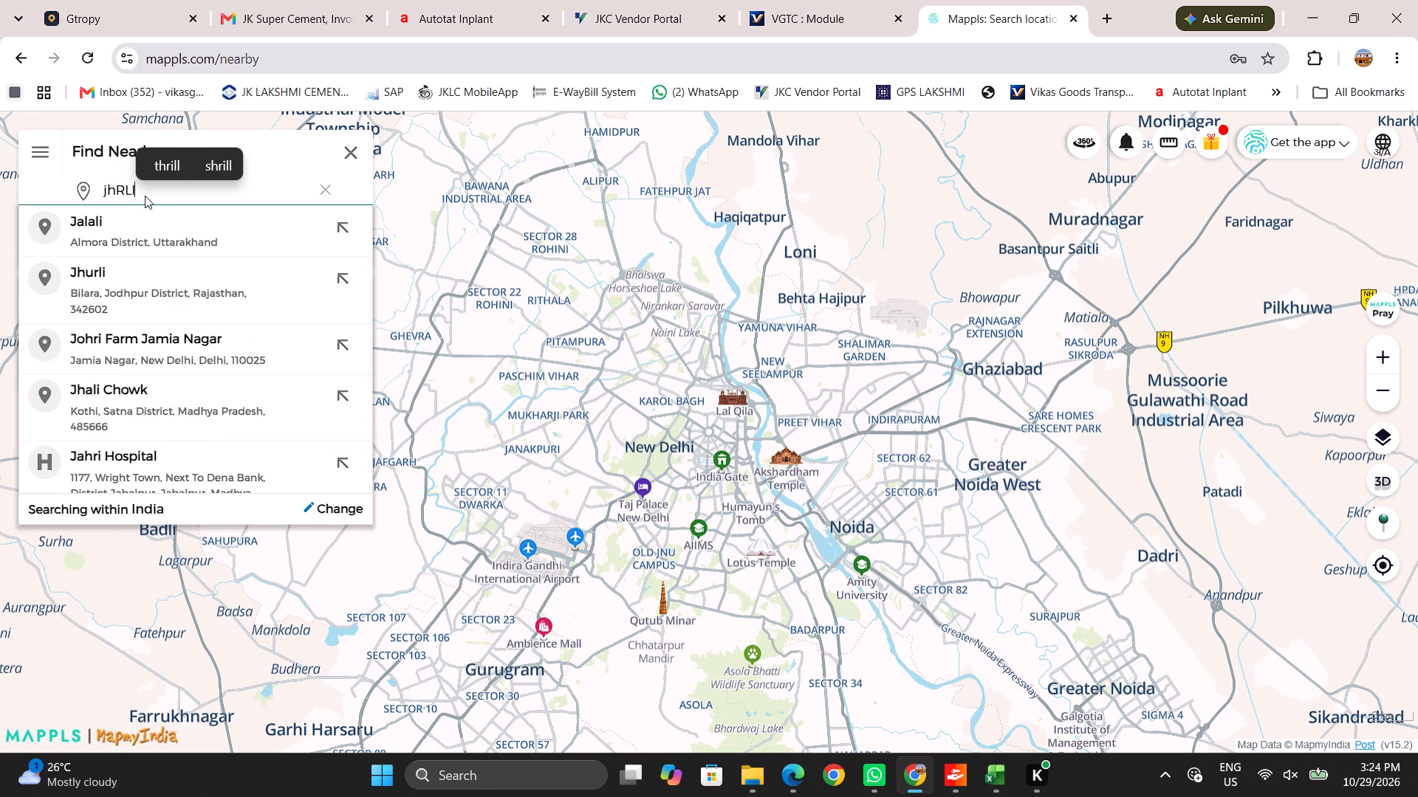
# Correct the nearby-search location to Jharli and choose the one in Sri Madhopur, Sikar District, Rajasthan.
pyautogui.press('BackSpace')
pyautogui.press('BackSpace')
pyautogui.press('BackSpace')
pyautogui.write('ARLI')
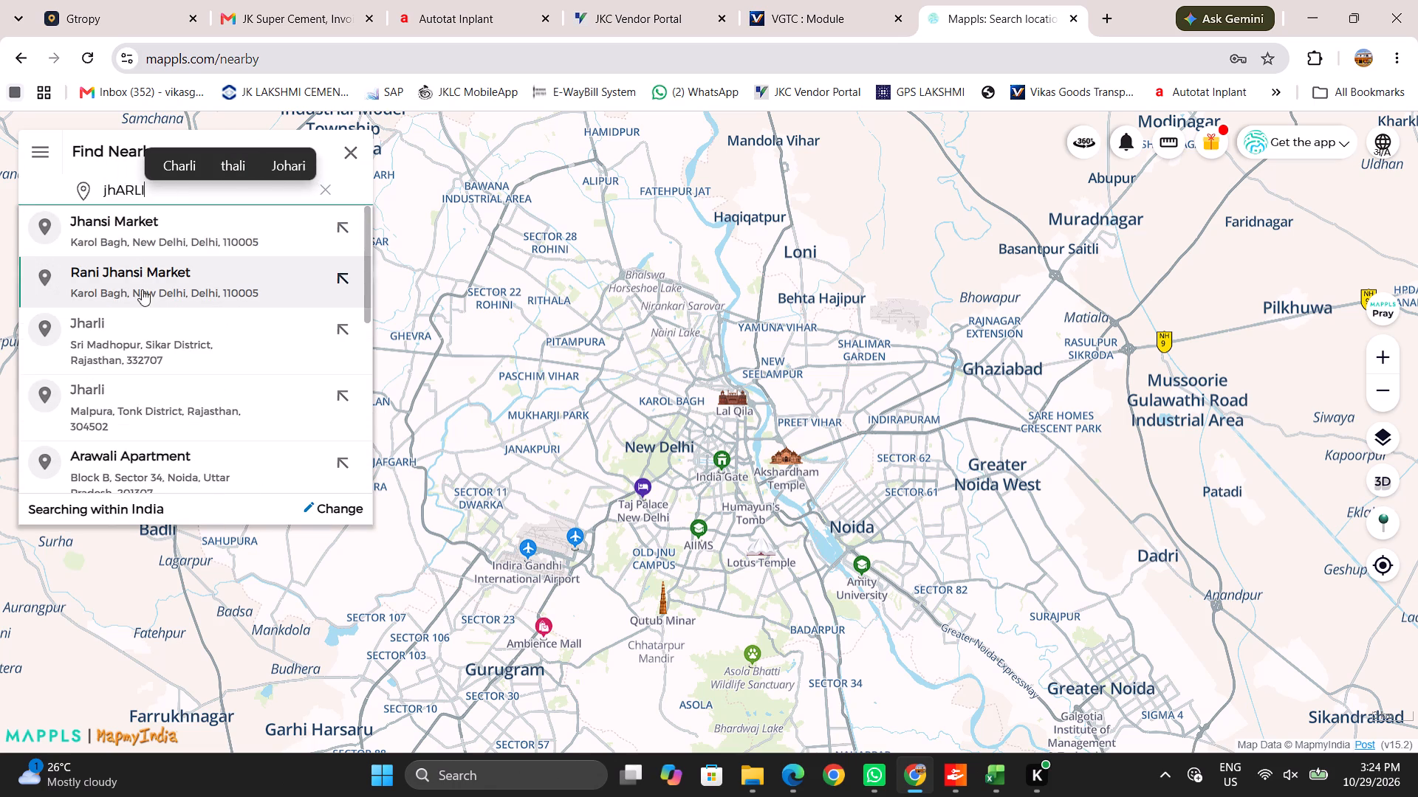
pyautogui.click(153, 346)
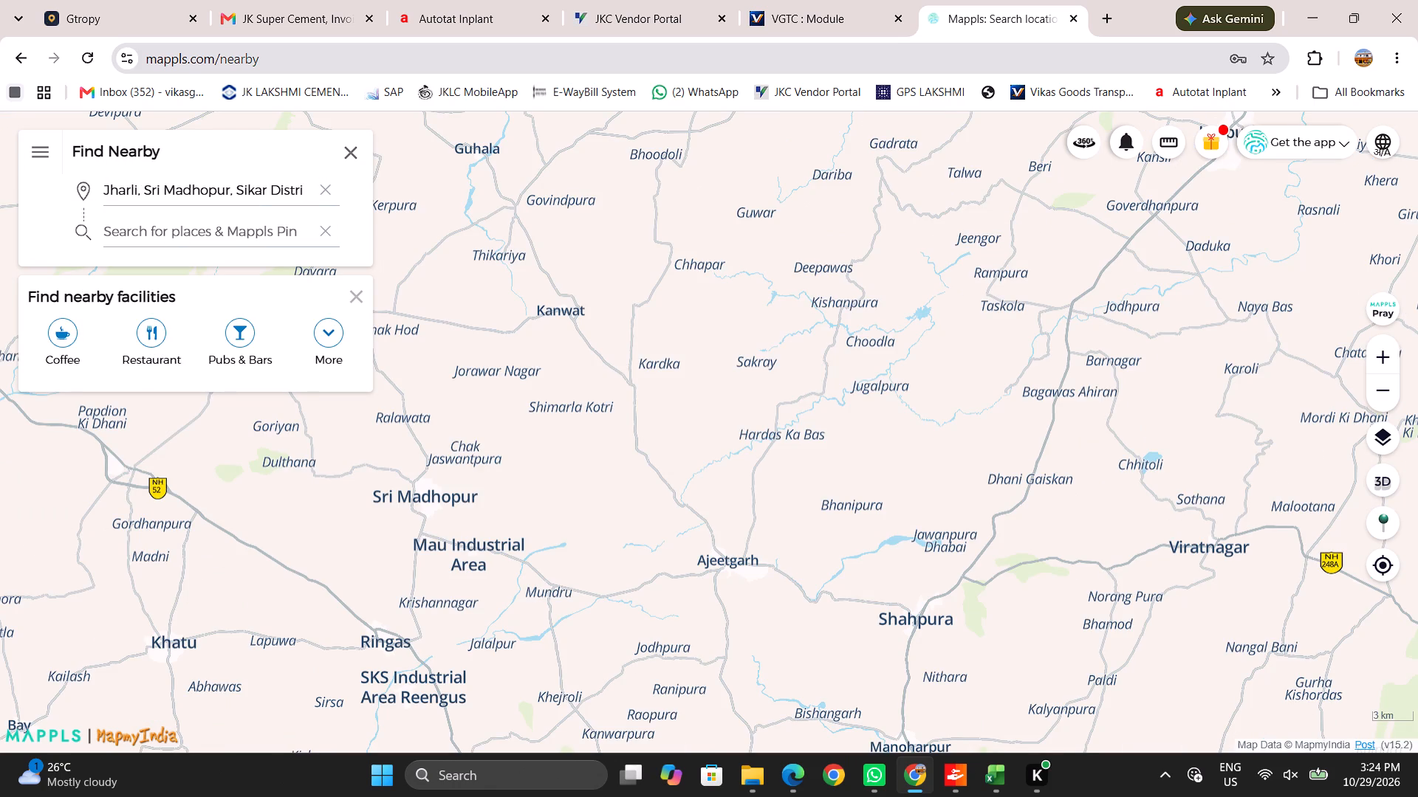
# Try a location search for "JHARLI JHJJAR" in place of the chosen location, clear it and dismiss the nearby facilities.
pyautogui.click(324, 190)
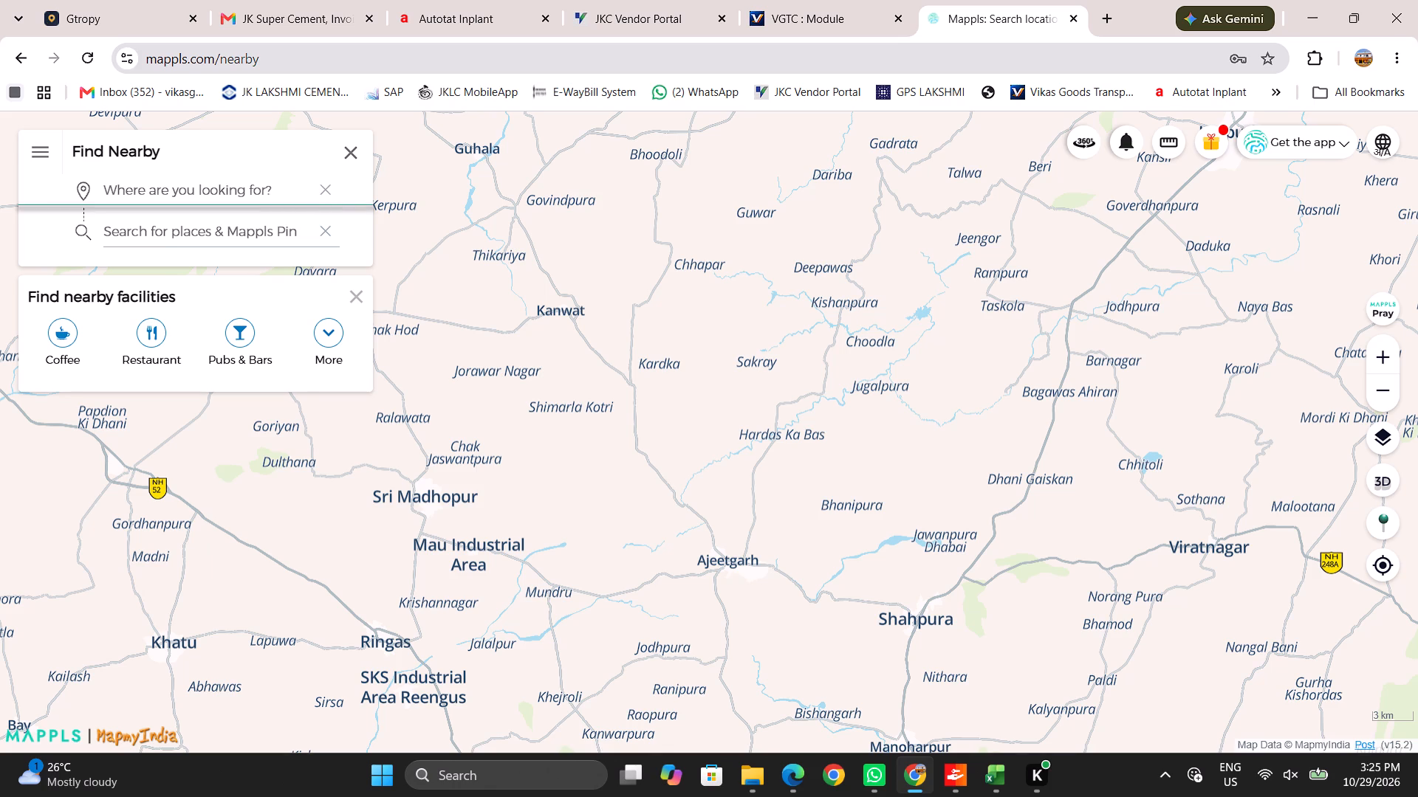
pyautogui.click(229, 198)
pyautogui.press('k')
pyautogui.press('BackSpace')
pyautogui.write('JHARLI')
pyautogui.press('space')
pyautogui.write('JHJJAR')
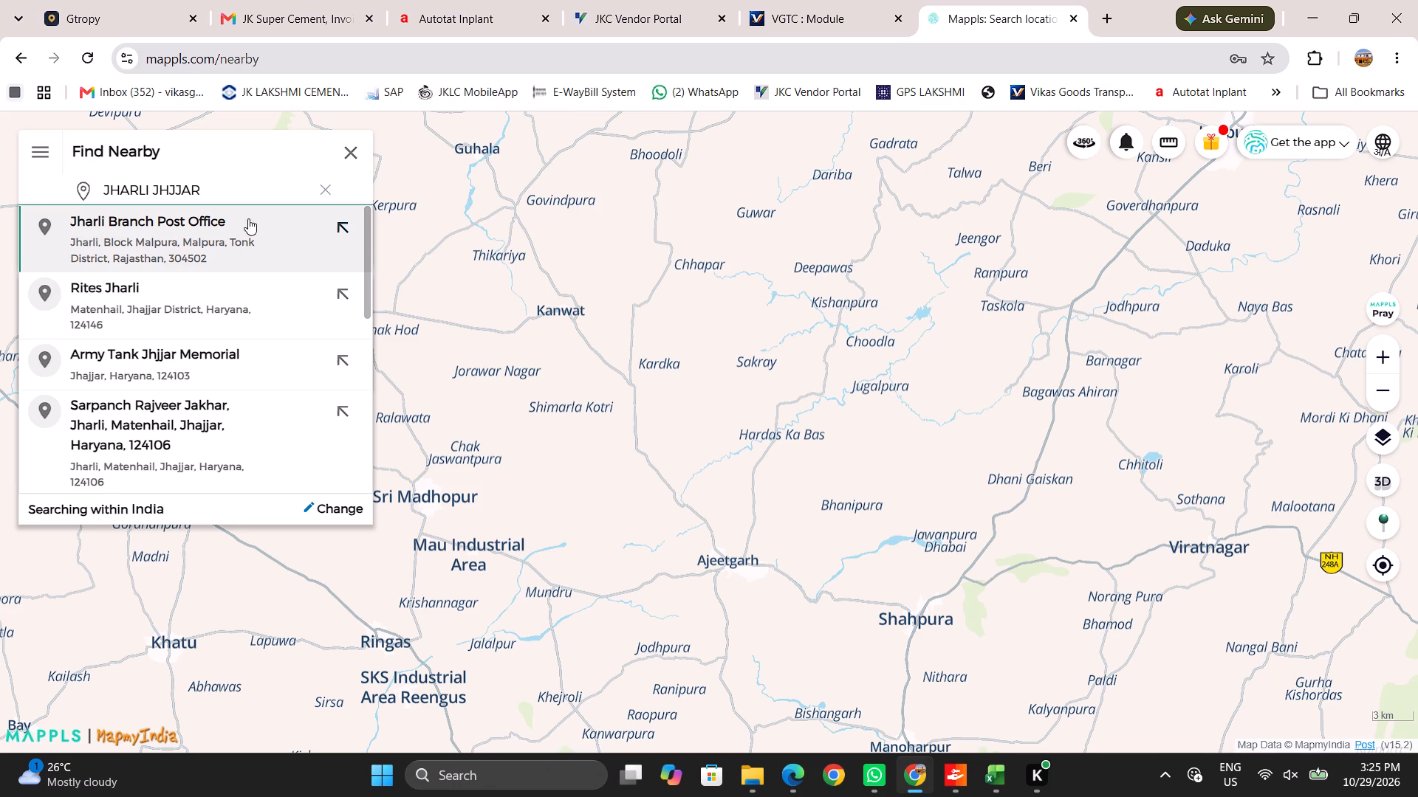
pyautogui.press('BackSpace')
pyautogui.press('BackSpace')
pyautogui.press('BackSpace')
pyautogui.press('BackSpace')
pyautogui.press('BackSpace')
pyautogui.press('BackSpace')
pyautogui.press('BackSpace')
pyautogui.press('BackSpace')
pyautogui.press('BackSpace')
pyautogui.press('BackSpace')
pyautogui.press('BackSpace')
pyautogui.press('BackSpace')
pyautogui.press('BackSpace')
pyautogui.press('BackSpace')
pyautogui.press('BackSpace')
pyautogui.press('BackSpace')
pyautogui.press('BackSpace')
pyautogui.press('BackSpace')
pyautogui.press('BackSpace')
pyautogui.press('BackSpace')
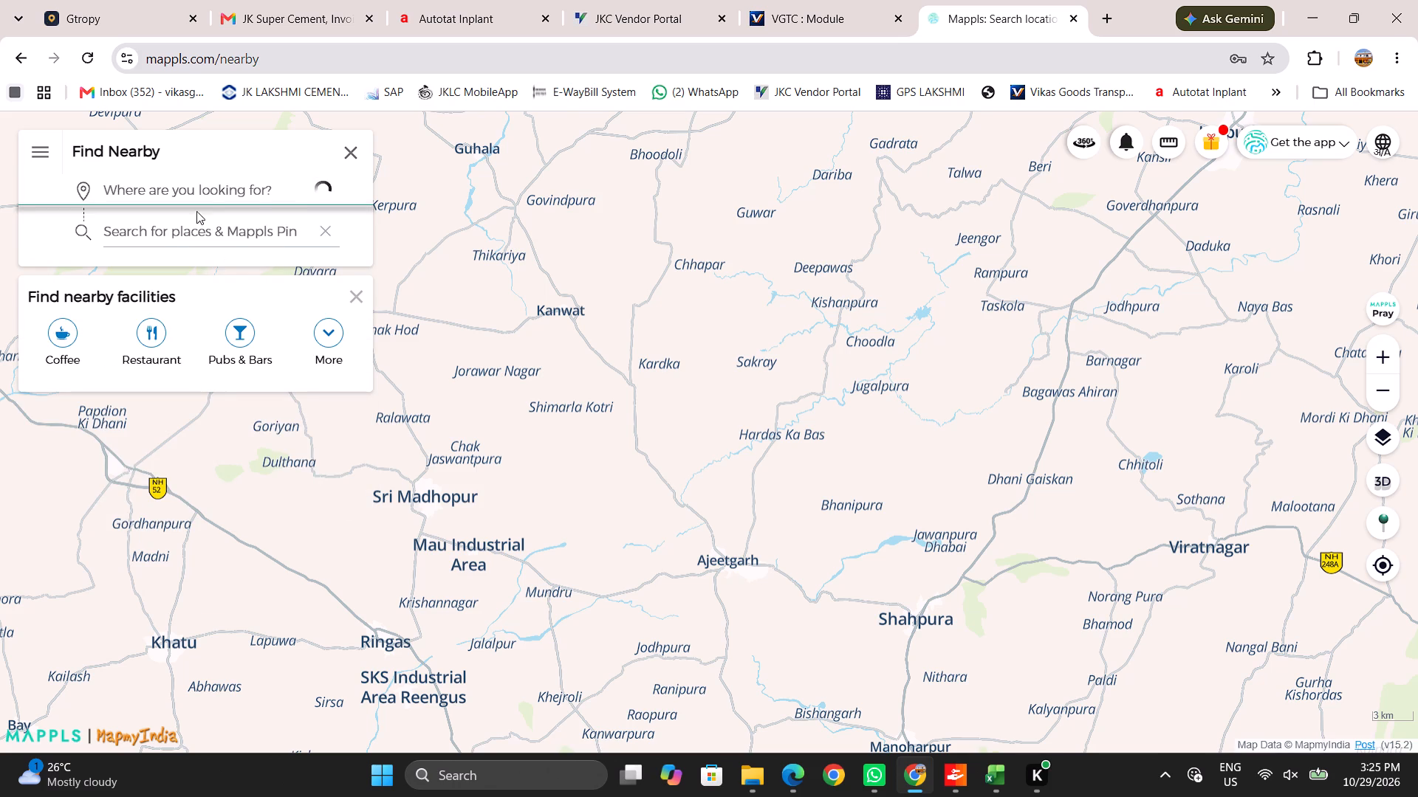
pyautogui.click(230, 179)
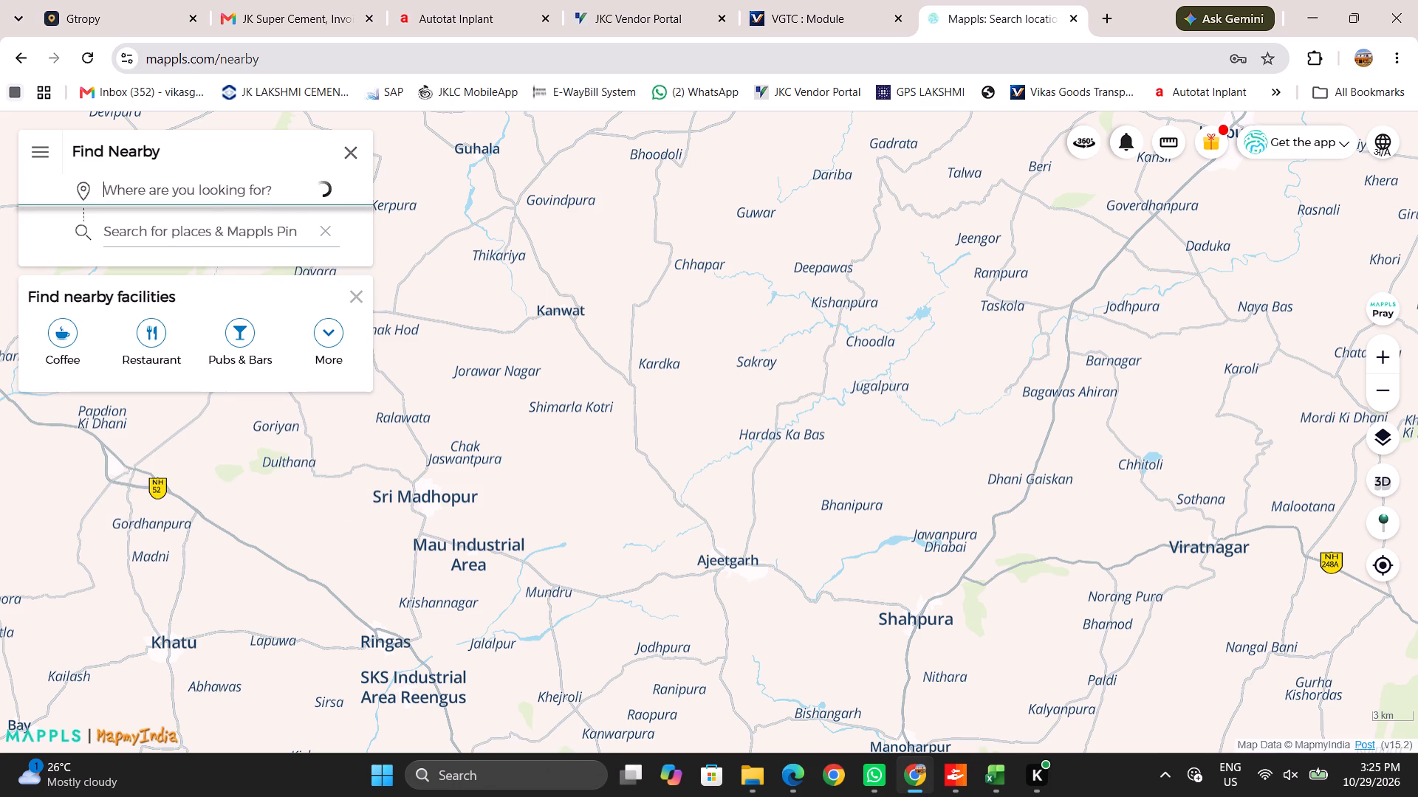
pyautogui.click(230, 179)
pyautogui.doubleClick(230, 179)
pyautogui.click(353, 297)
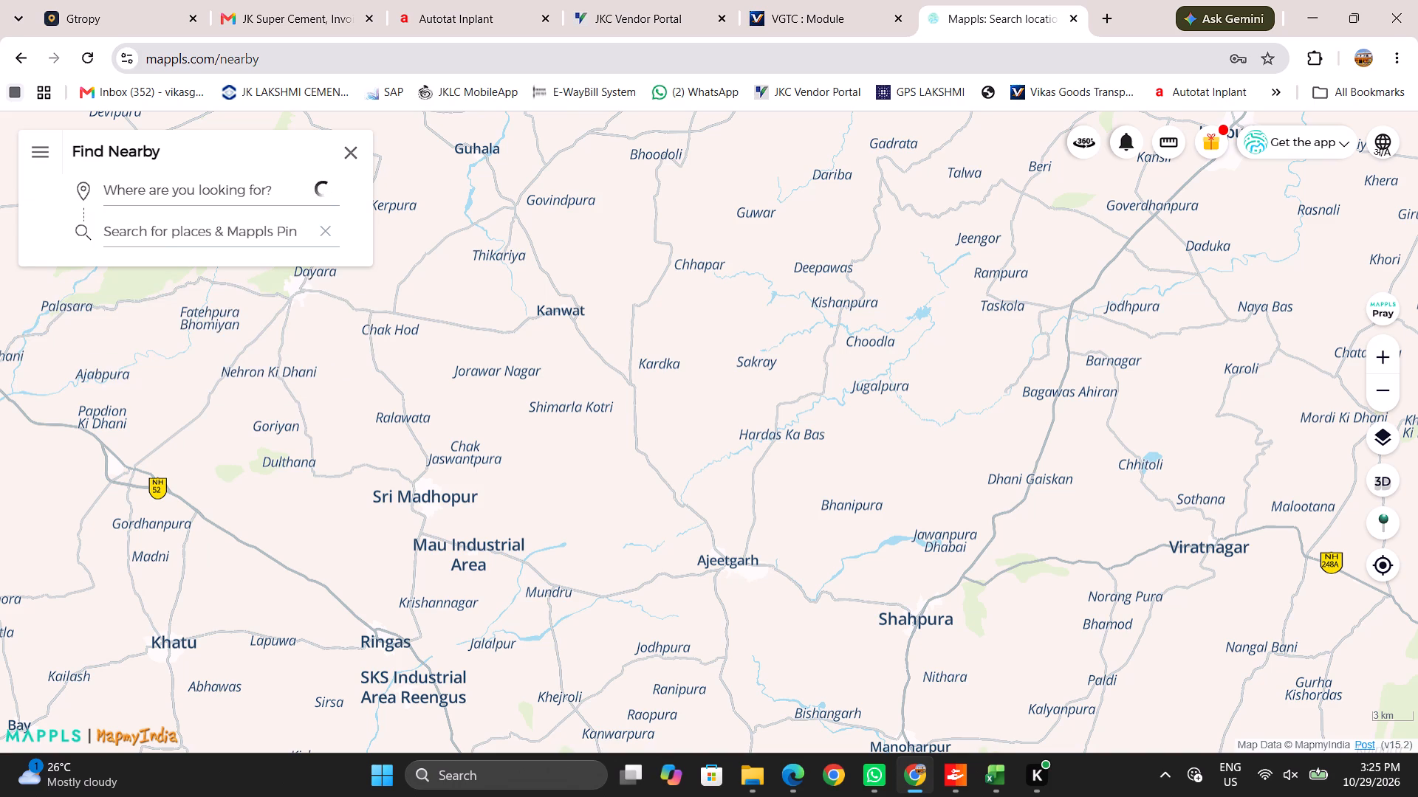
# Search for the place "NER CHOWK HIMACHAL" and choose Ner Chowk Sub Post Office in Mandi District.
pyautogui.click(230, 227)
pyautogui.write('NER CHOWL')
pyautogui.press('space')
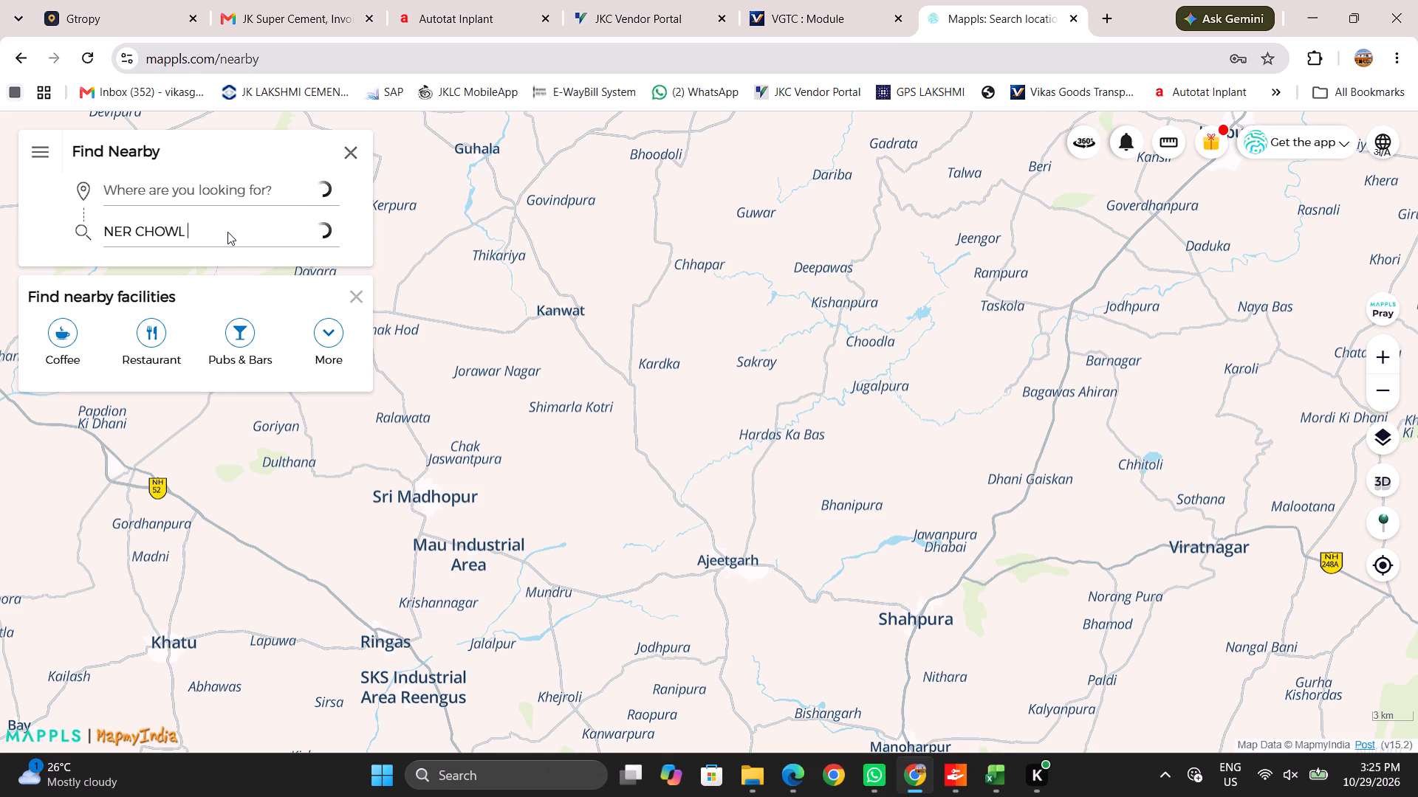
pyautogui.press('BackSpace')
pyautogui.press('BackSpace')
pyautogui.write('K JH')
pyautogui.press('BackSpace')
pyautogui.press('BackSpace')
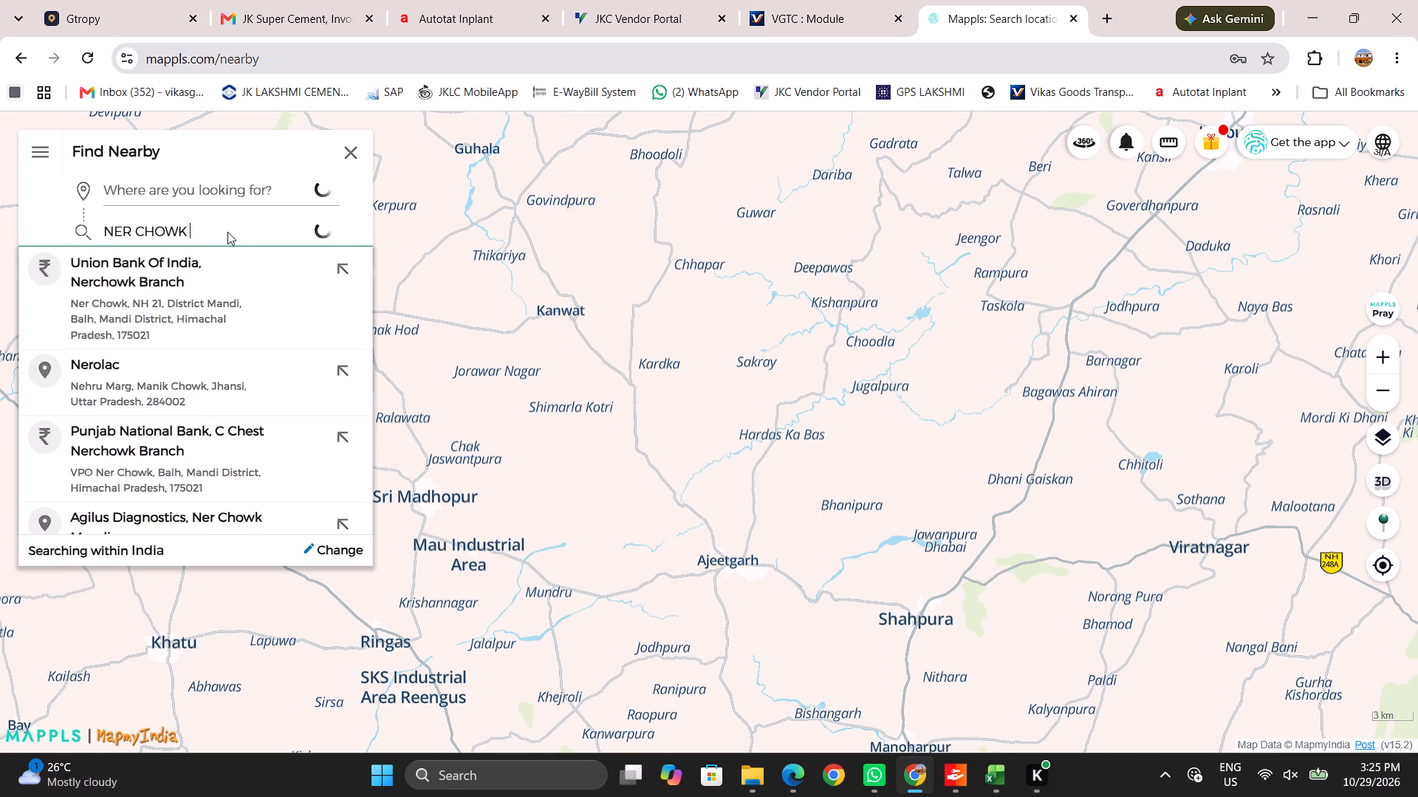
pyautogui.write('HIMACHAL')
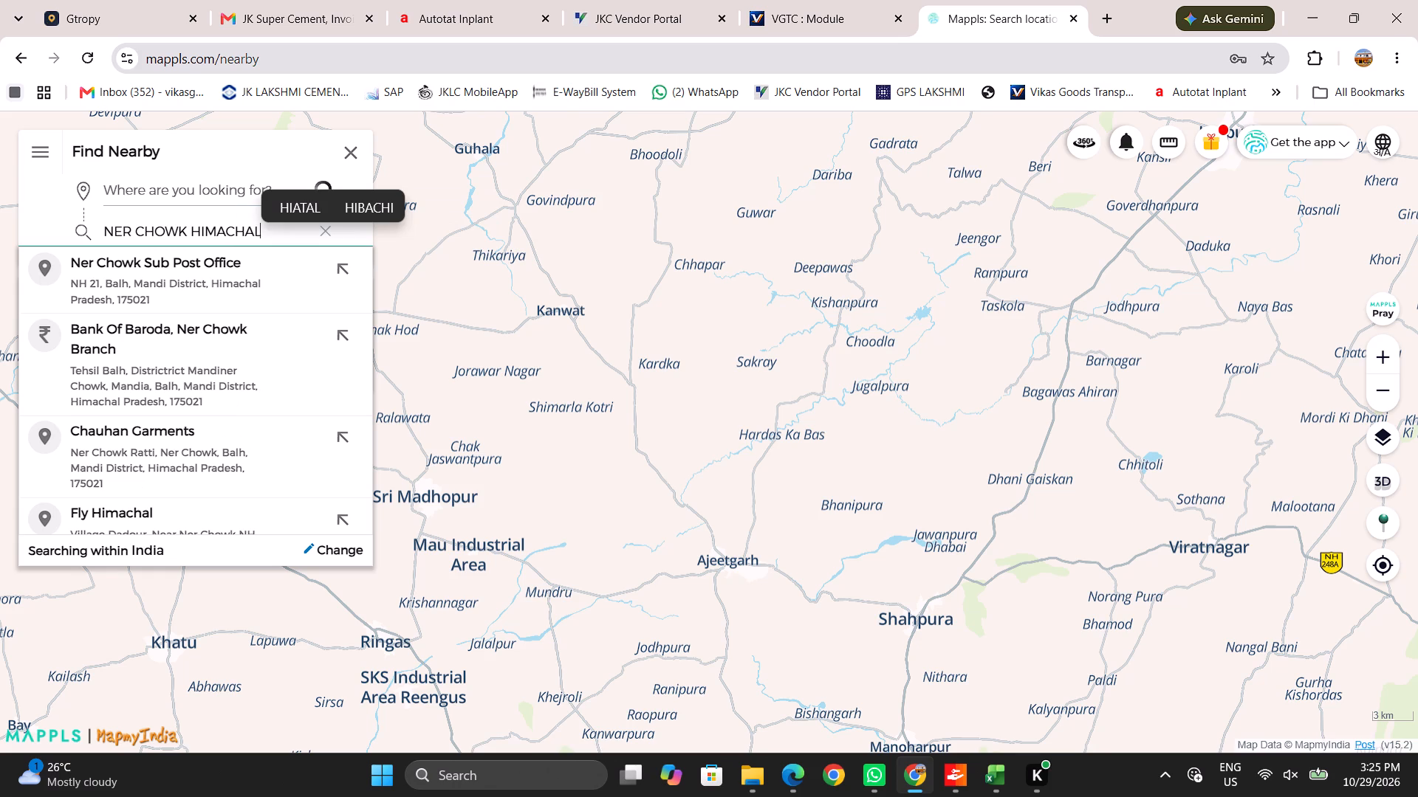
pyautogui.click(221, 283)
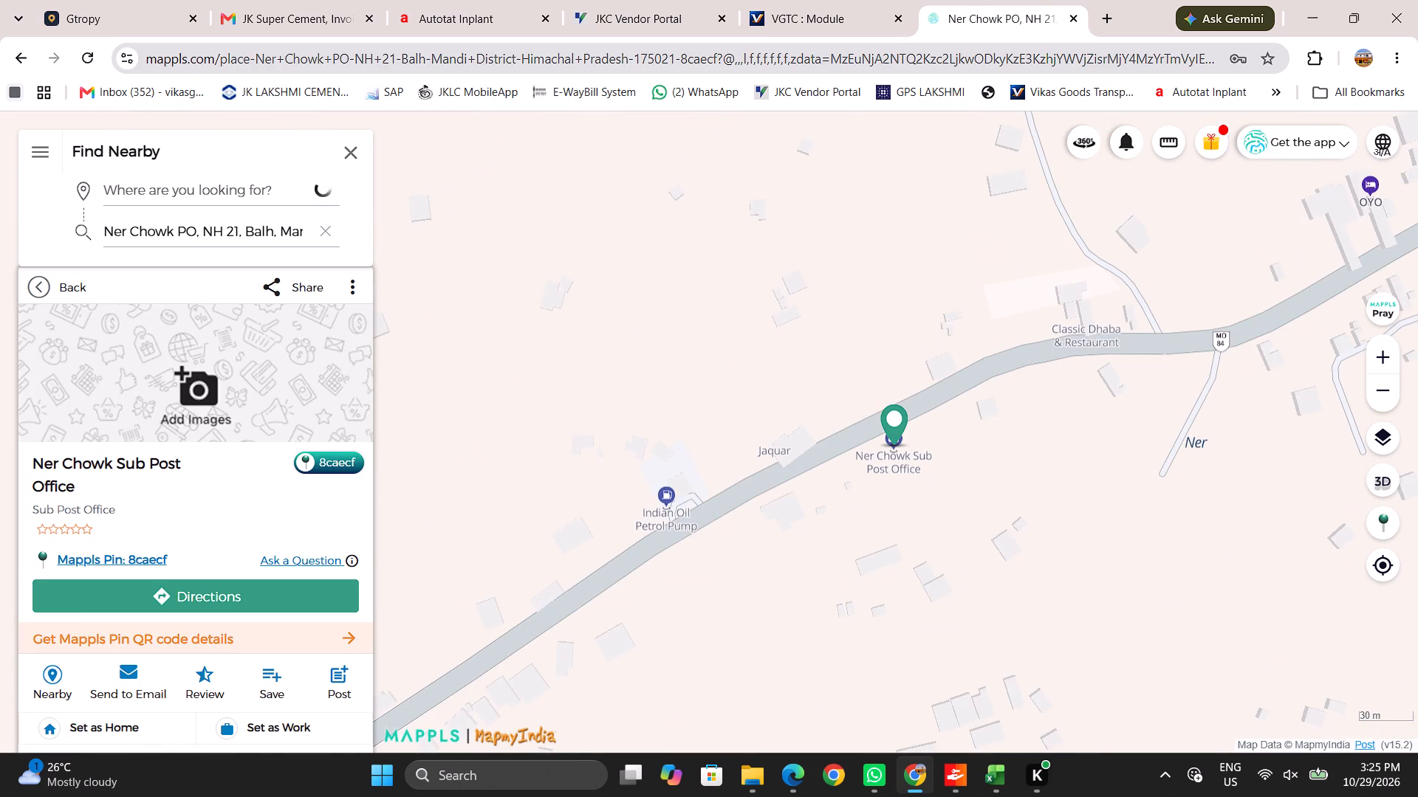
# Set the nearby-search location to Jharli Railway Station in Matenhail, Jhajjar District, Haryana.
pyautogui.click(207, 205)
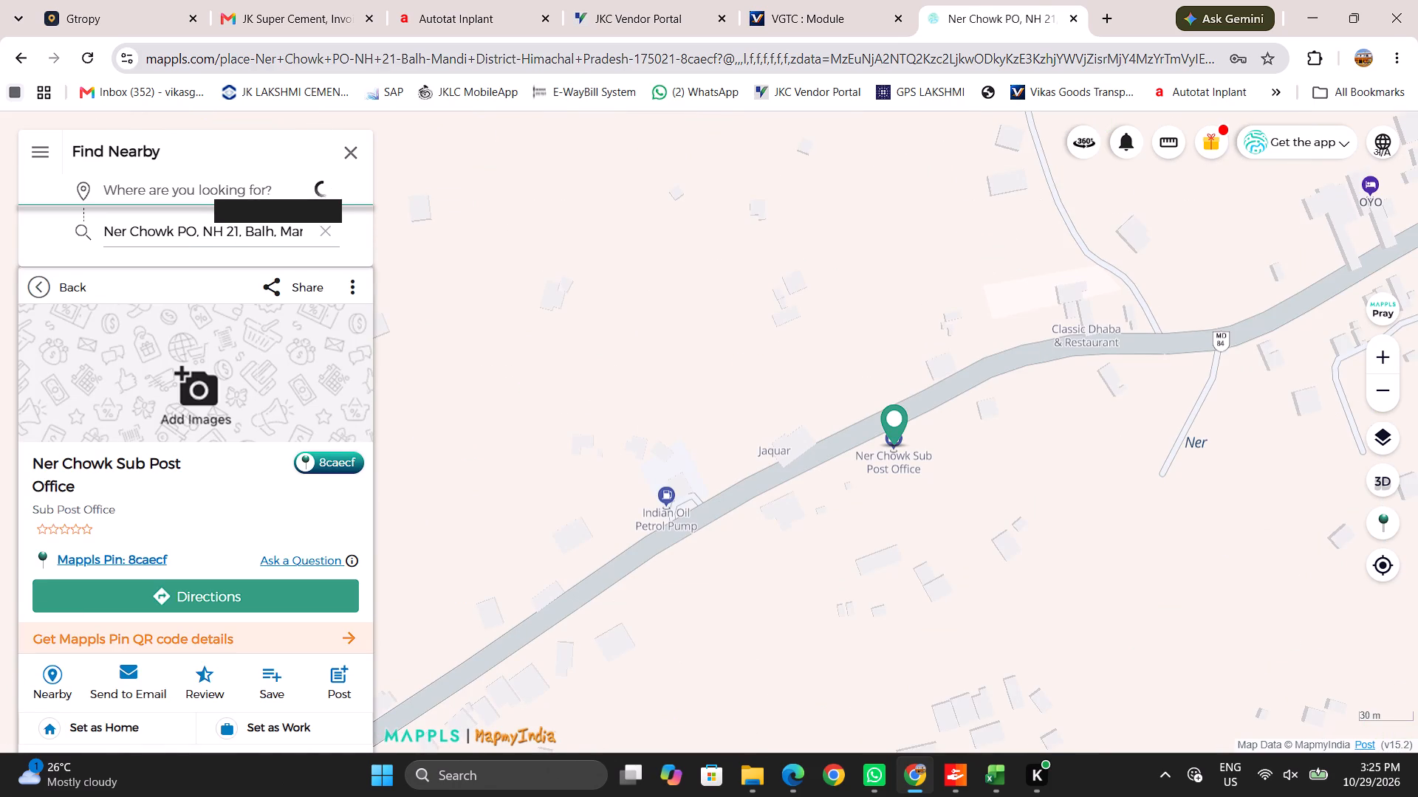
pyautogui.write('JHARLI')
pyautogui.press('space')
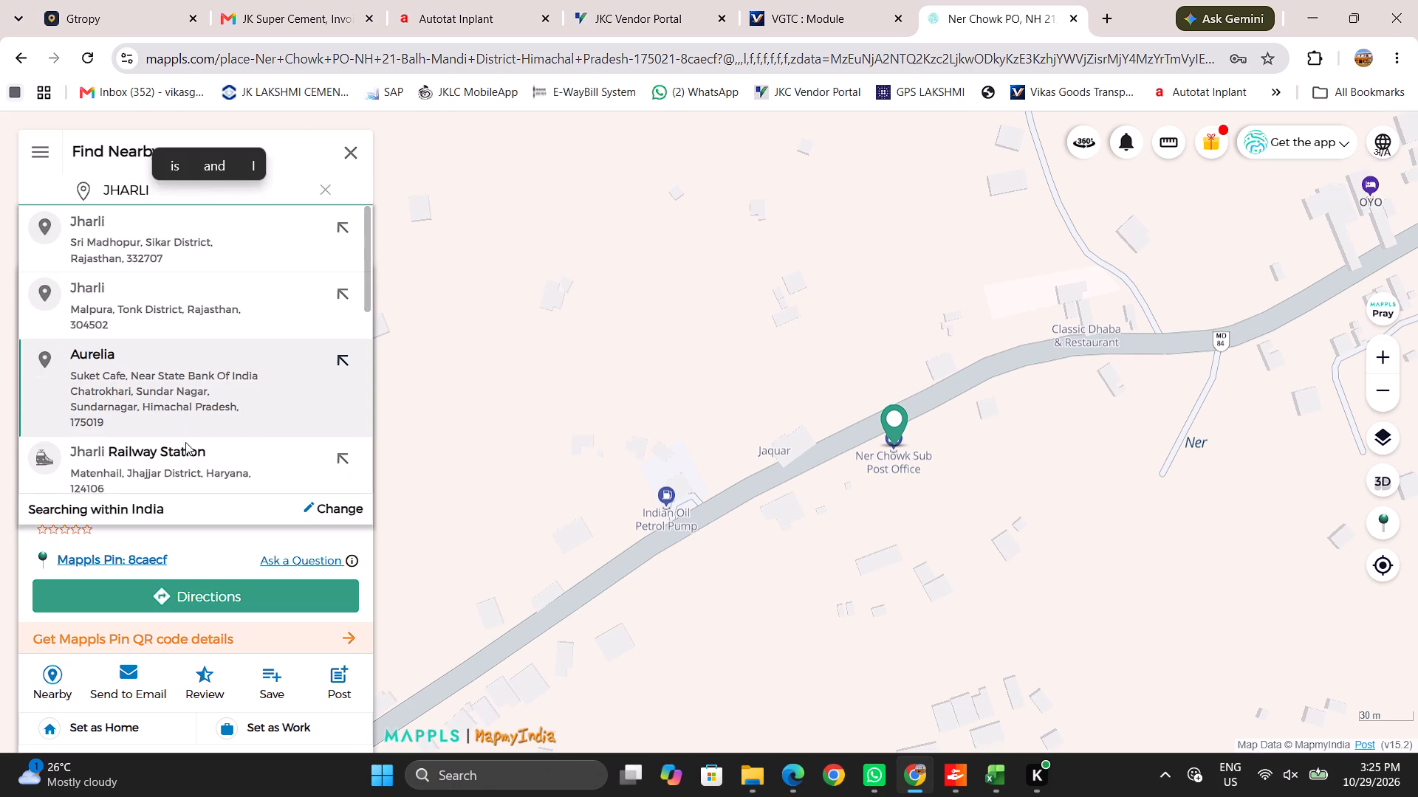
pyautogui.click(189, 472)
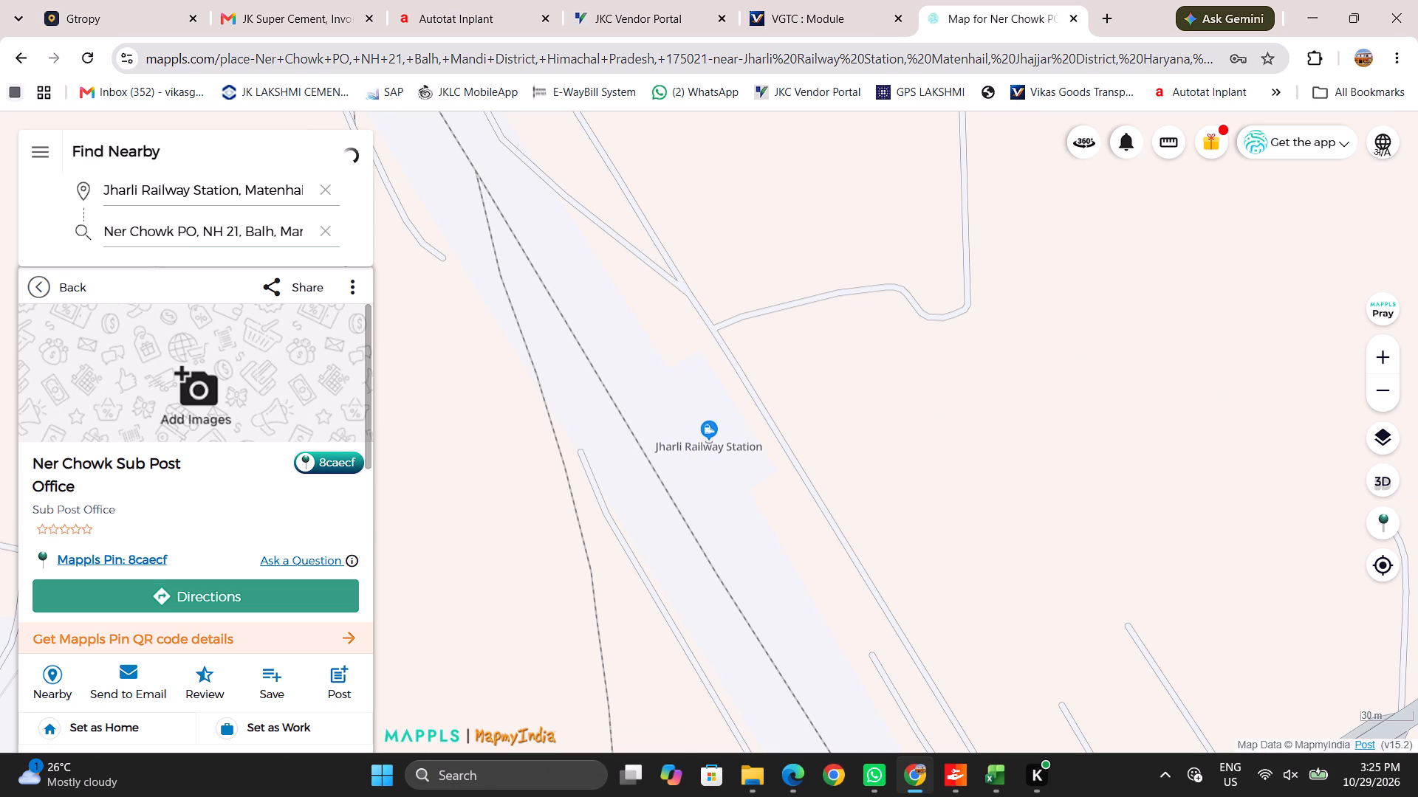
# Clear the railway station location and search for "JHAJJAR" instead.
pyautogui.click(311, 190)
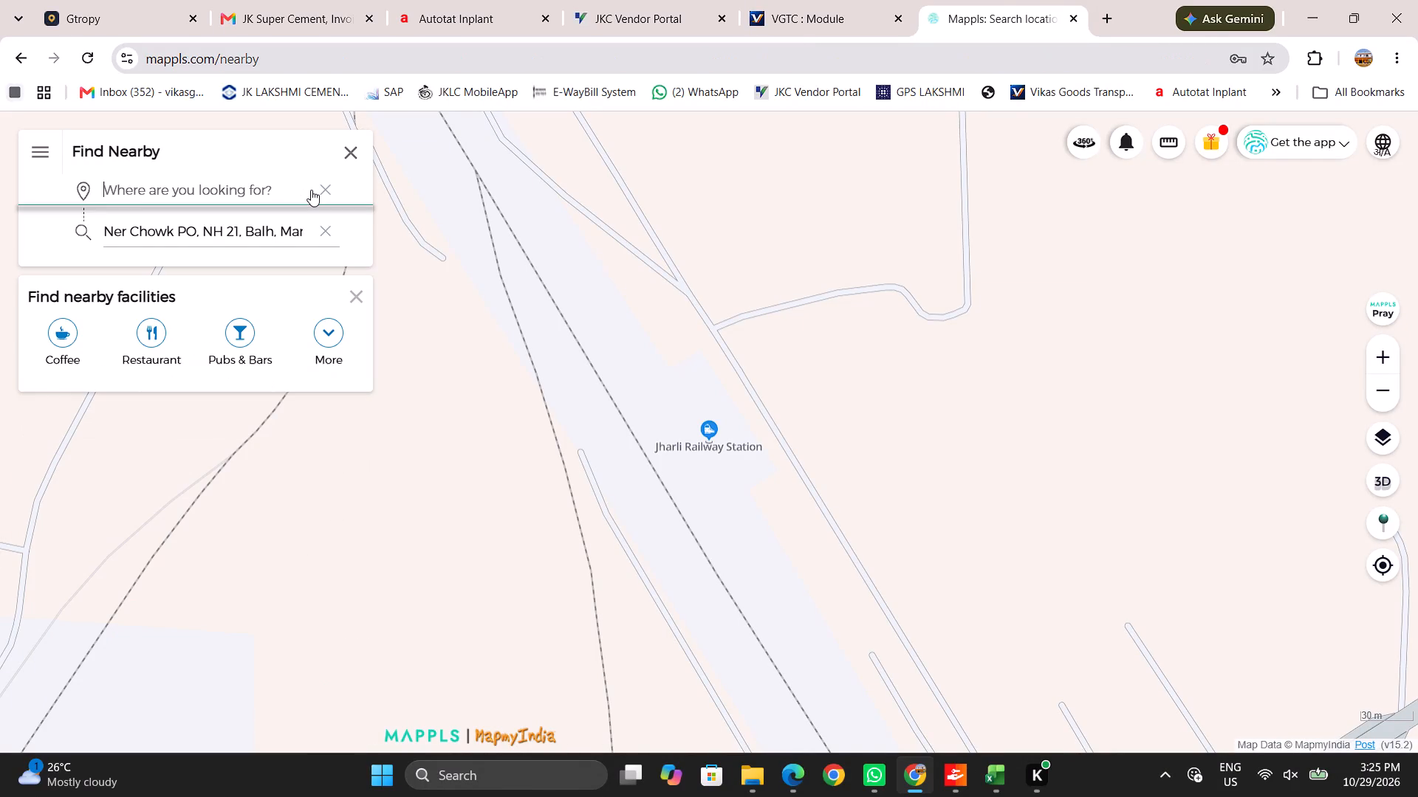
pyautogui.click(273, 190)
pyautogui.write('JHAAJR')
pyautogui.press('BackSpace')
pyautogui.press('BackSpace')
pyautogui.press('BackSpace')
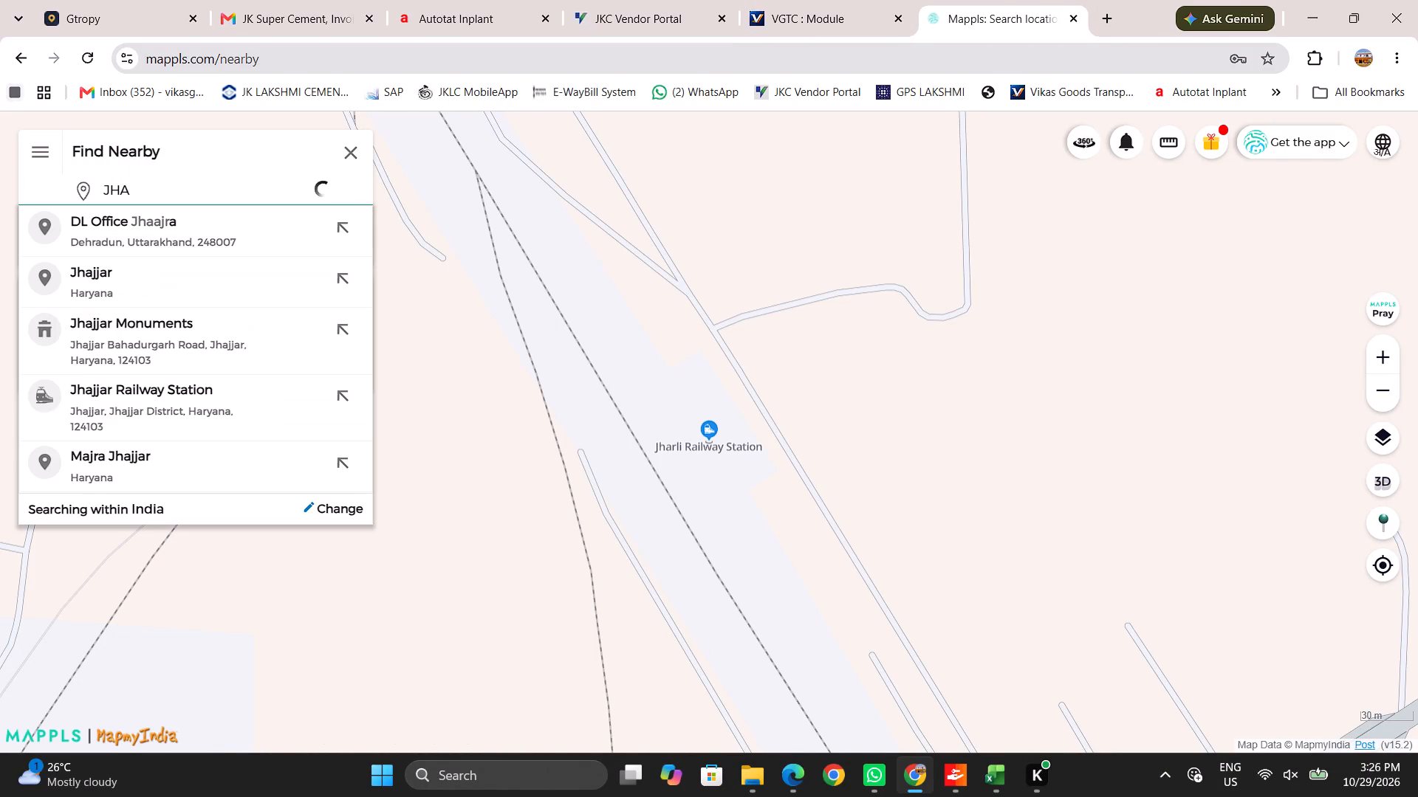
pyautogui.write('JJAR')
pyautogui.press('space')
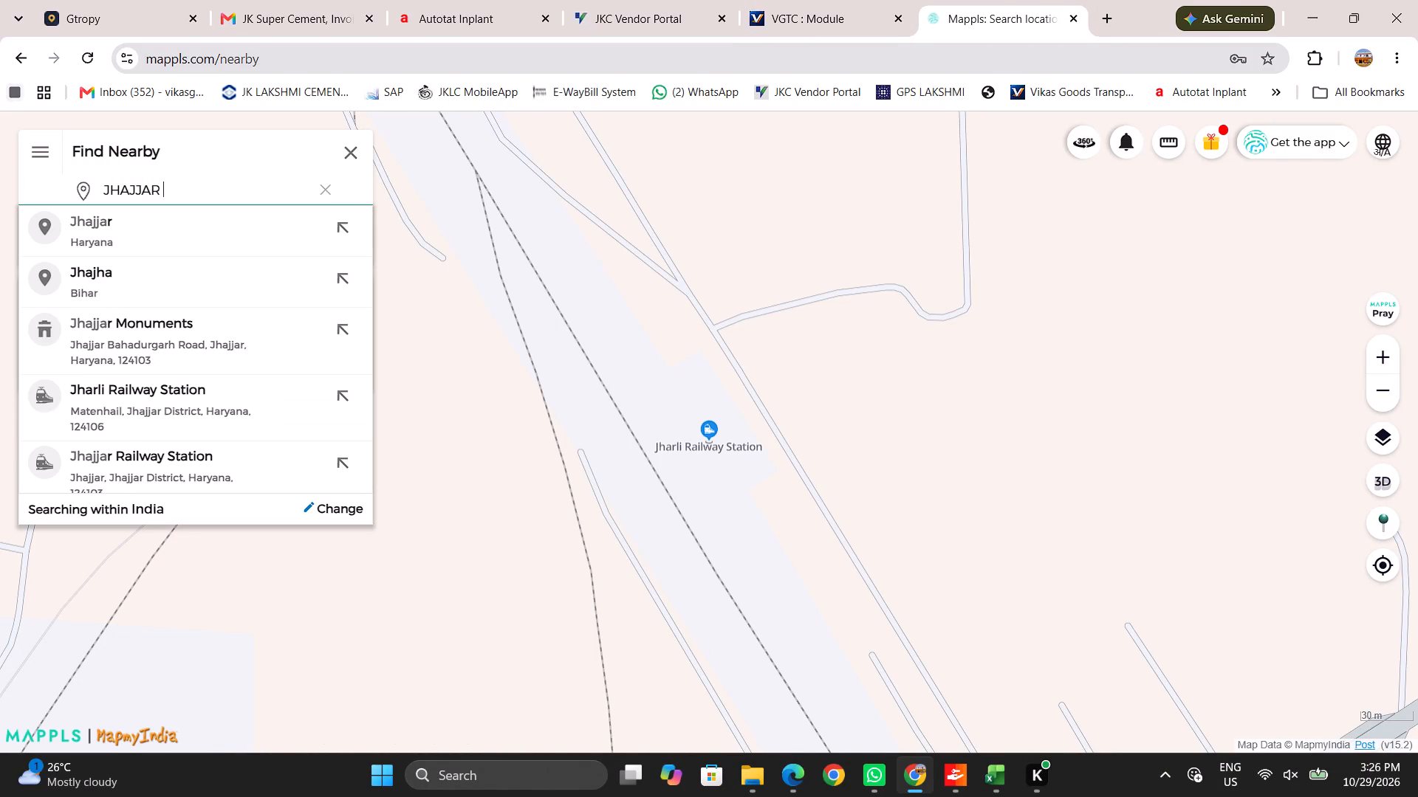
# Replace the Jhajjar location search with Vikas Goods Transport in Jharli, Matenhail, Jhajjar District, Haryana.
pyautogui.press('BackSpace')
pyautogui.press('BackSpace')
pyautogui.press('BackSpace')
pyautogui.press('BackSpace')
pyautogui.press('BackSpace')
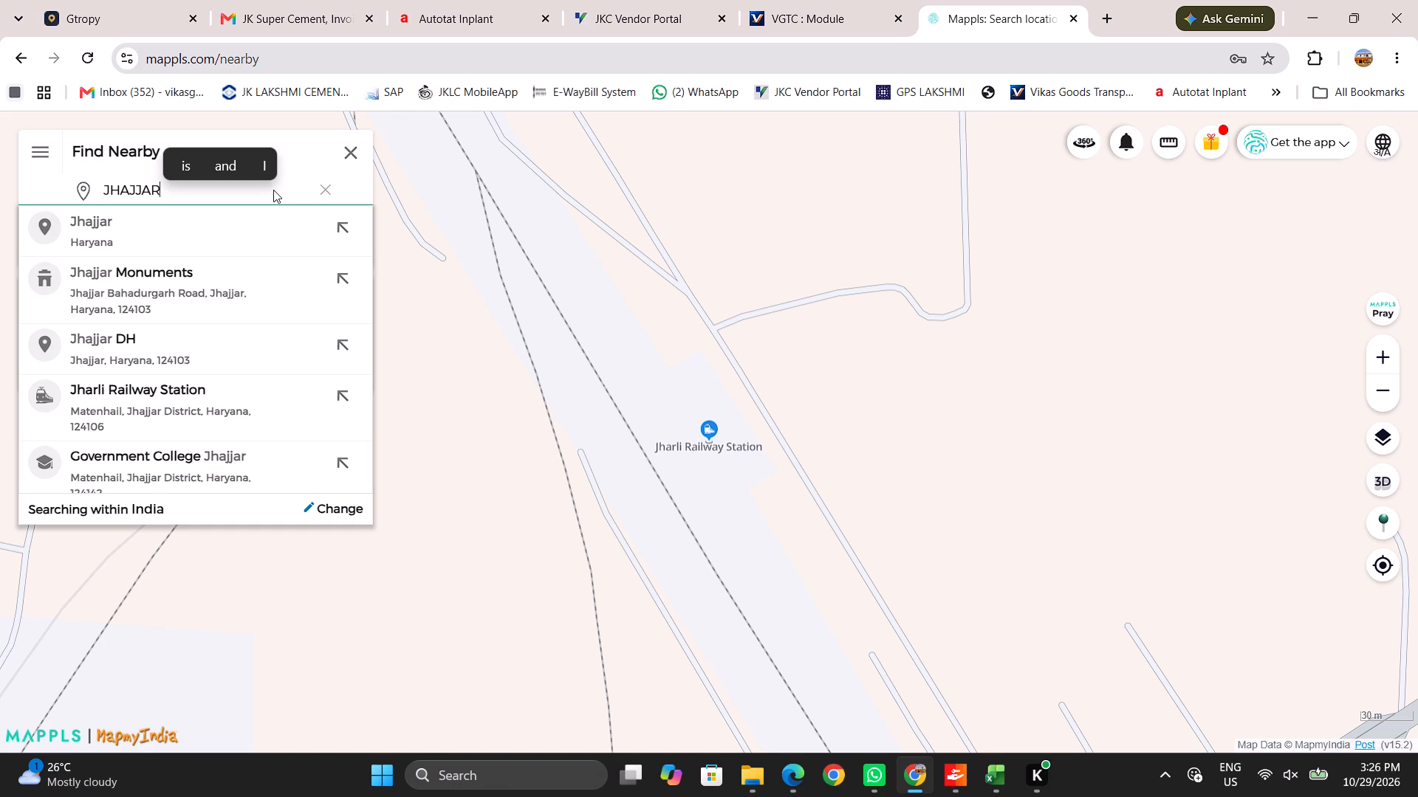
pyautogui.press('BackSpace')
pyautogui.press('BackSpace')
pyautogui.press('BackSpace')
pyautogui.press('BackSpace')
pyautogui.press('BackSpace')
pyautogui.press('BackSpace')
pyautogui.press('BackSpace')
pyautogui.press('BackSpace')
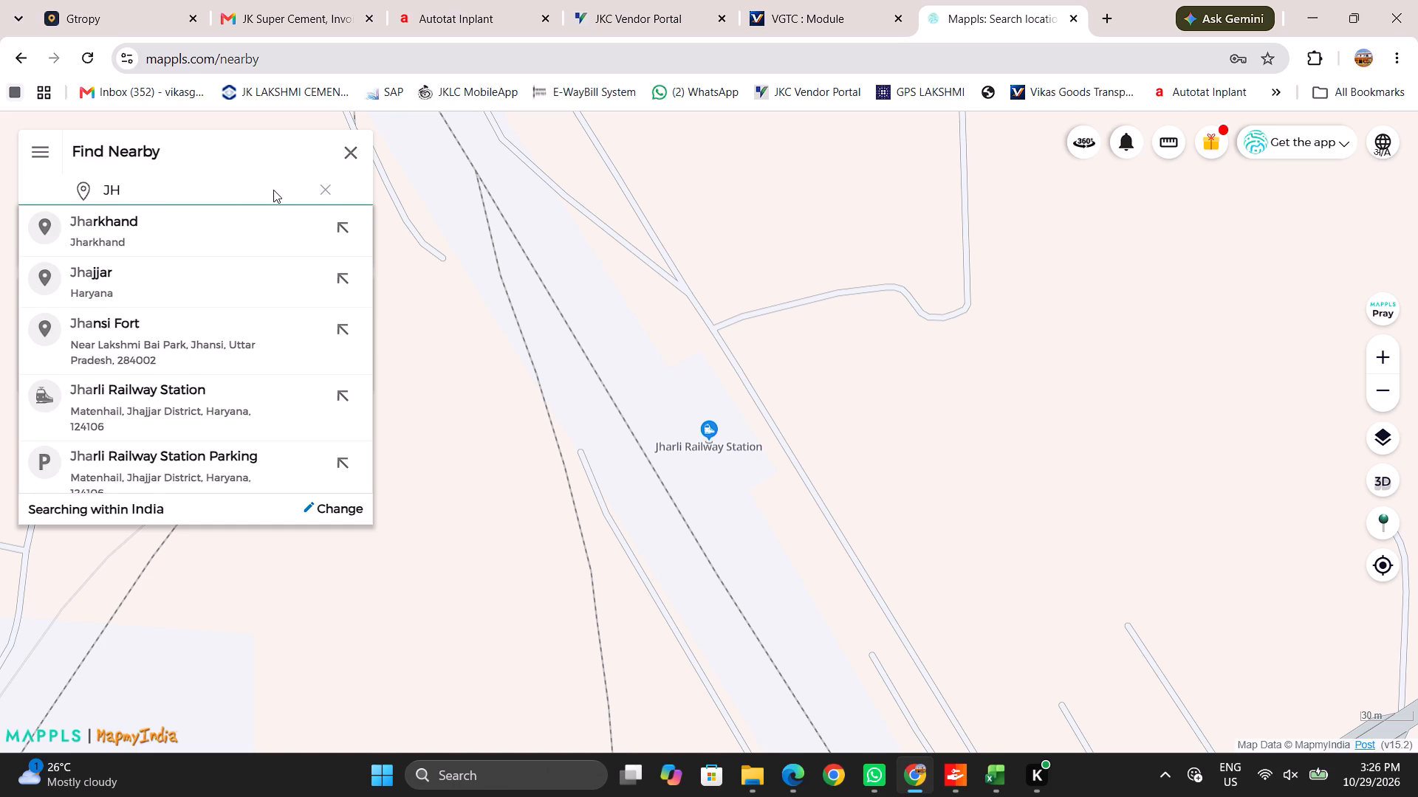
pyautogui.press('BackSpace')
pyautogui.write('VIKAS GOODS TRAN')
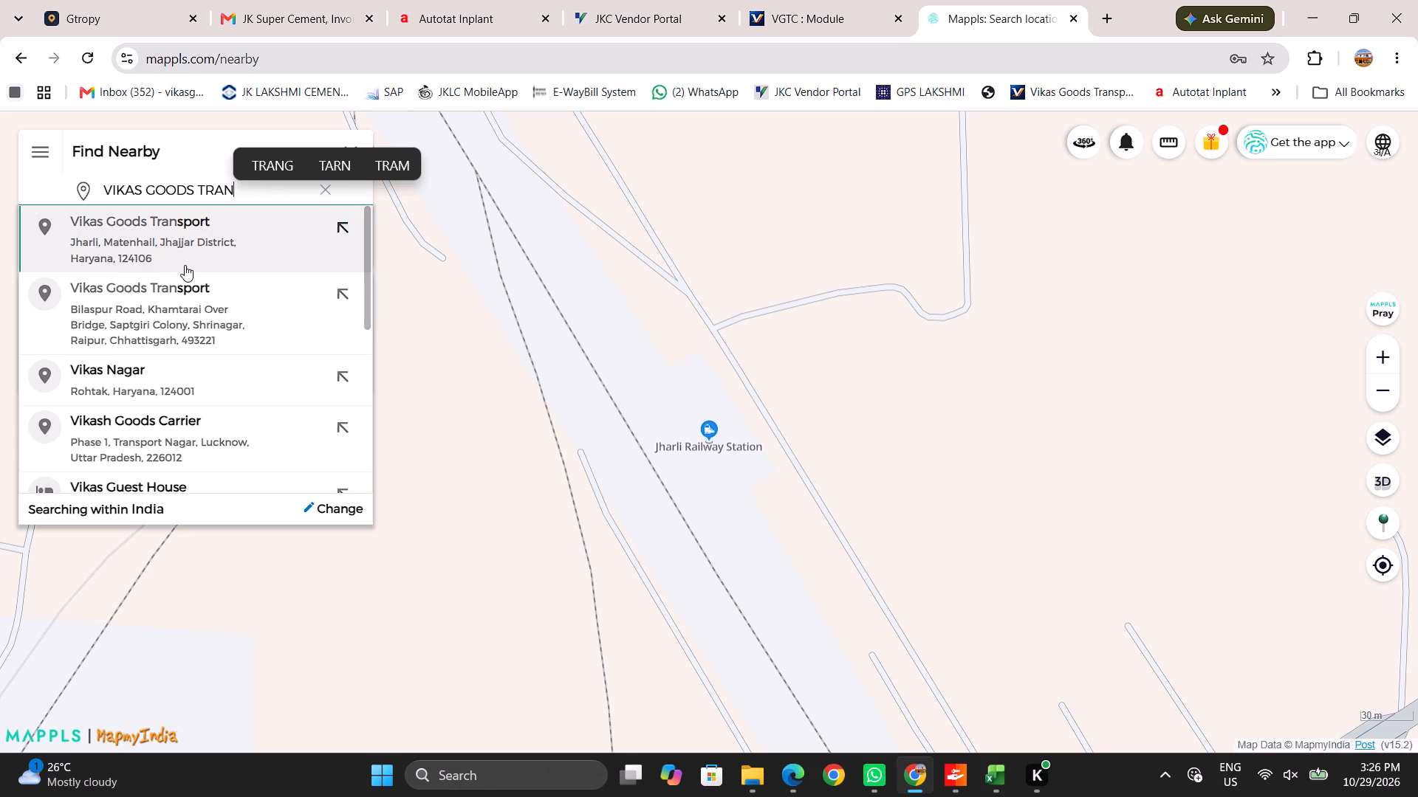
pyautogui.click(185, 265)
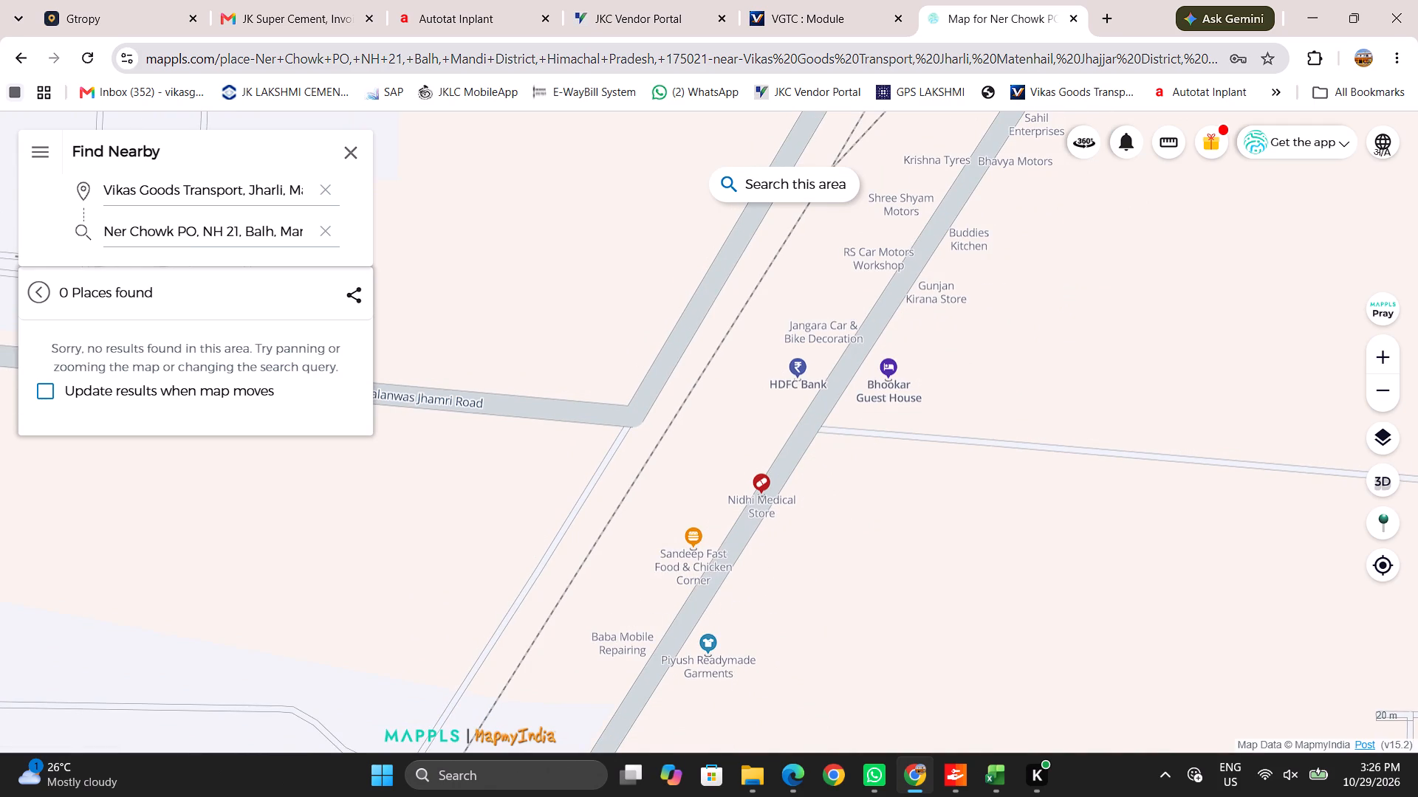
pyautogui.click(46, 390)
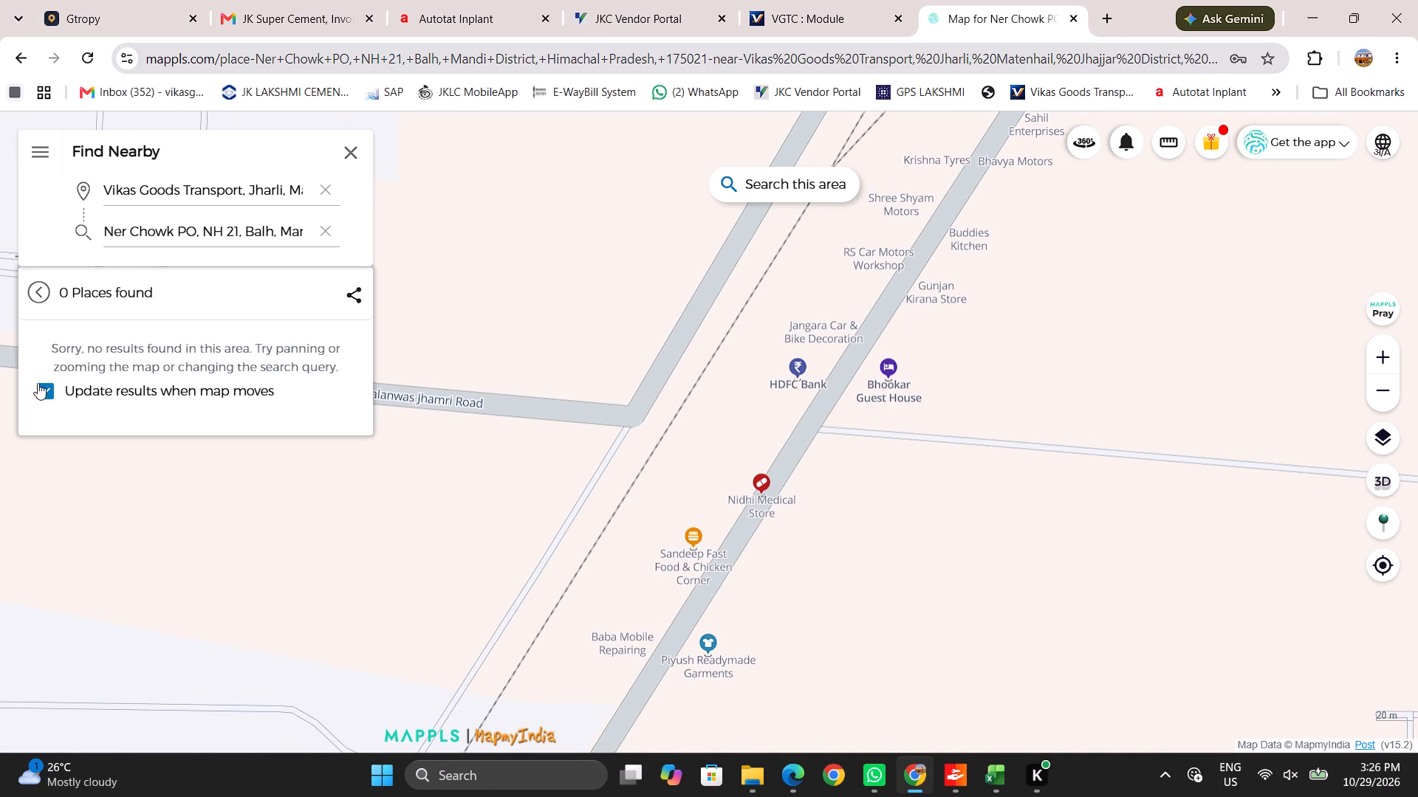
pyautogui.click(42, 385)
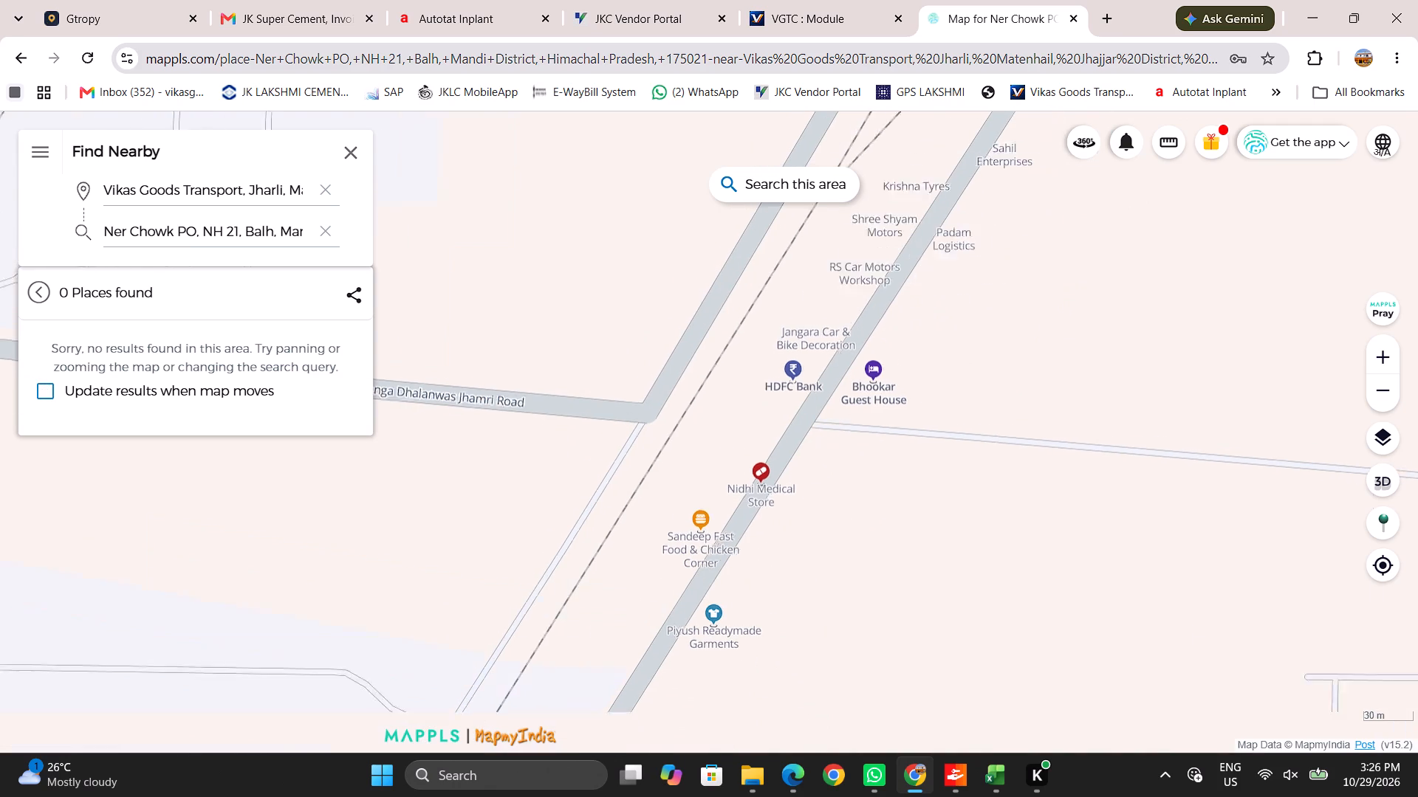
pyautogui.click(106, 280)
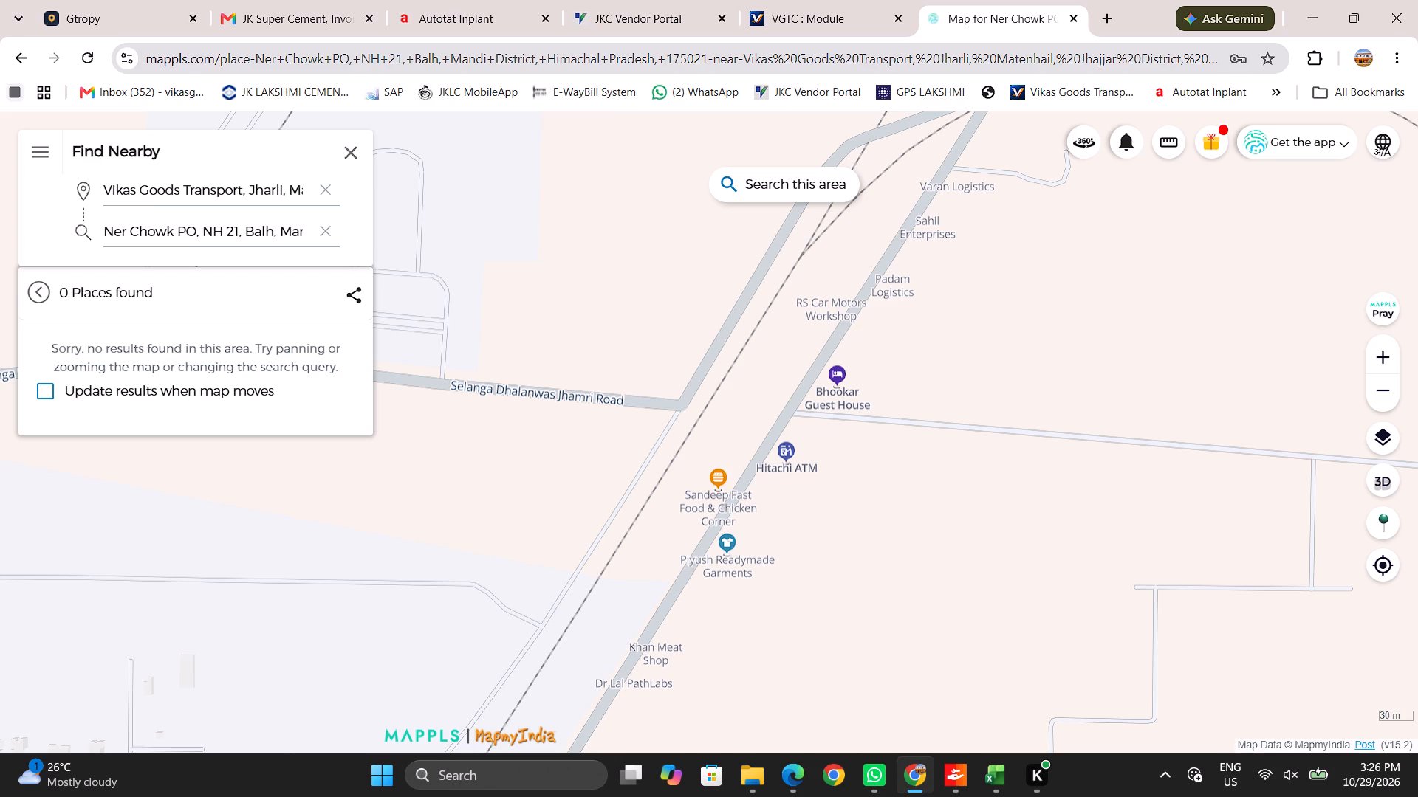
# Replace the Ner Chowk PO nearby-search term with "NERCHOWK HIMACHAL PARDESH", keeping Vikas Goods Transport, Jharli as the location.
pyautogui.click(323, 235)
pyautogui.click(232, 230)
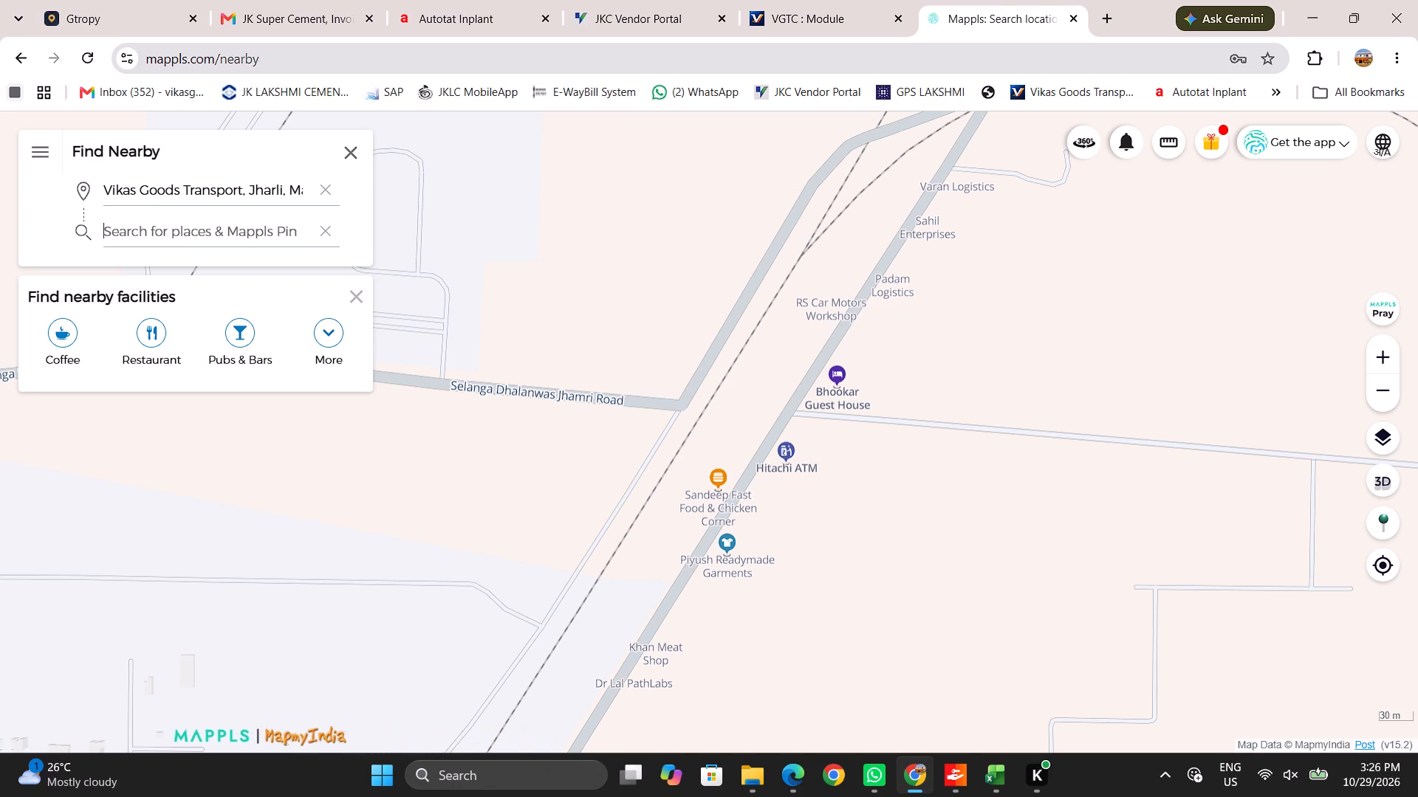
pyautogui.write('NER')
pyautogui.press('space')
pyautogui.press('BackSpace')
pyautogui.press('BackSpace')
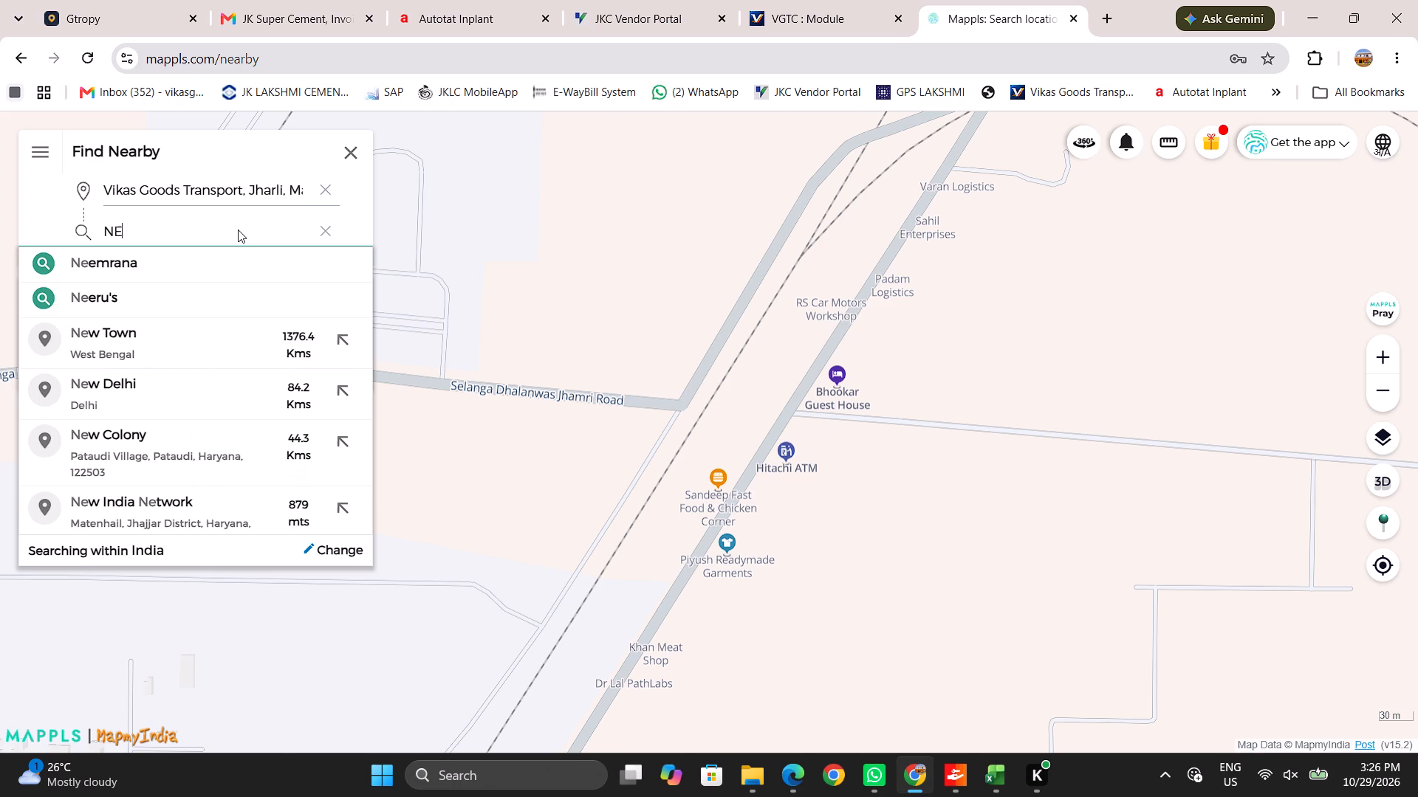
pyautogui.write('RCHWOL')
pyautogui.press('space')
pyautogui.press('BackSpace')
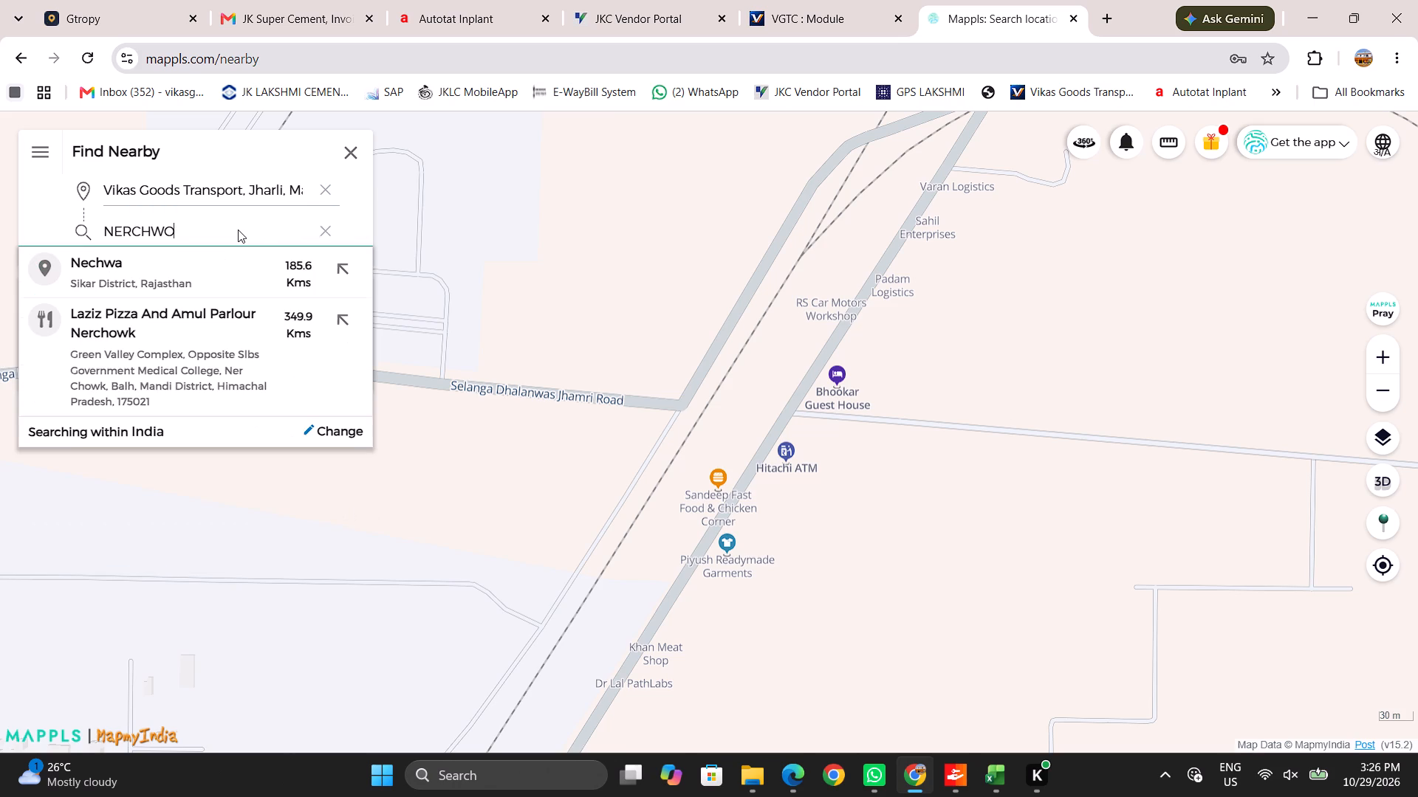
pyautogui.press('k')
pyautogui.press('space')
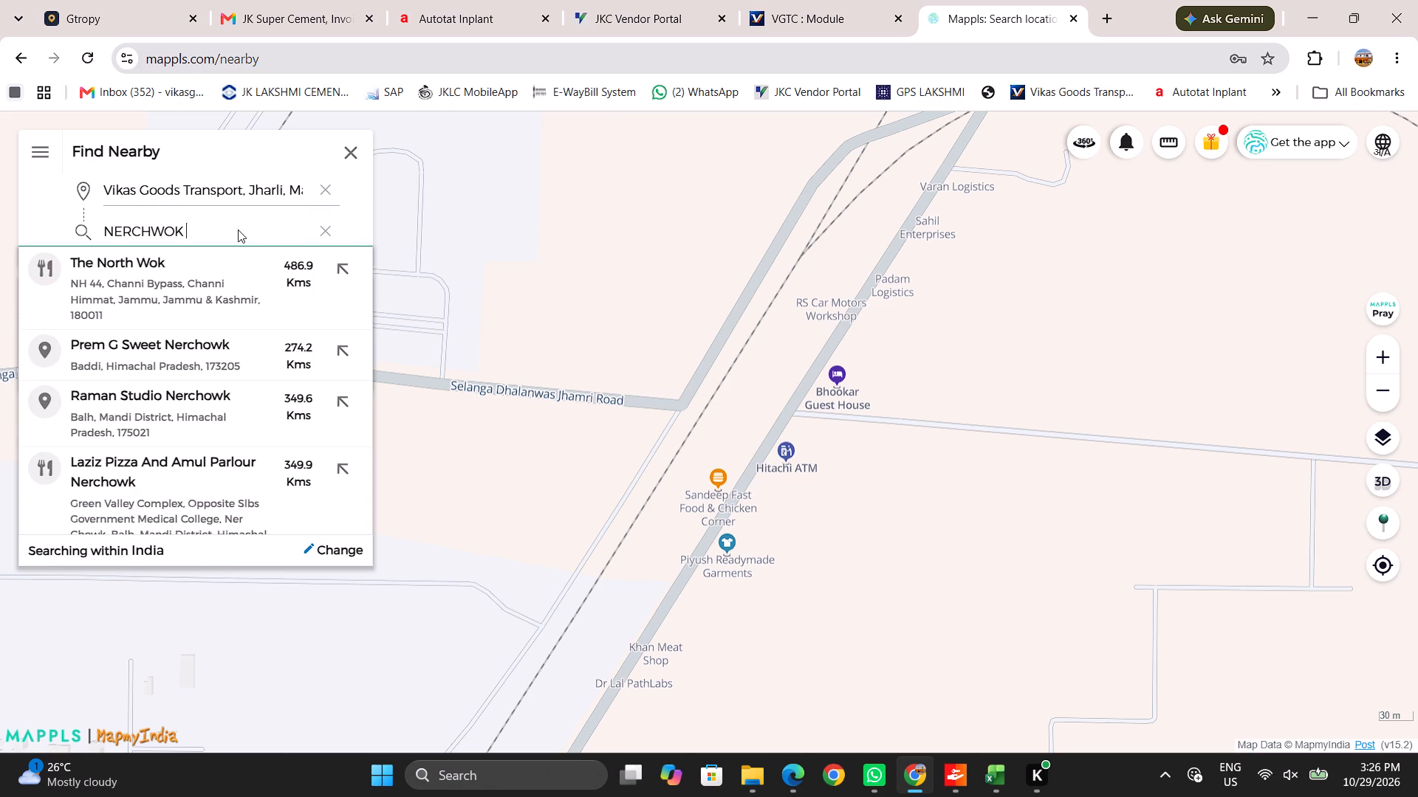
pyautogui.press('BackSpace')
pyautogui.press('BackSpace')
pyautogui.press('BackSpace')
pyautogui.press('BackSpace')
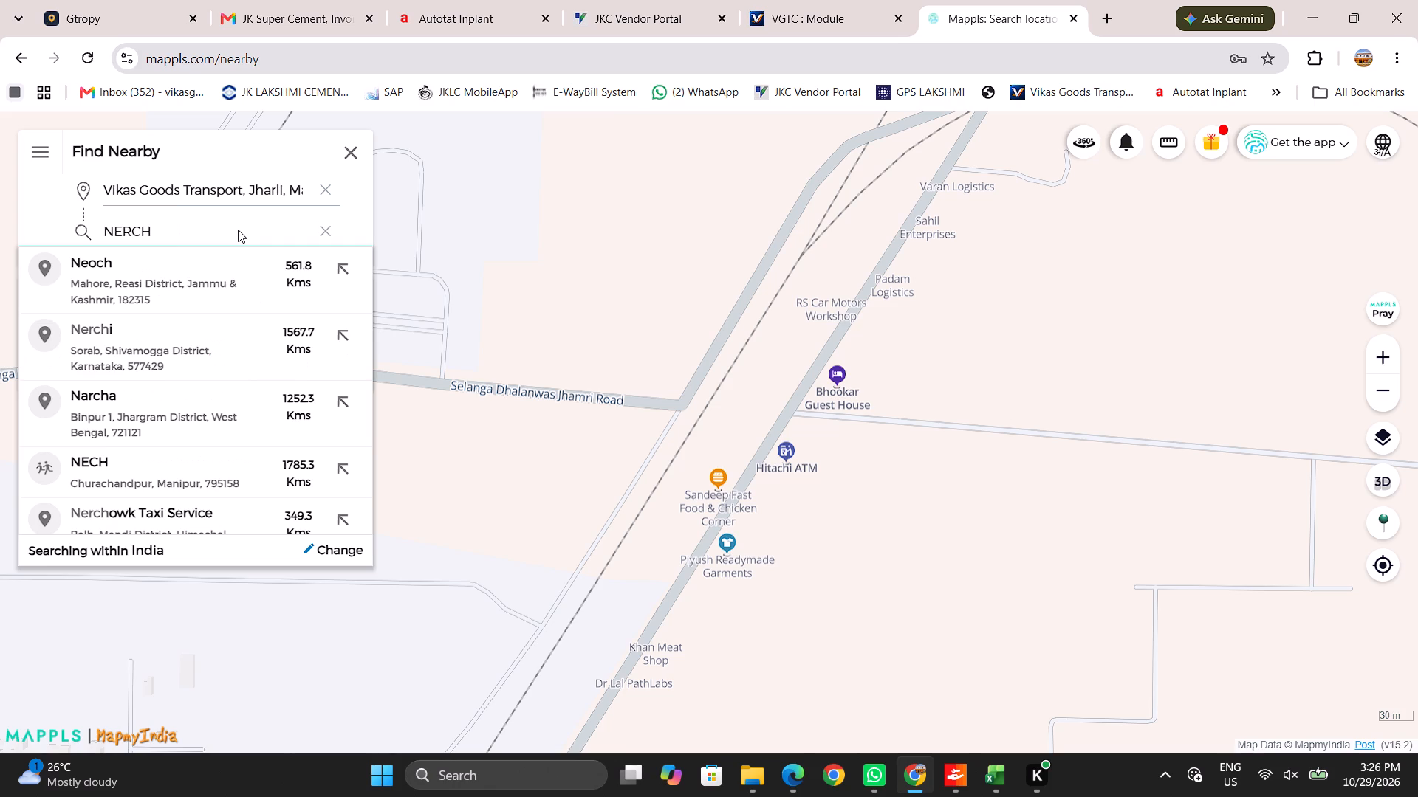
pyautogui.write('WOK')
pyautogui.press('BackSpace')
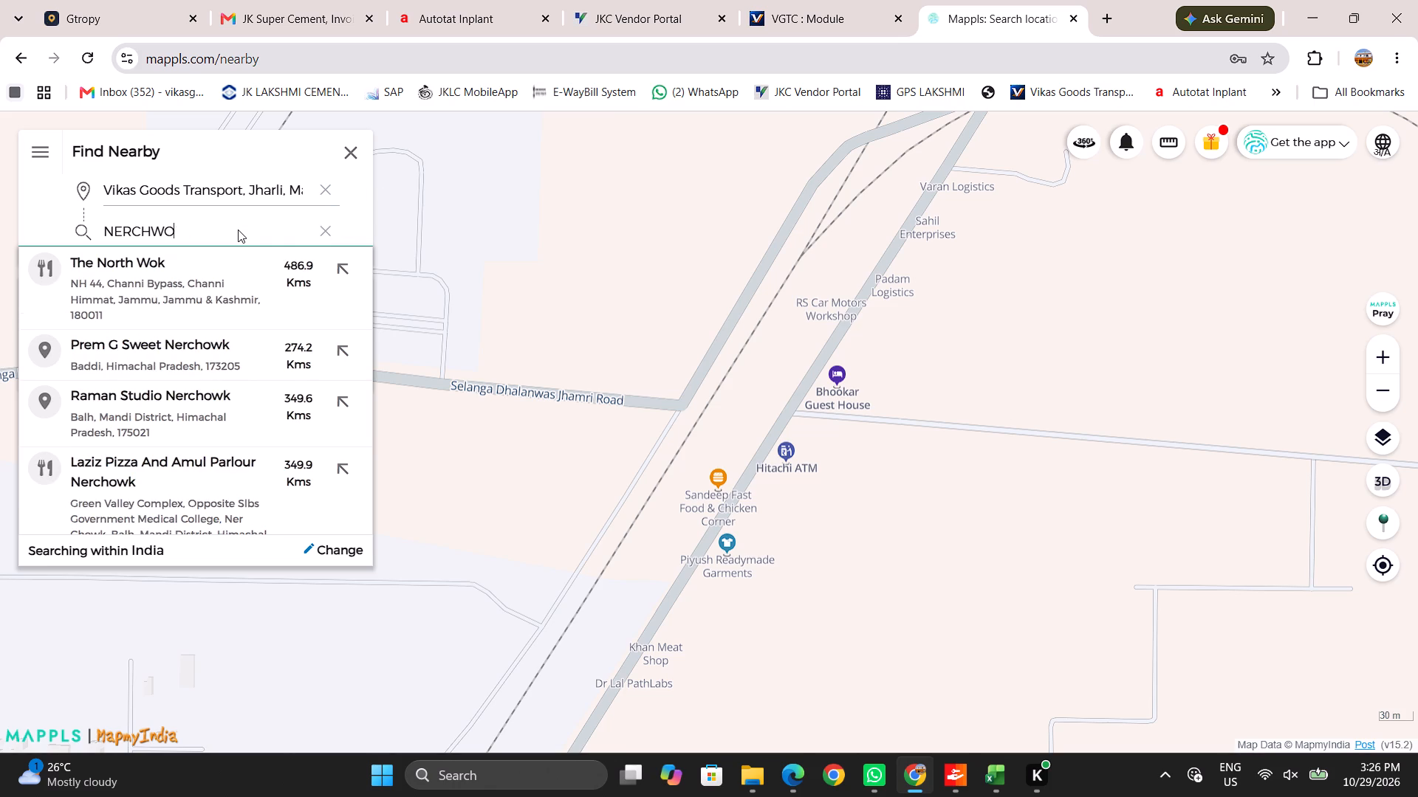
pyautogui.press('BackSpace')
pyautogui.press('BackSpace')
pyautogui.press('BackSpace')
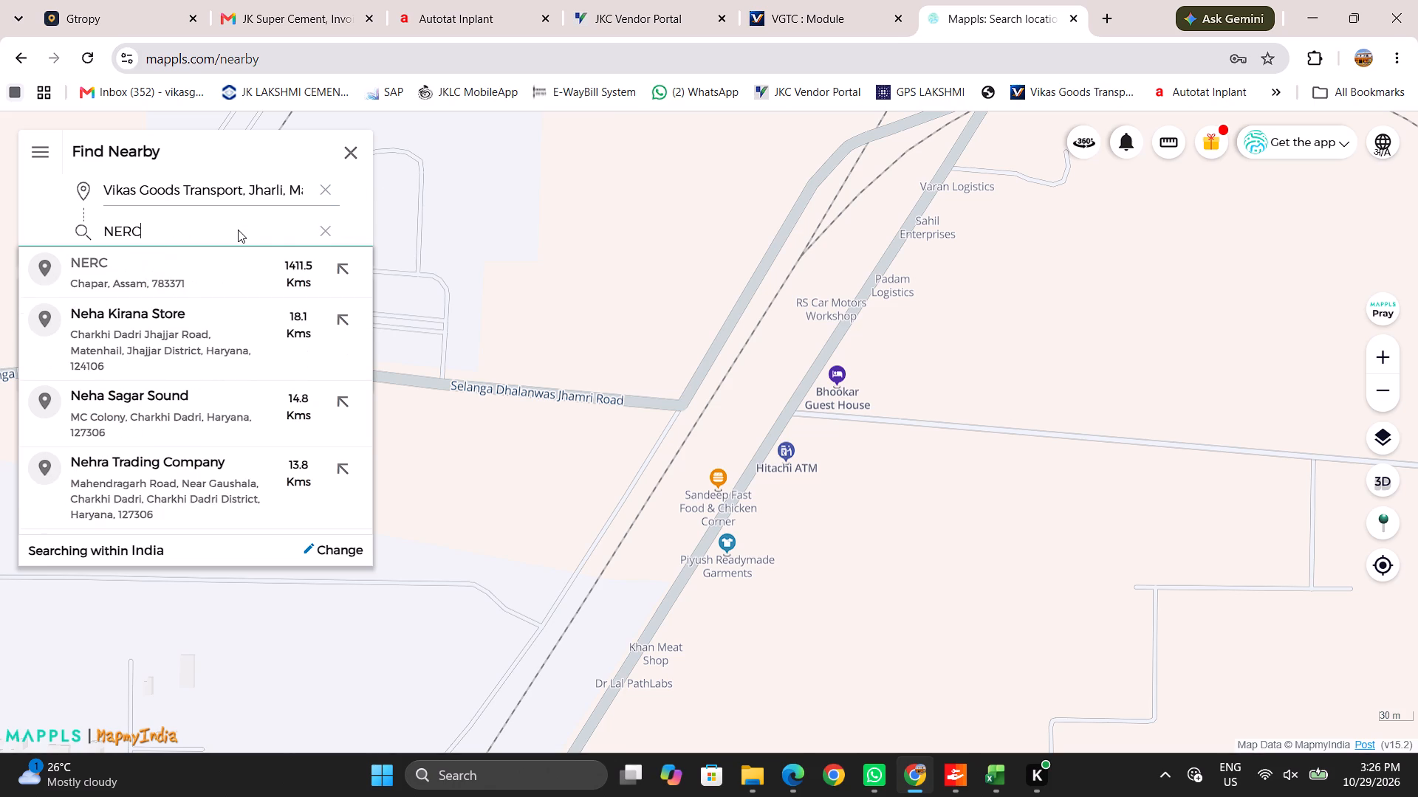
pyautogui.write('HOWK')
pyautogui.press('space')
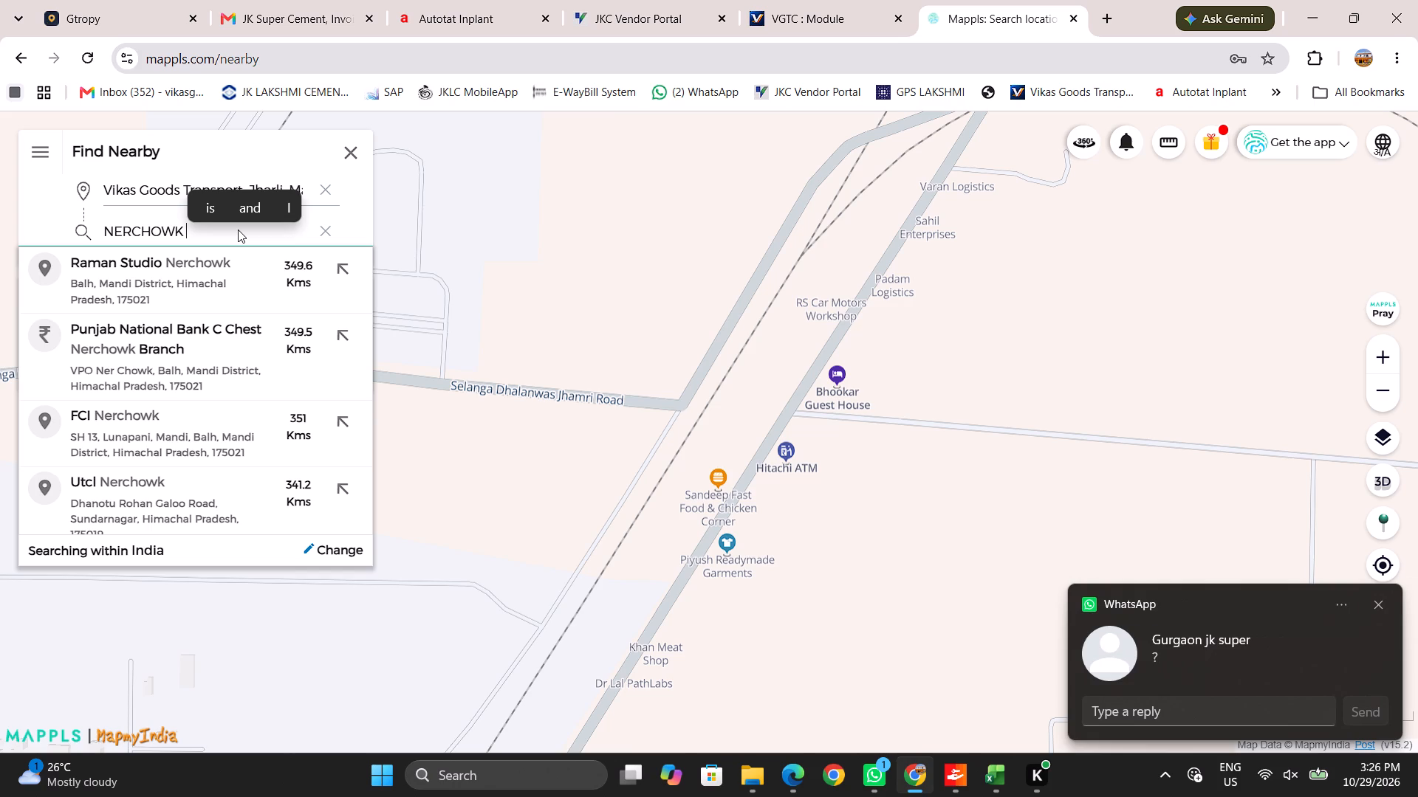
pyautogui.write('HIMAC')
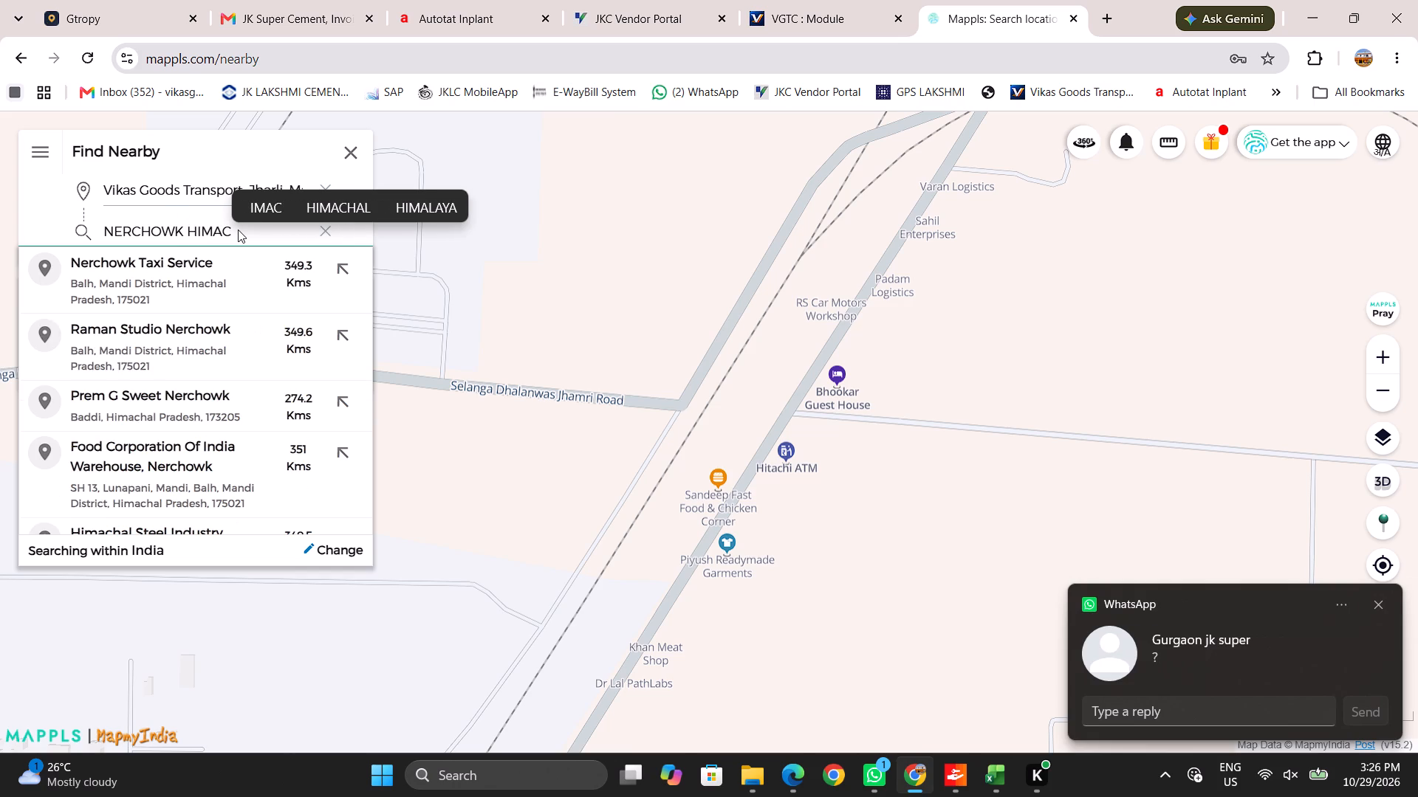
pyautogui.write('AL')
pyautogui.press('space')
pyautogui.press('BackSpace')
pyautogui.press('BackSpace')
pyautogui.press('BackSpace')
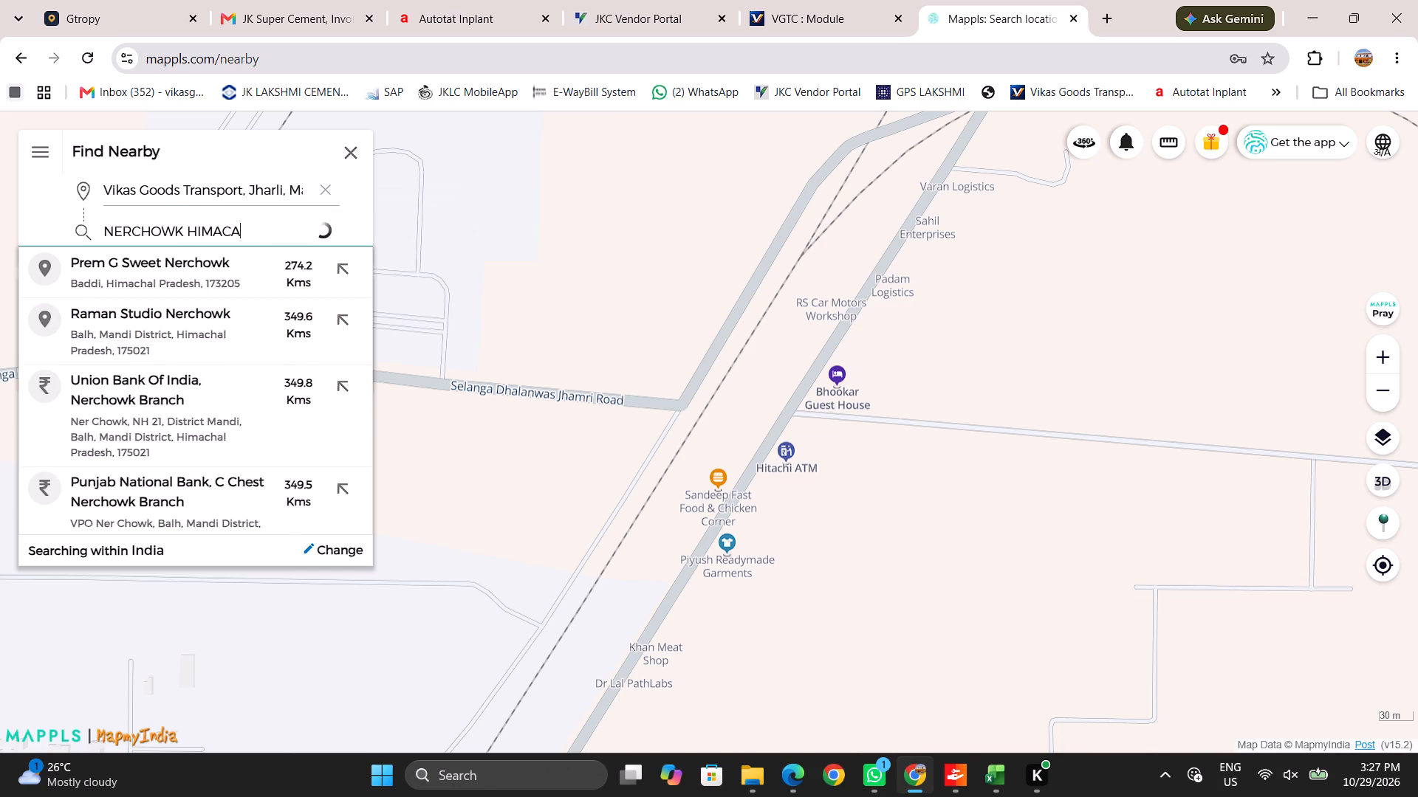
pyautogui.press('BackSpace')
pyautogui.press('BackSpace')
pyautogui.press('a')
pyautogui.write('CHAL OA')
pyautogui.press('BackSpace')
pyautogui.press('BackSpace')
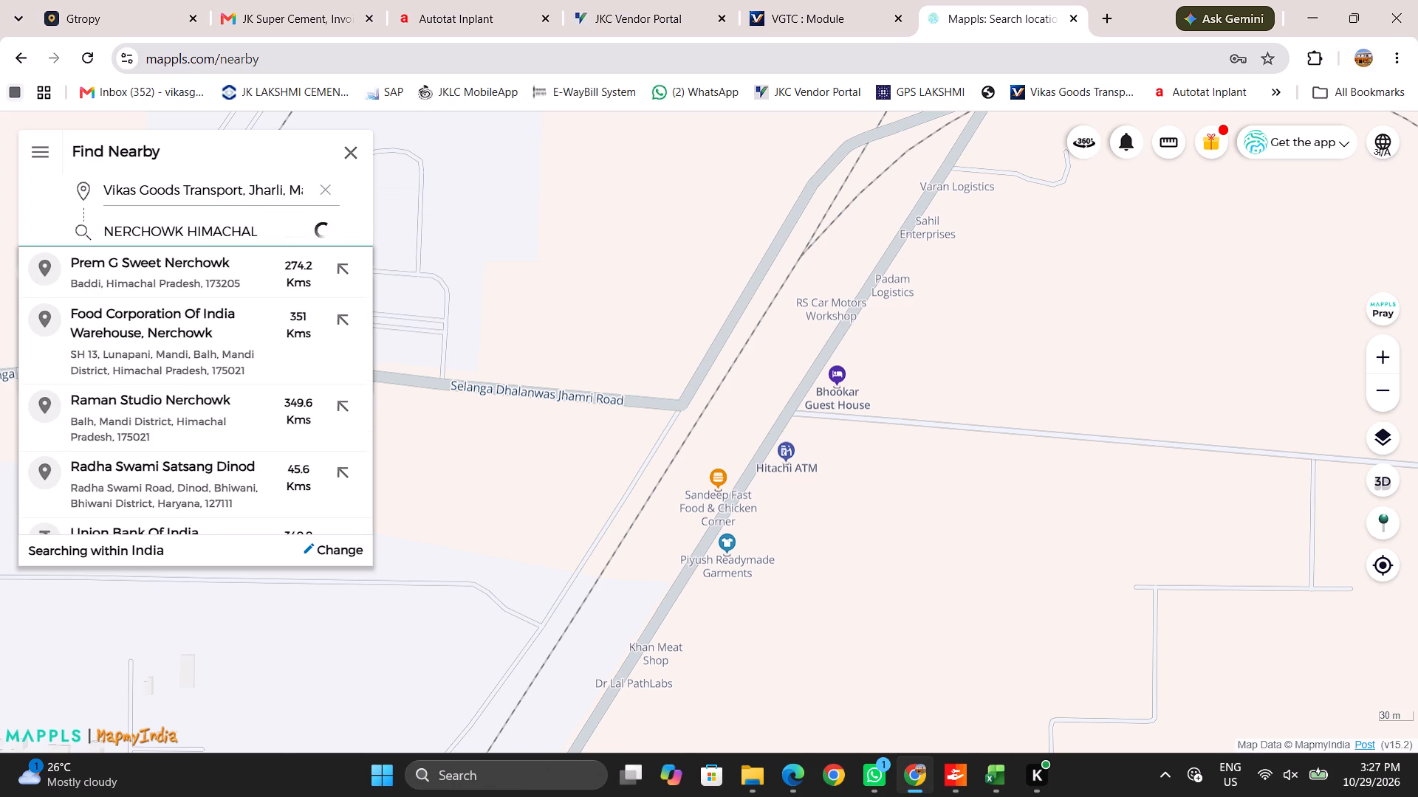
pyautogui.write('PARDESH')
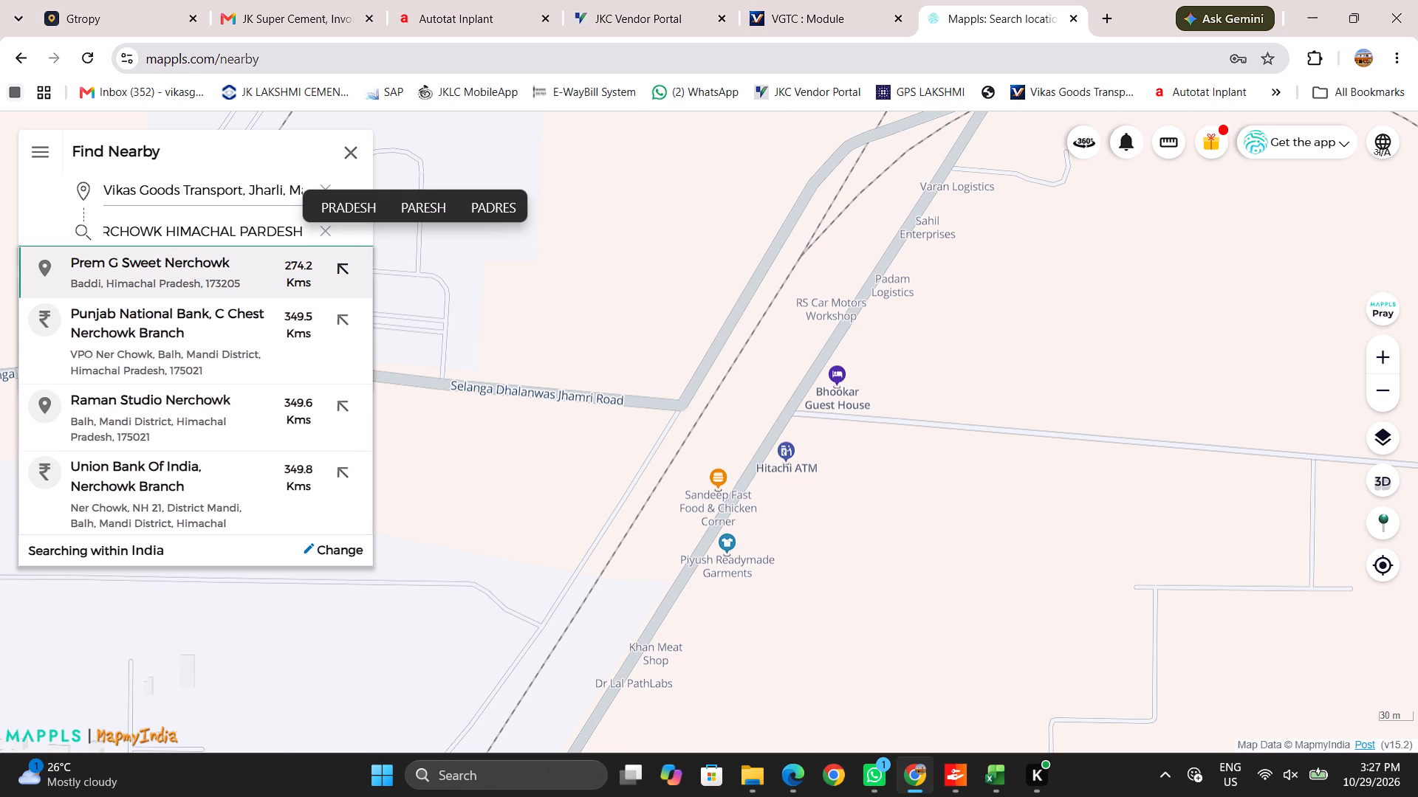
# Review the start of the search term and look through the suggested Nerchowk places in Himachal Pradesh.
pyautogui.click(114, 237)
pyautogui.press('Left')
pyautogui.press('Left')
pyautogui.press('Left')
pyautogui.press('Left')
pyautogui.press('Left')
pyautogui.press('Left')
pyautogui.press('Left')
pyautogui.press('Left')
pyautogui.press('Left')
pyautogui.press('Left')
pyautogui.press('Right')
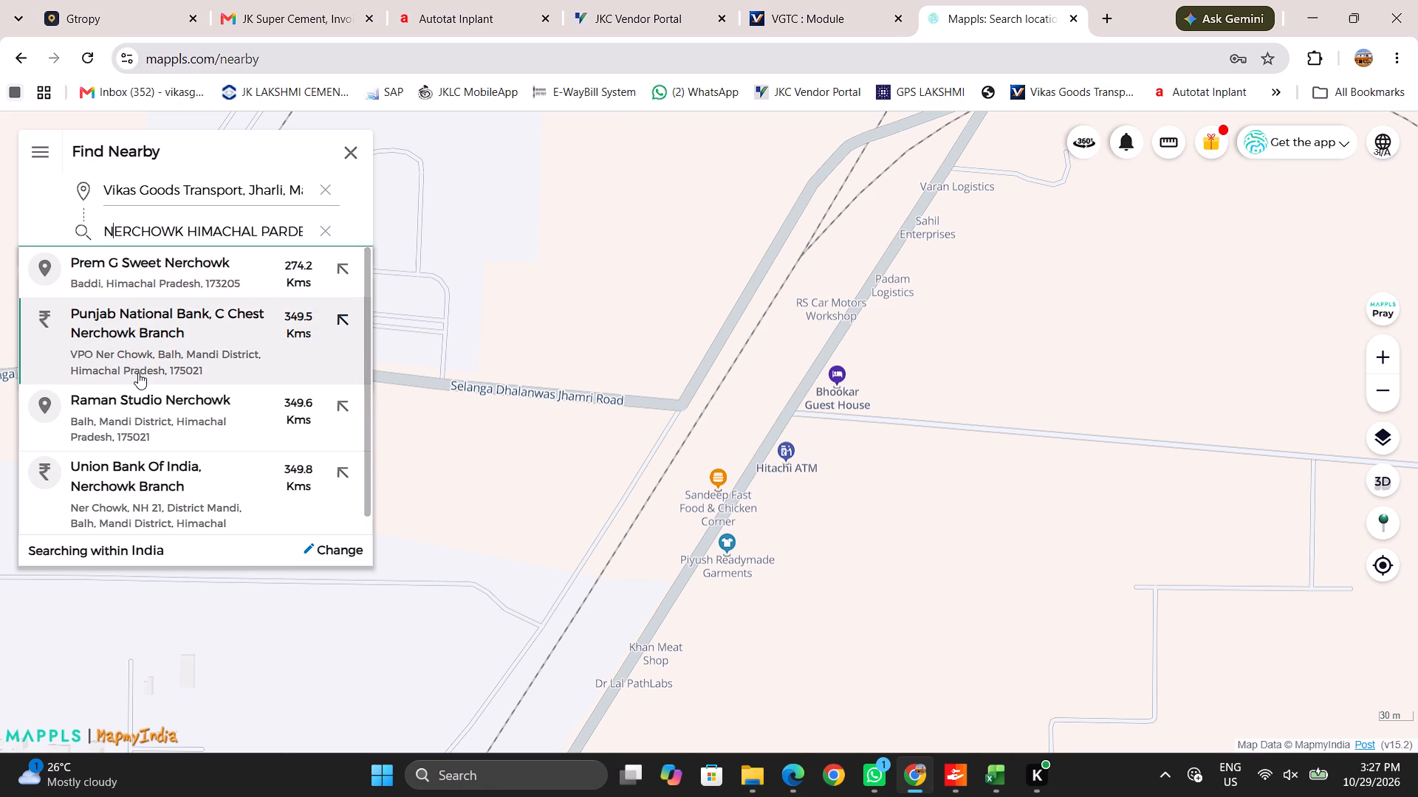
pyautogui.scroll(-4, 128, 491)
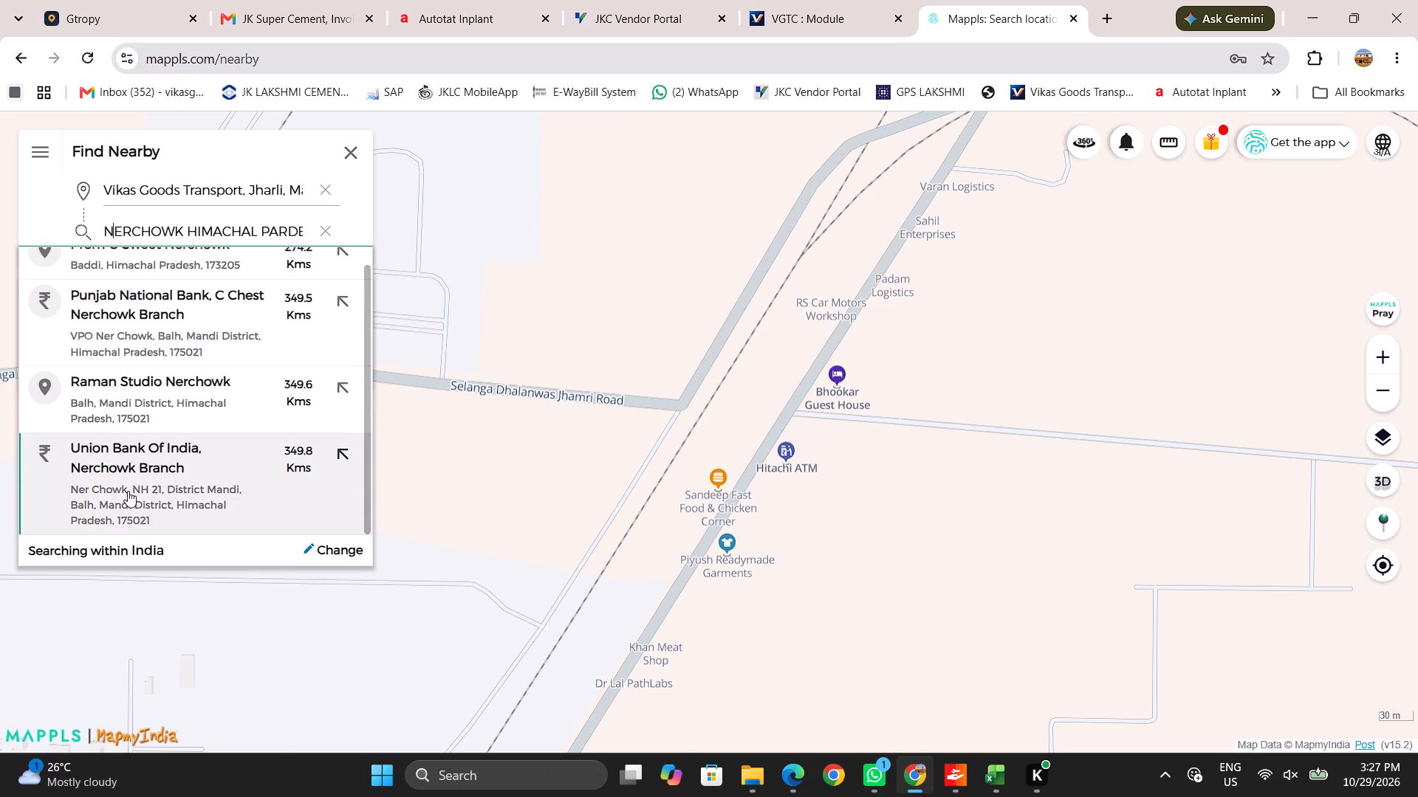
pyautogui.scroll(-1, 128, 491)
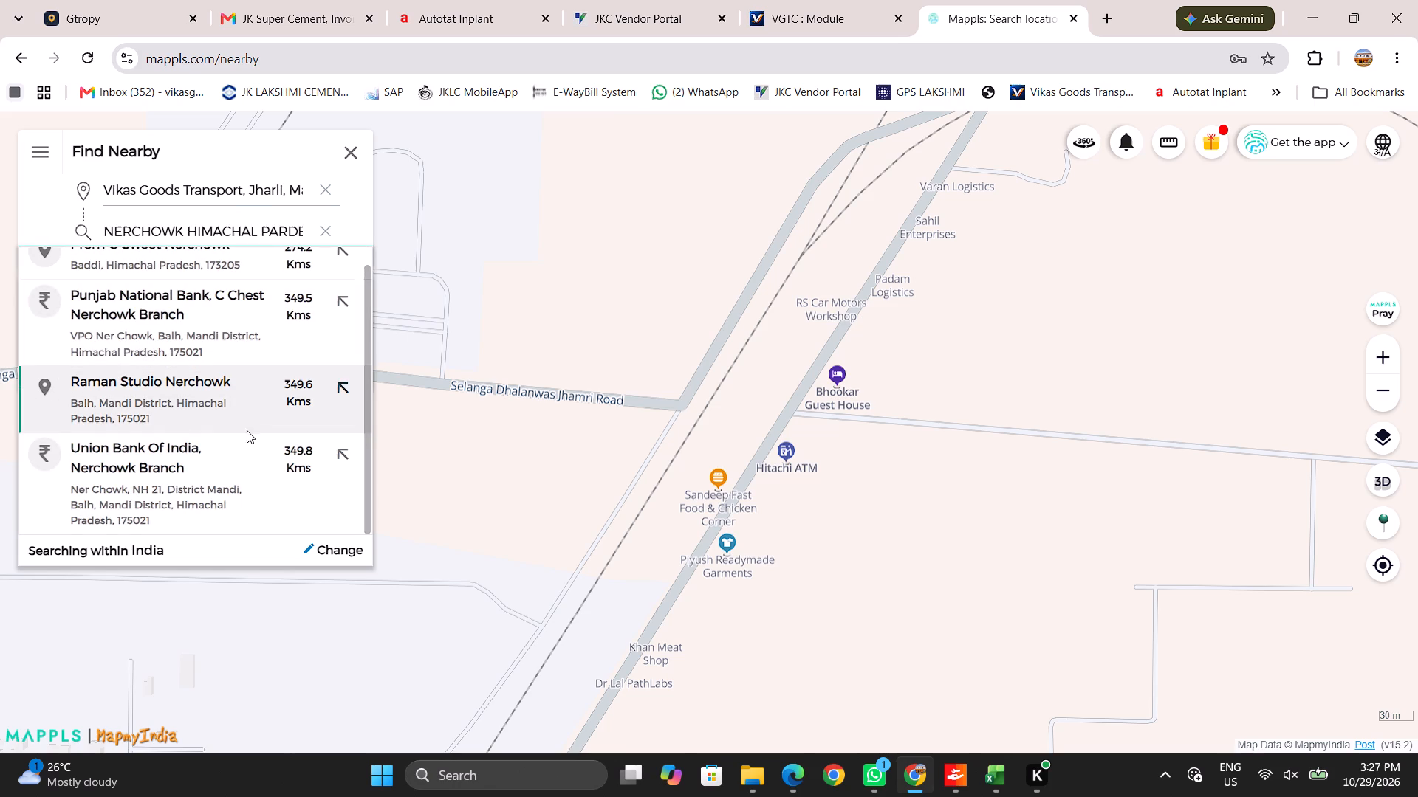
pyautogui.click(279, 220)
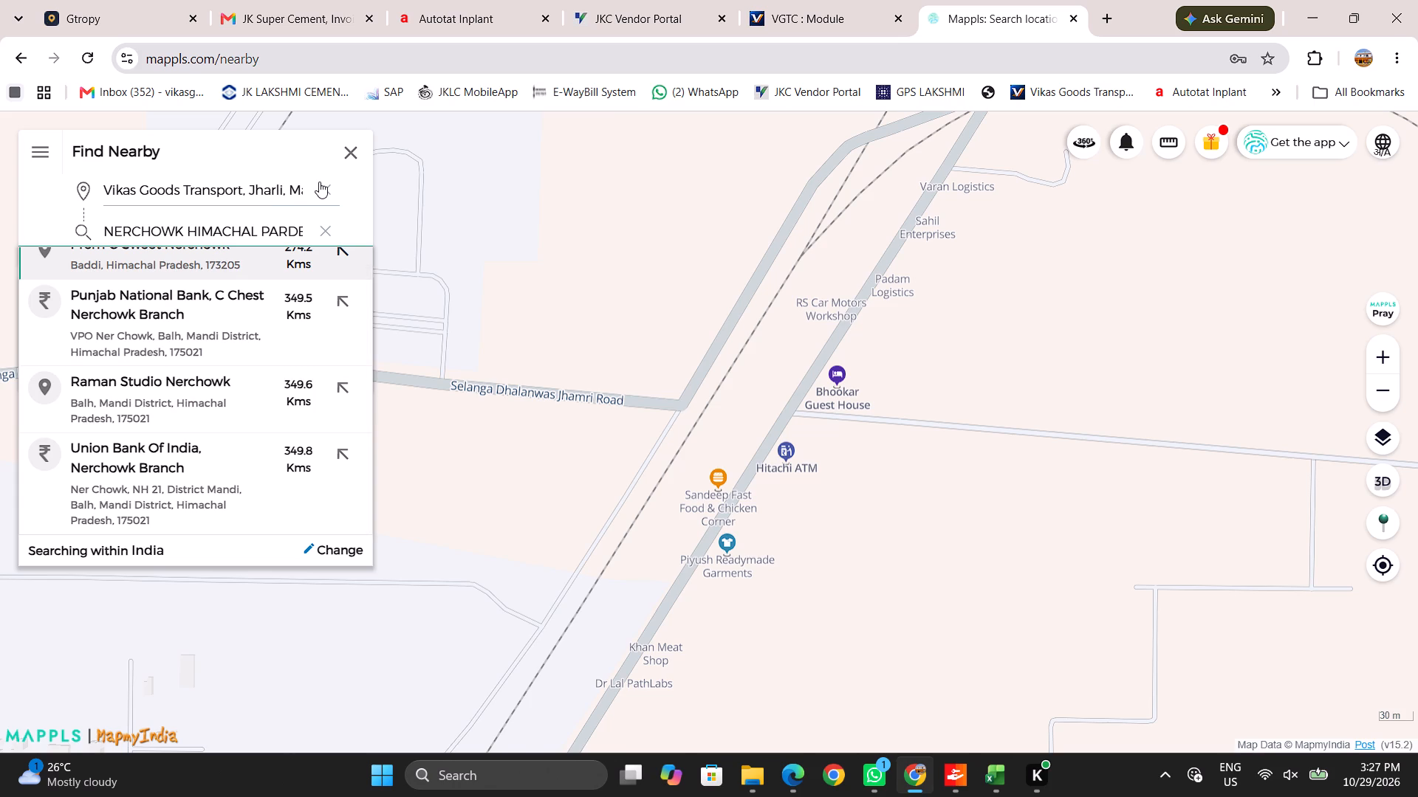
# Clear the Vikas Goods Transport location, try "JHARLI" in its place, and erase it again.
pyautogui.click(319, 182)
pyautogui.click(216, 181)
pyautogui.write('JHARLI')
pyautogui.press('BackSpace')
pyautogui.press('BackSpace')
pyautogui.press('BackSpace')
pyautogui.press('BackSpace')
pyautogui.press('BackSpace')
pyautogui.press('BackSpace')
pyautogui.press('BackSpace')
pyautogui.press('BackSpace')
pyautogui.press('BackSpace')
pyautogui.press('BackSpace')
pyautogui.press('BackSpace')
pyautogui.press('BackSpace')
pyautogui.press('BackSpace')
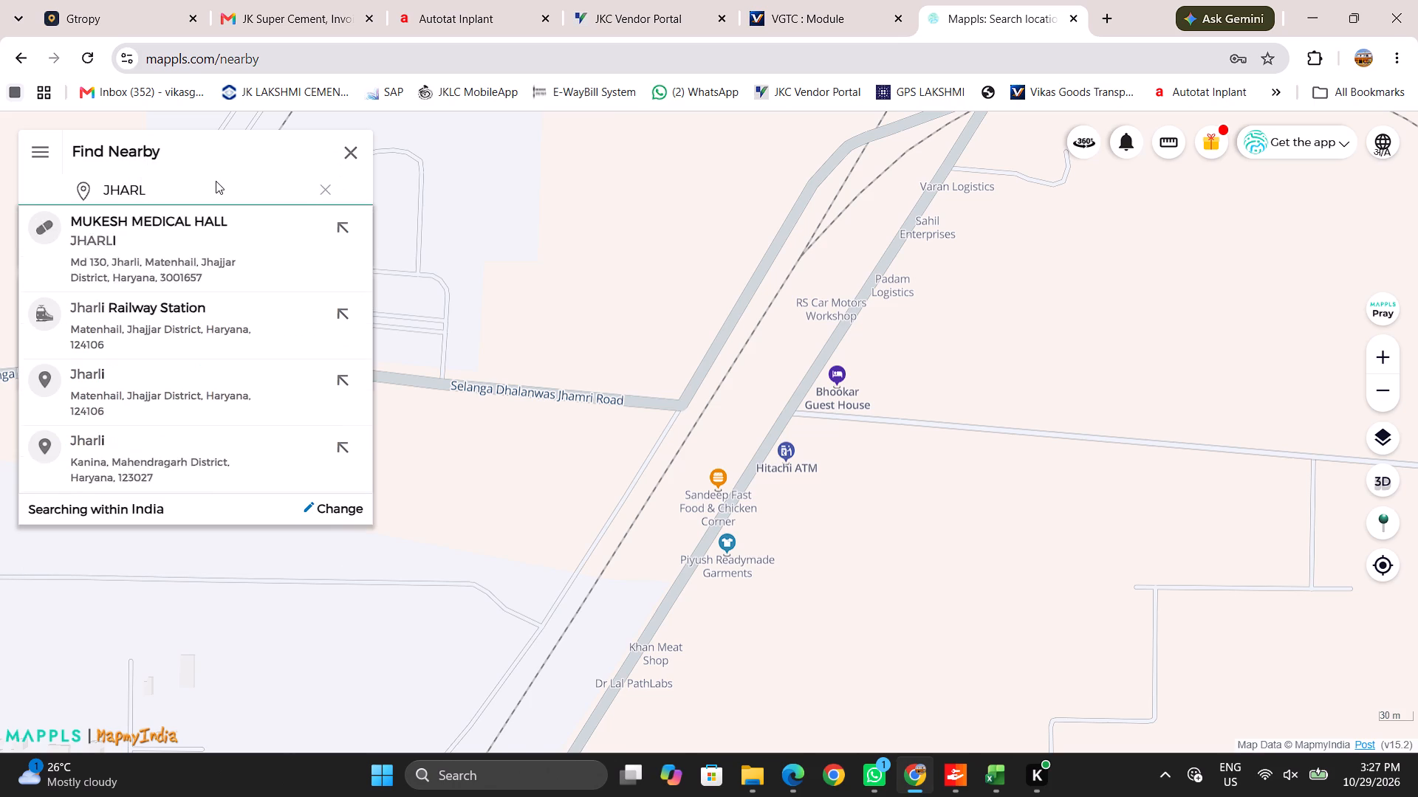
# Close the nearby search and return to the main map view around Jharli.
pyautogui.click(703, 418)
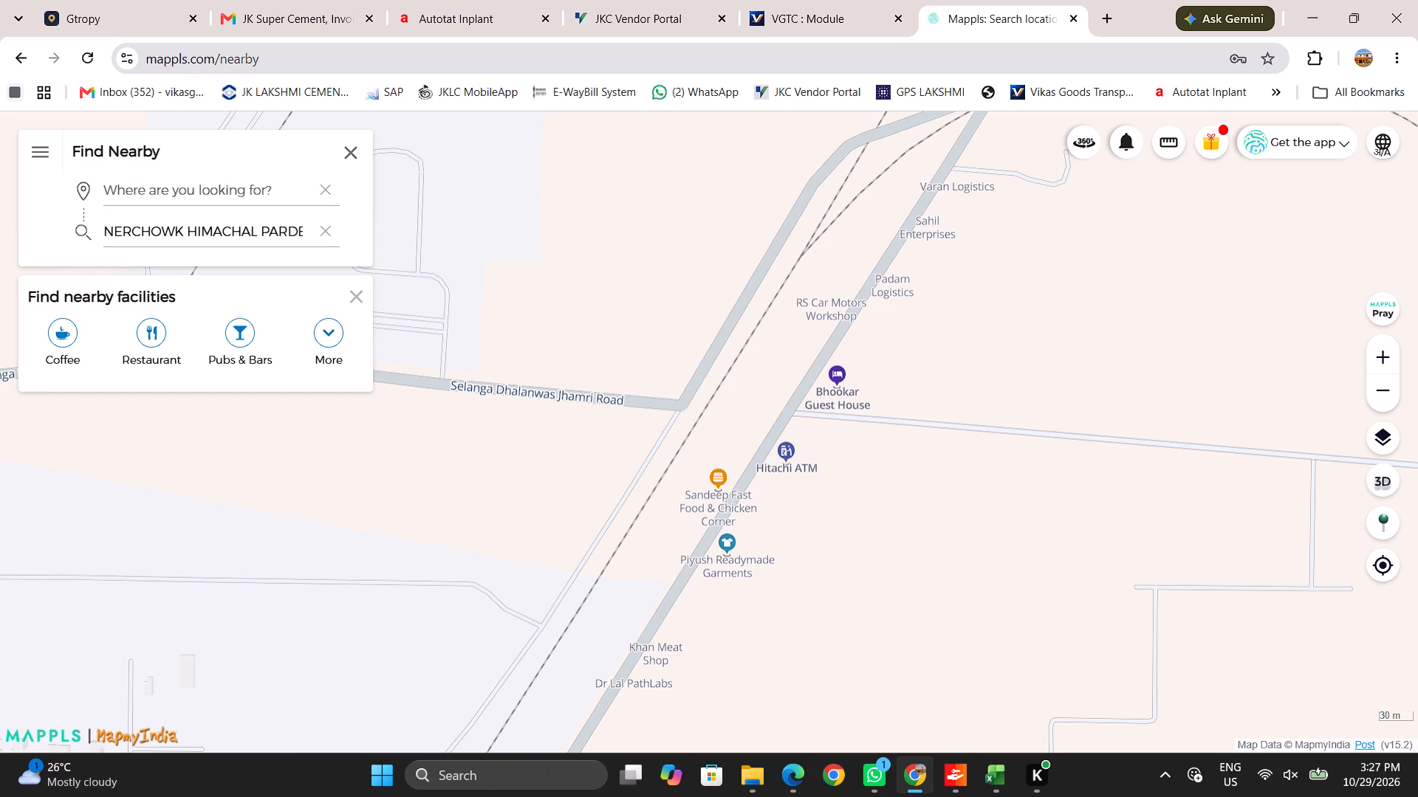
pyautogui.doubleClick(707, 452)
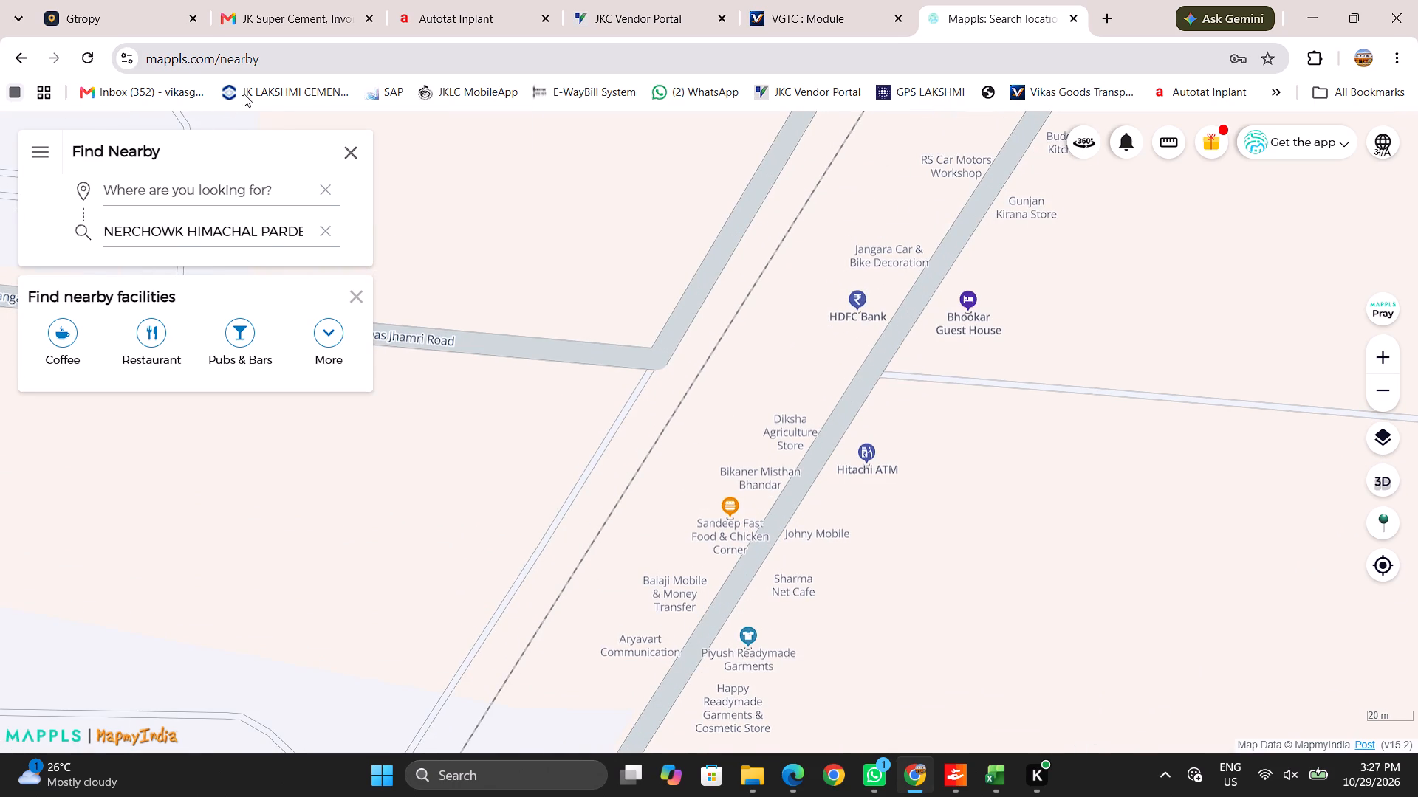
pyautogui.click(349, 148)
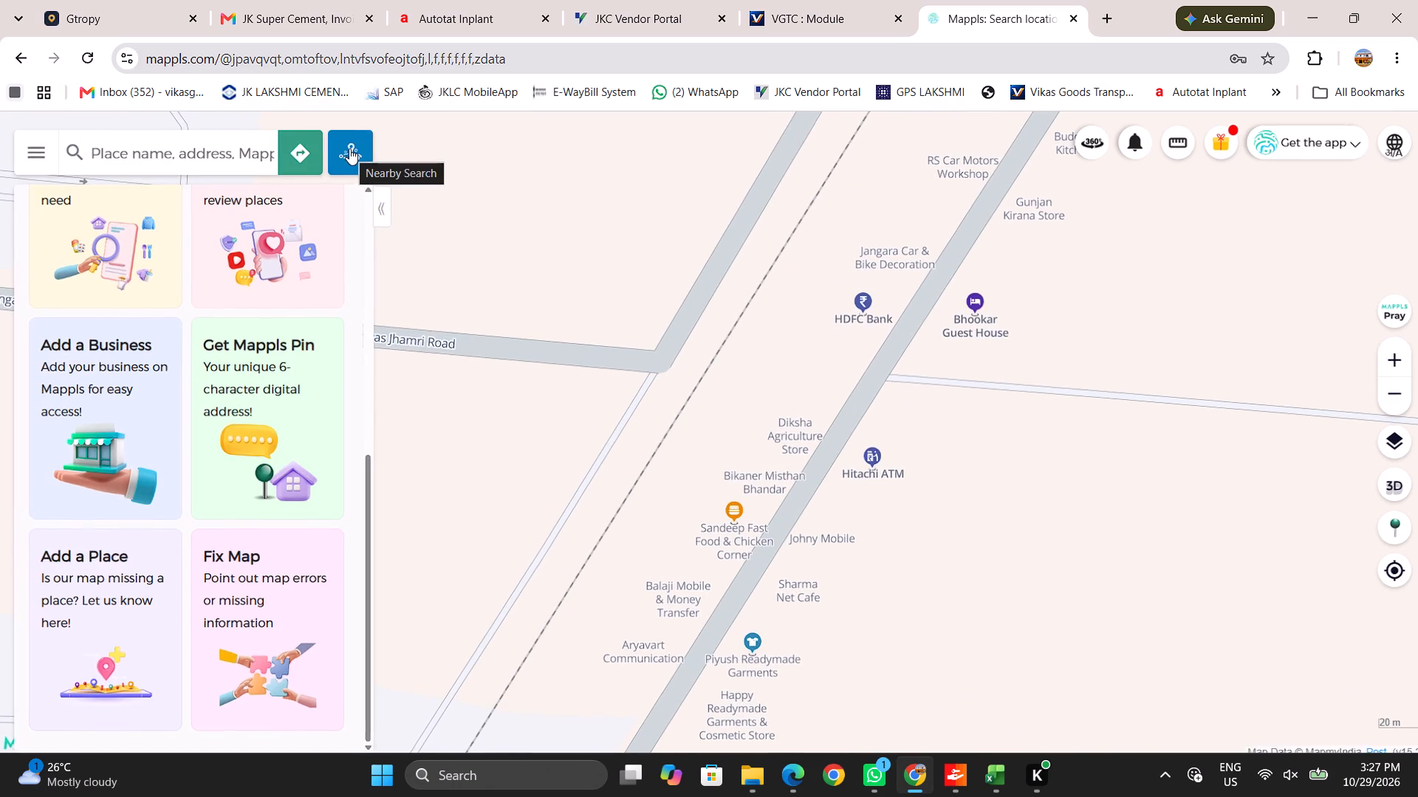
pyautogui.click(694, 447)
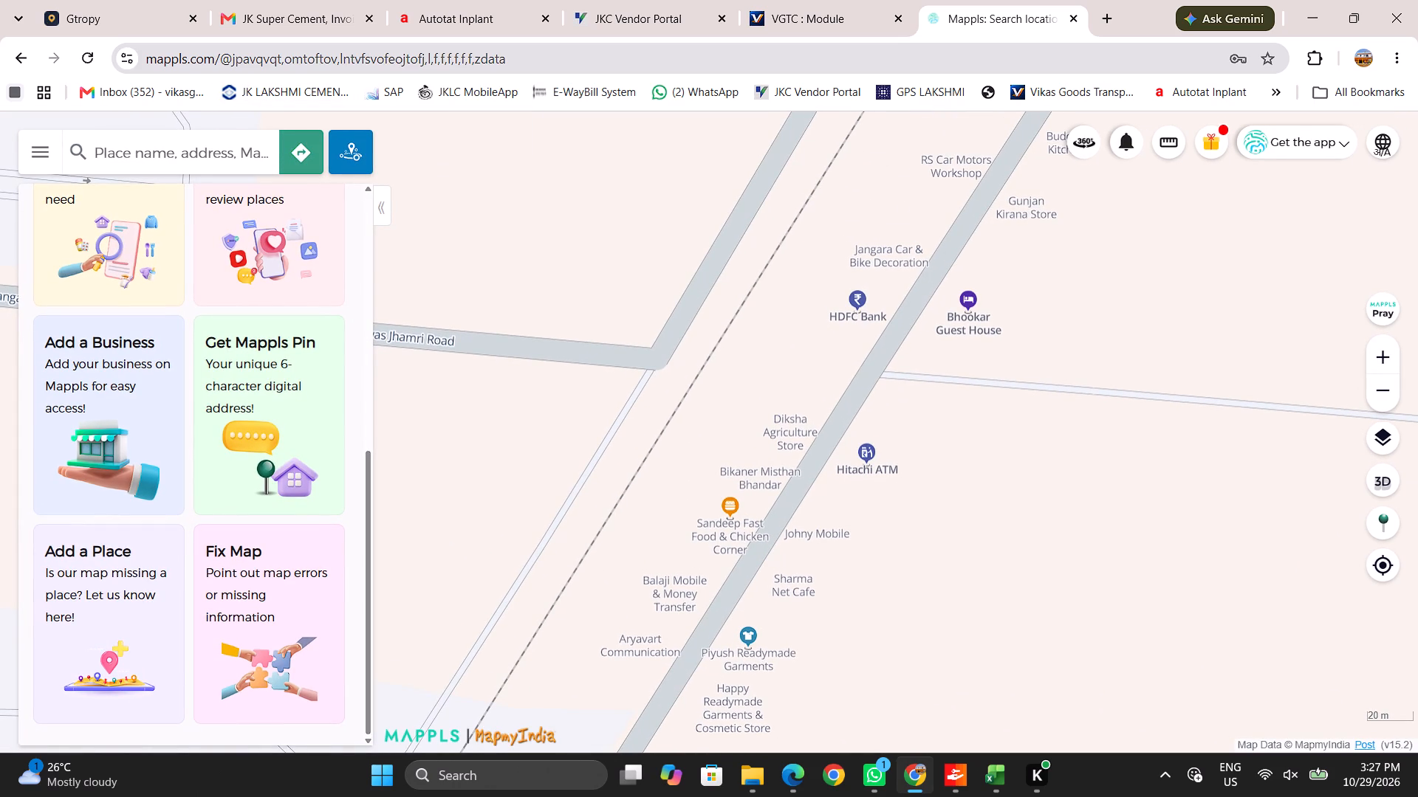
pyautogui.click(694, 447)
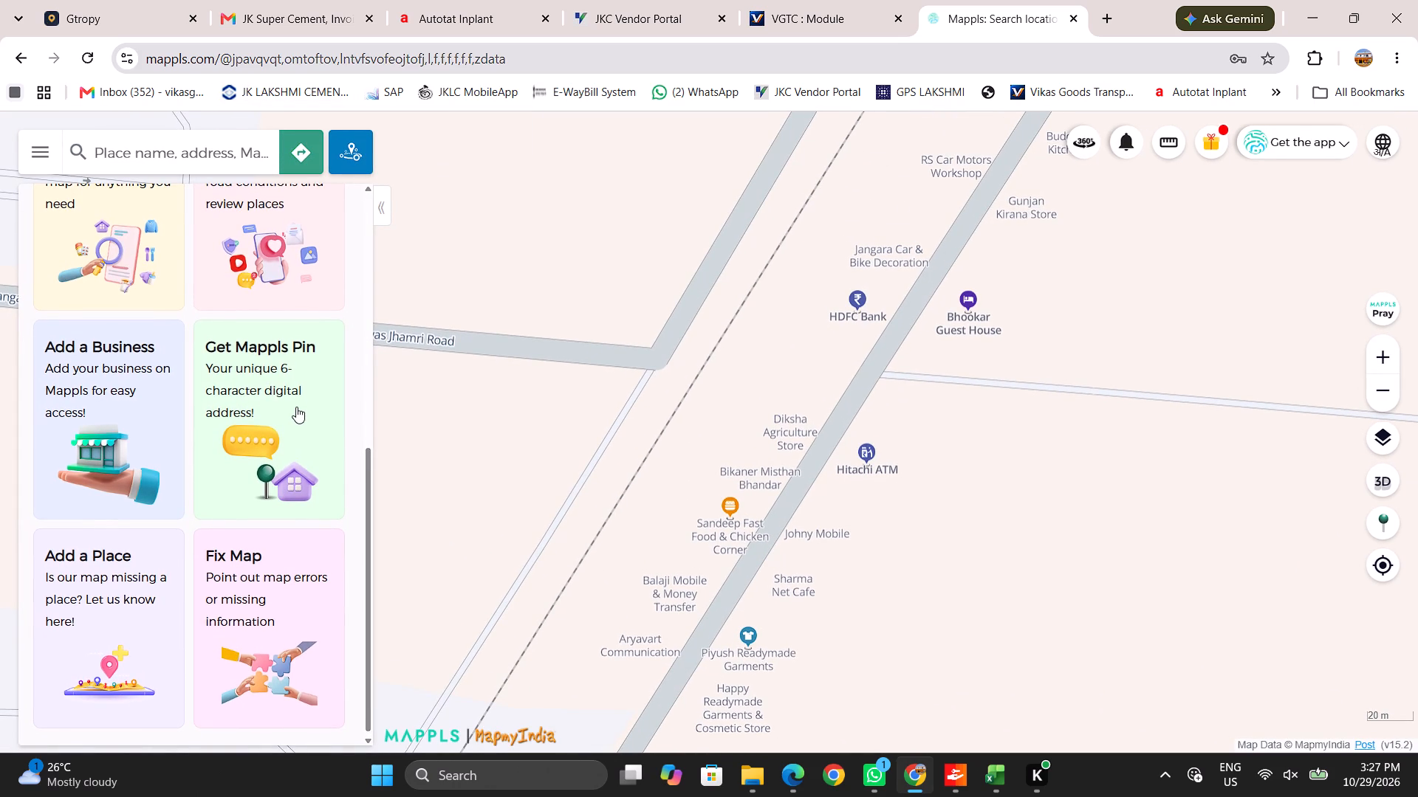
# Start adding a new place to the map and name it "VIKAS GOODS TRANSPORT COMPANY".
pyautogui.click(66, 597)
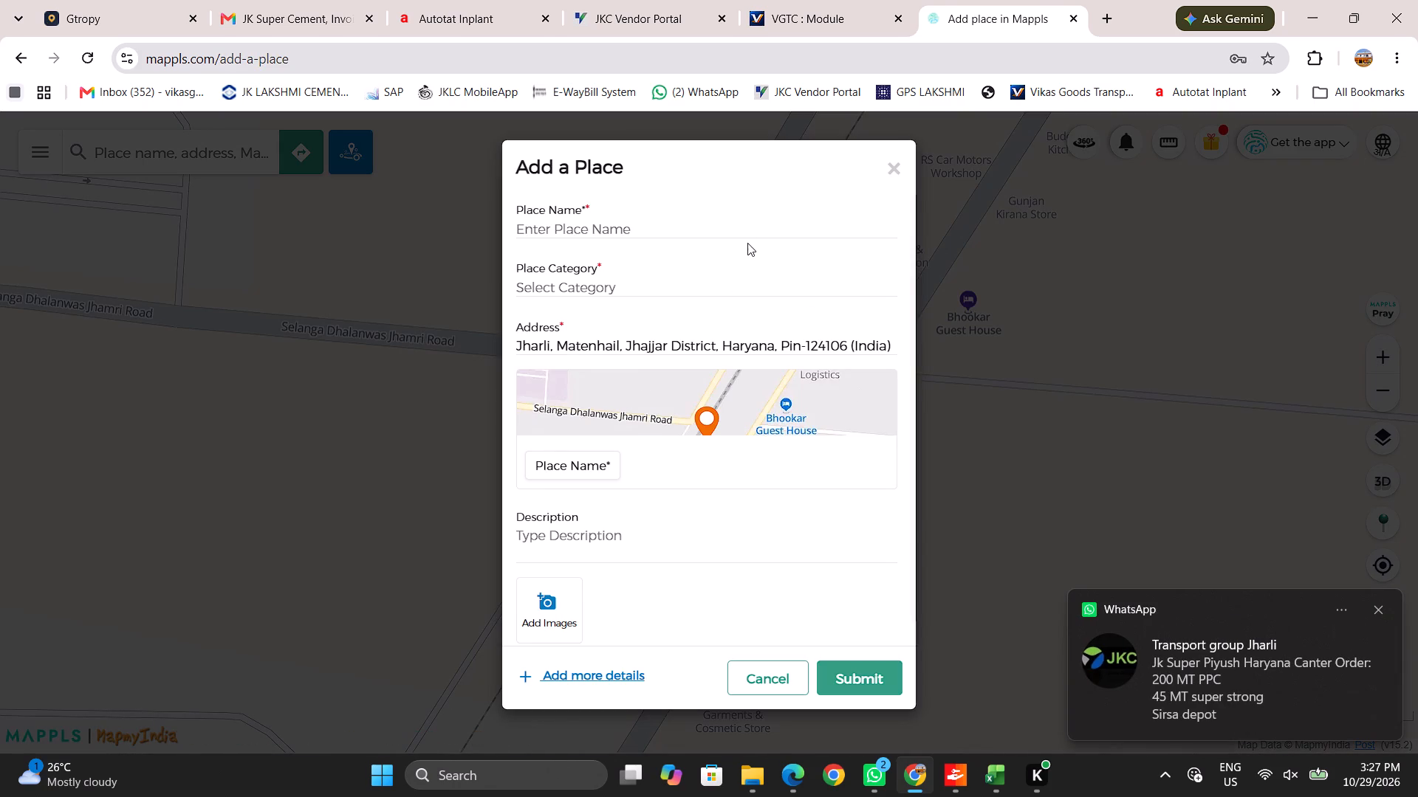
pyautogui.click(631, 215)
pyautogui.click(630, 231)
pyautogui.write('VIKAS GOODS')
pyautogui.press('space')
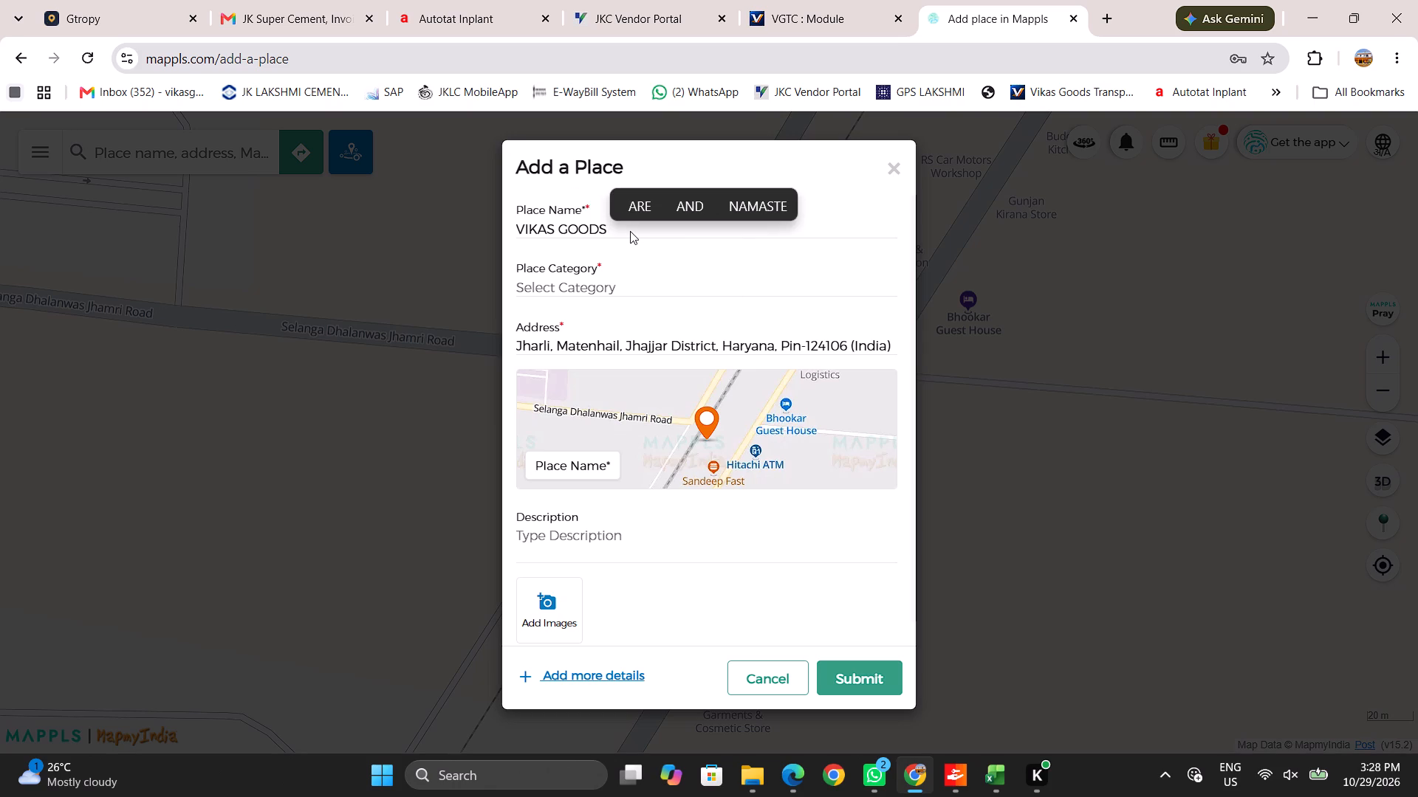
pyautogui.write('TANS')
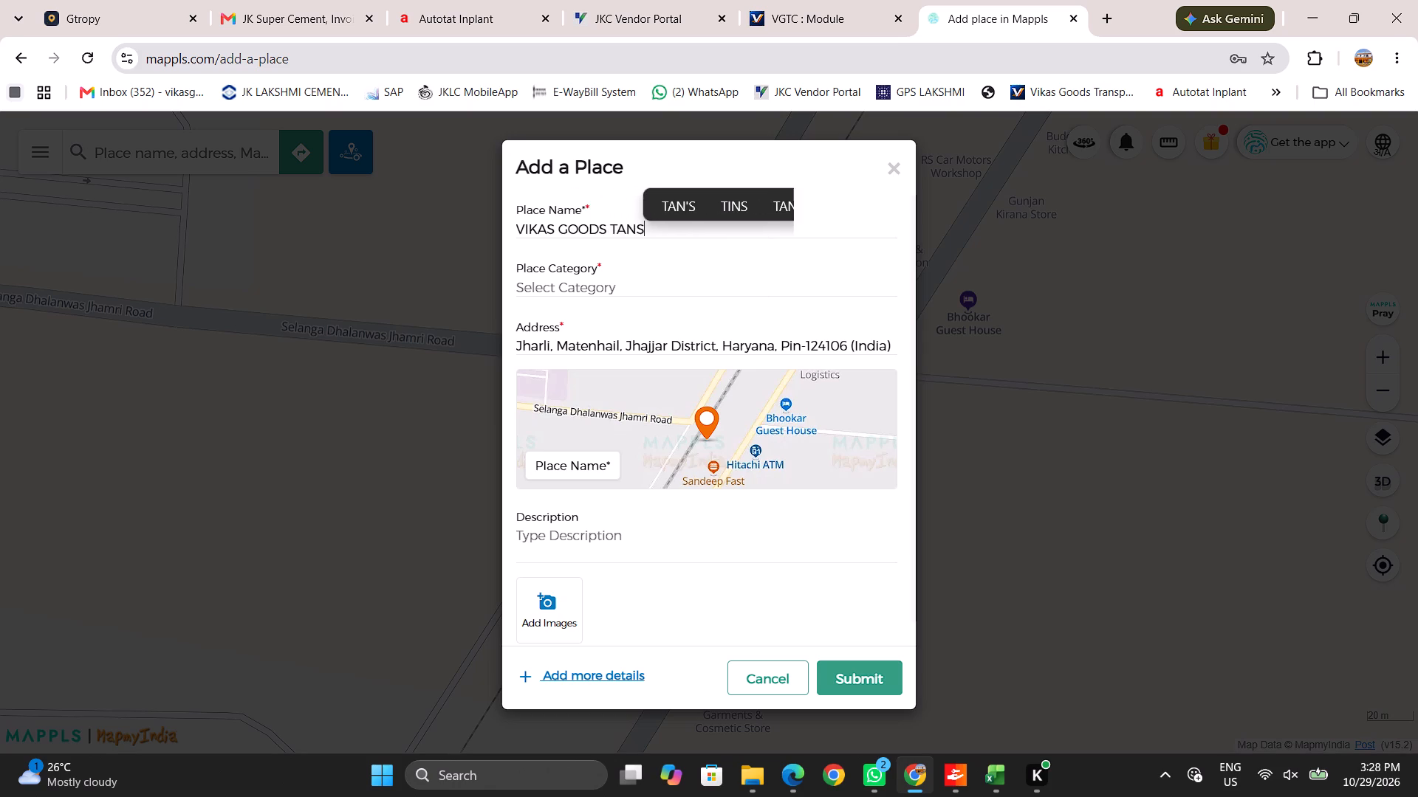
pyautogui.press('BackSpace')
pyautogui.press('BackSpace')
pyautogui.press('BackSpace')
pyautogui.press('t')
pyautogui.press('BackSpace')
pyautogui.write('RANSP')
pyautogui.write('ORT COMPANY')
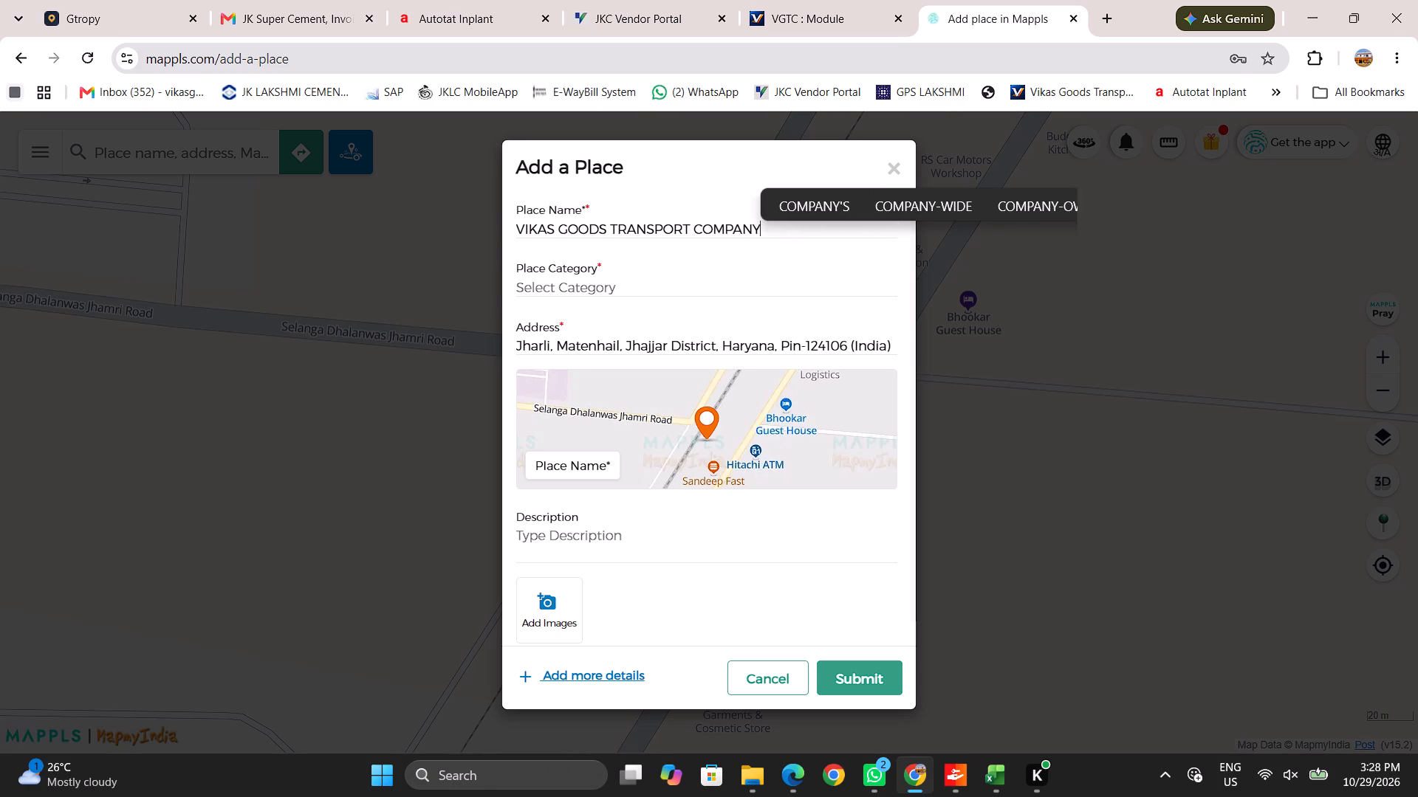
# Examine the place categories covering bus, railway, airport and fuel stations for one that suits the transport company, and return to the main categories.
pyautogui.click(575, 289)
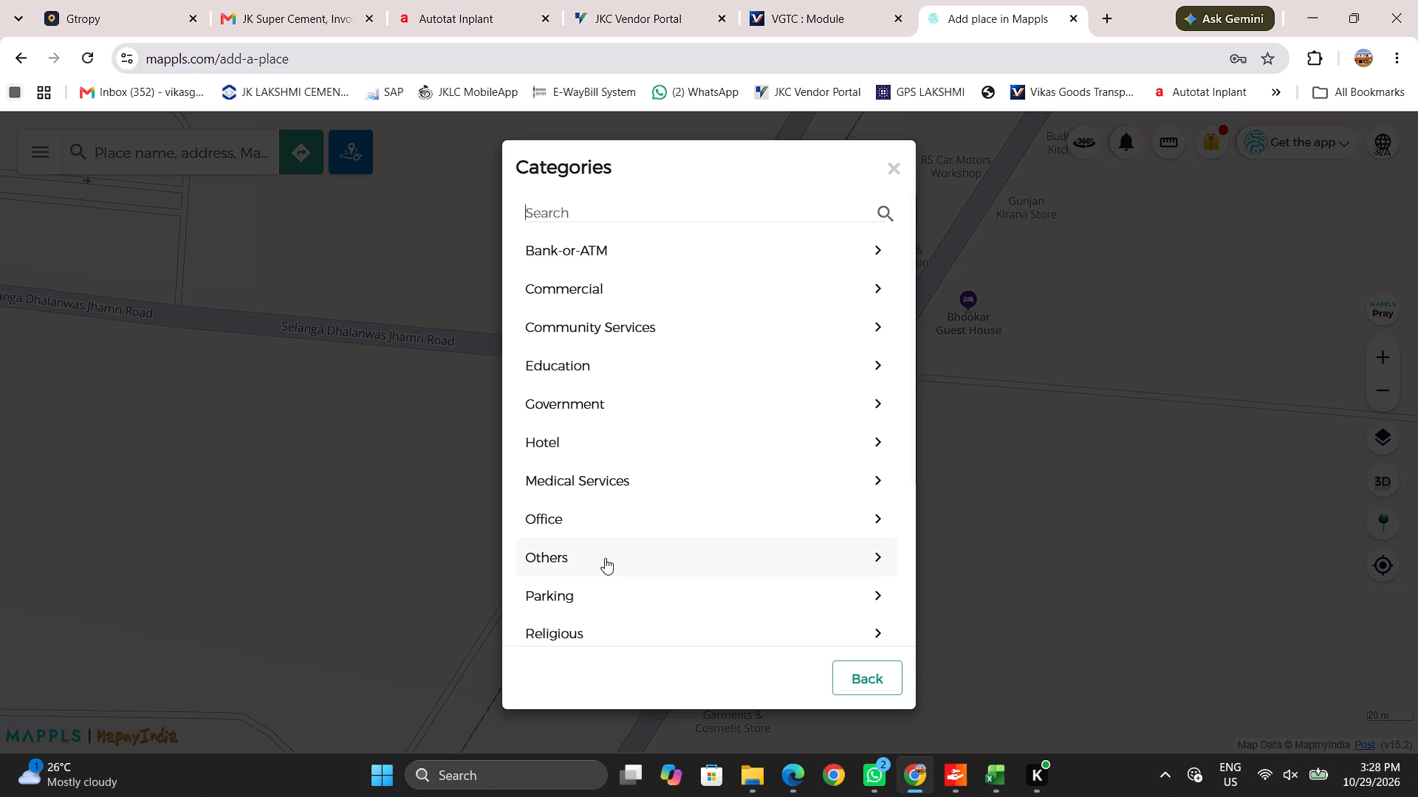
pyautogui.scroll(-6, 605, 558)
pyautogui.click(592, 613)
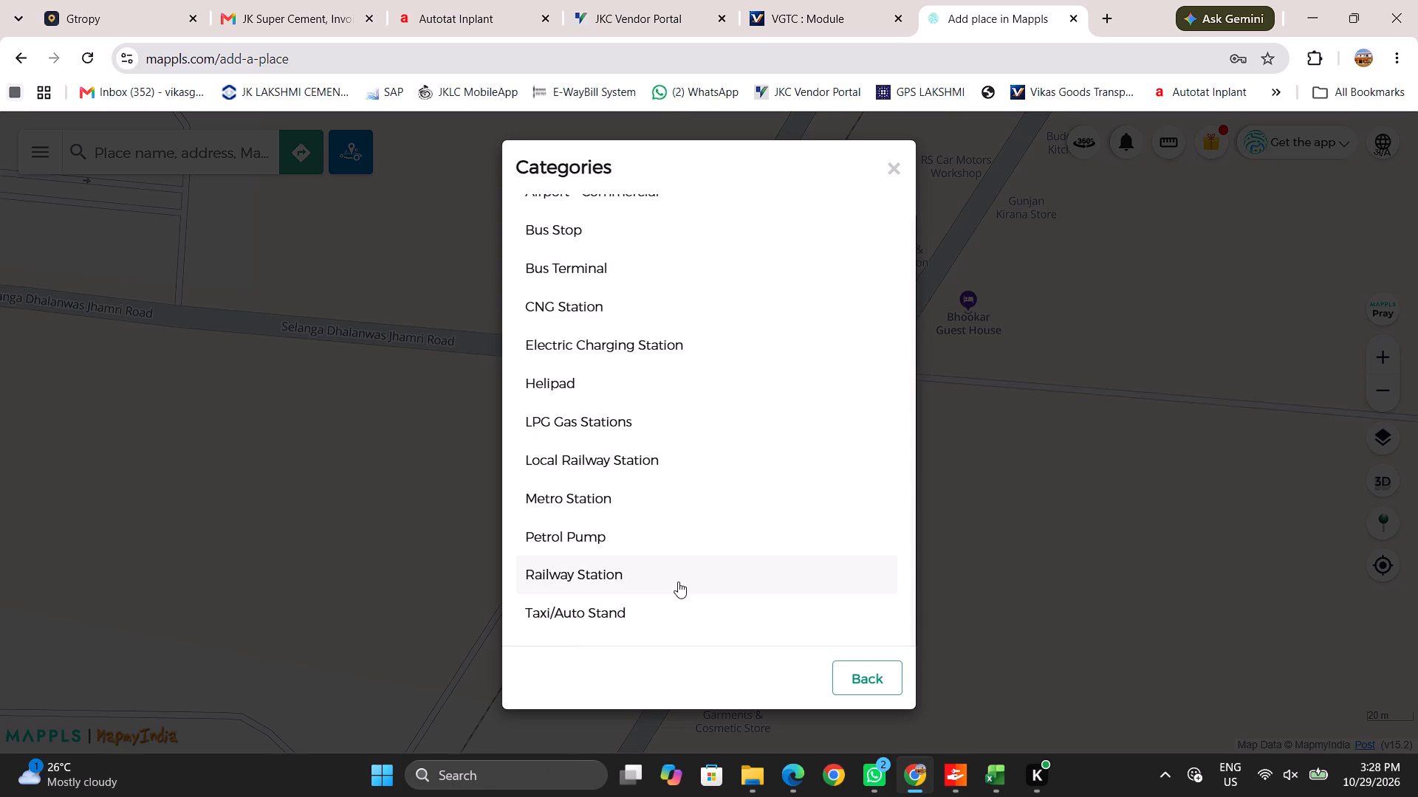
pyautogui.scroll(-3, 678, 582)
pyautogui.scroll(3, 678, 582)
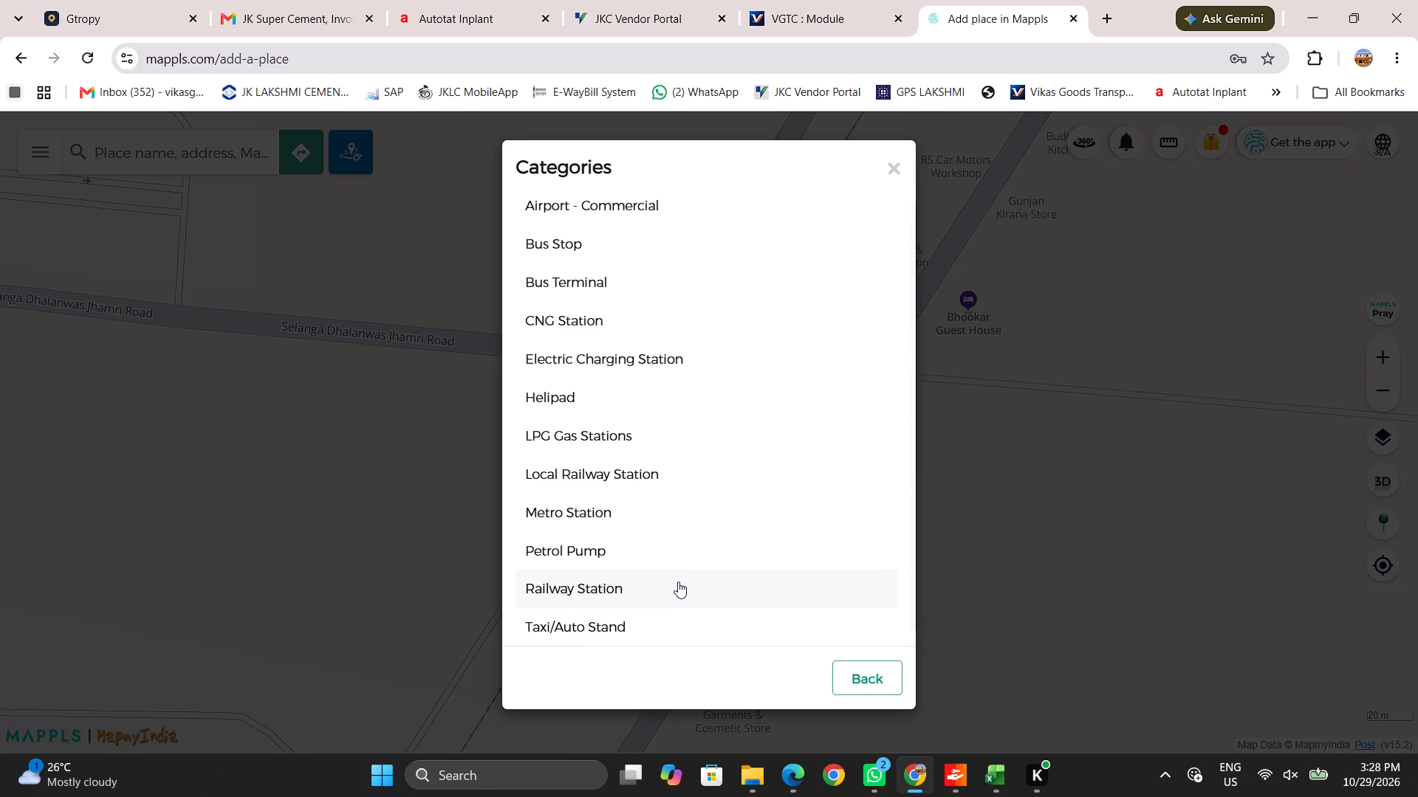
pyautogui.scroll(1, 678, 582)
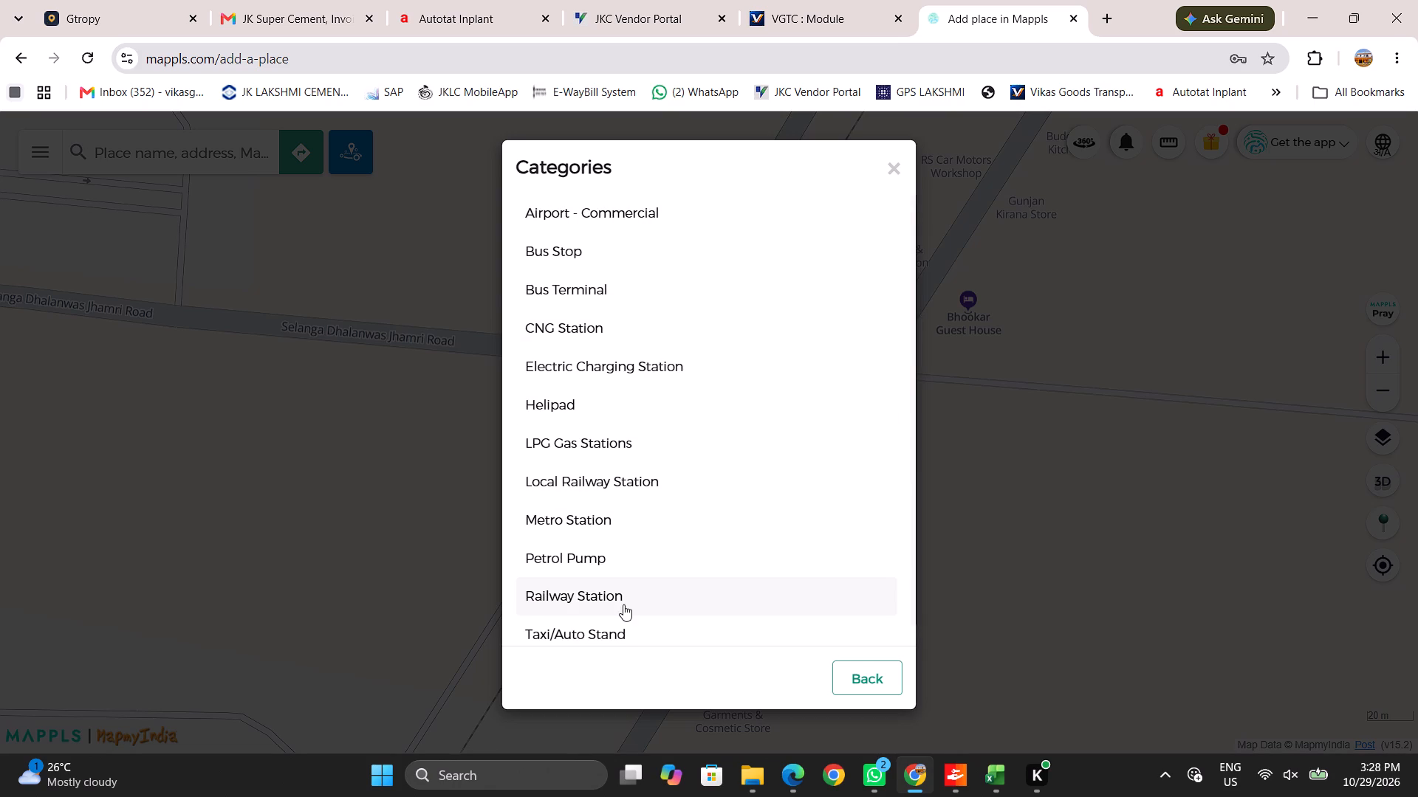
pyautogui.scroll(-4, 623, 604)
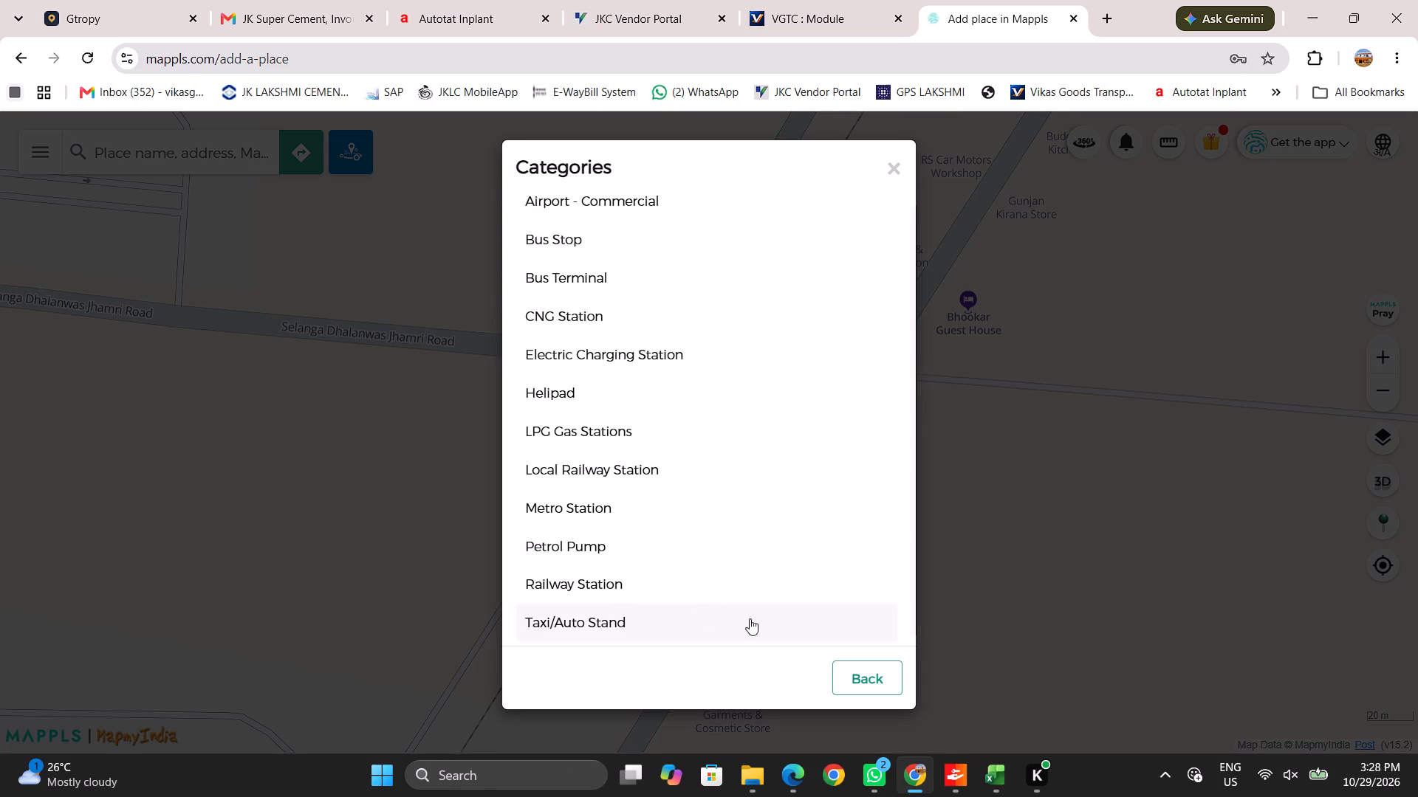
pyautogui.click(858, 677)
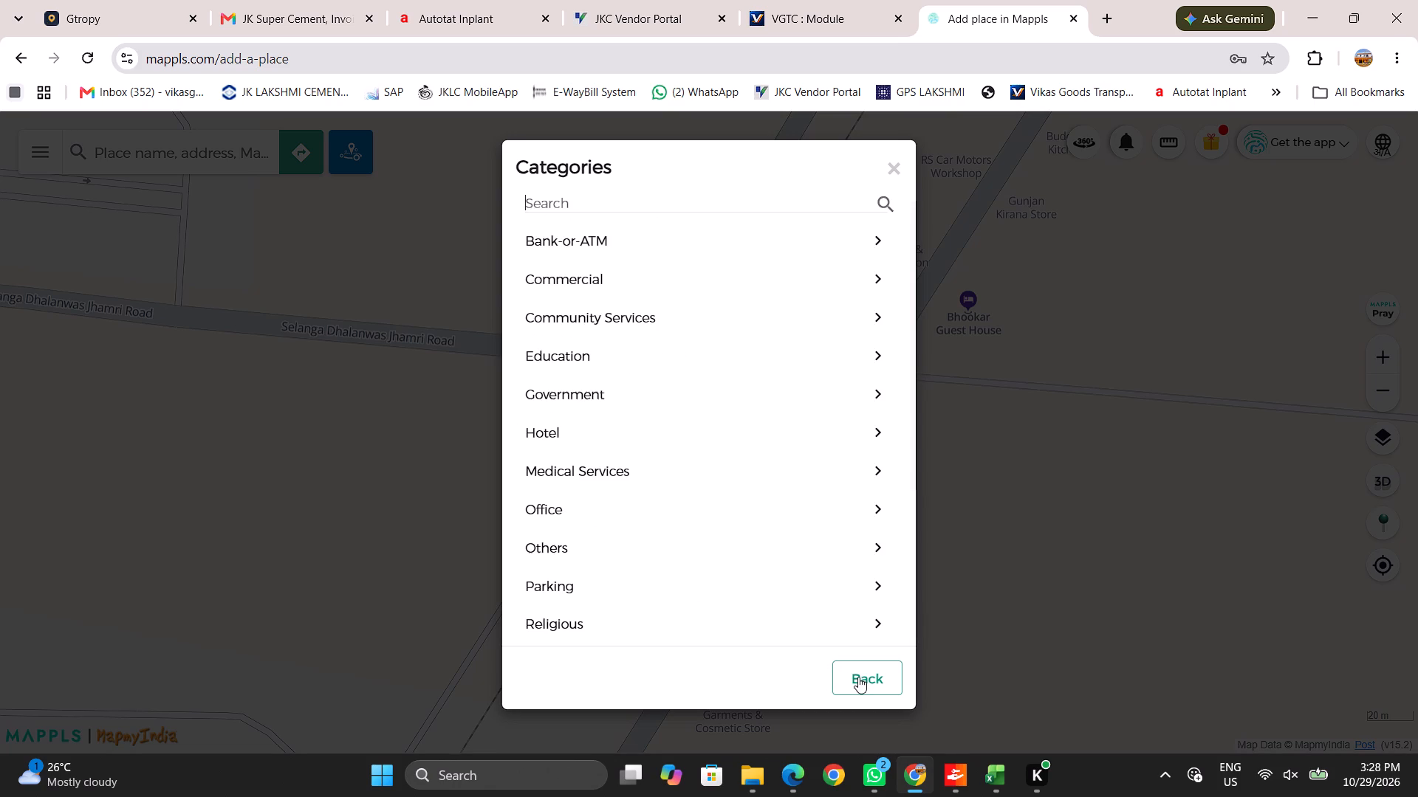
# Check the Commercial place categories, and set the new place's category to Office.
pyautogui.click(665, 293)
pyautogui.click(851, 683)
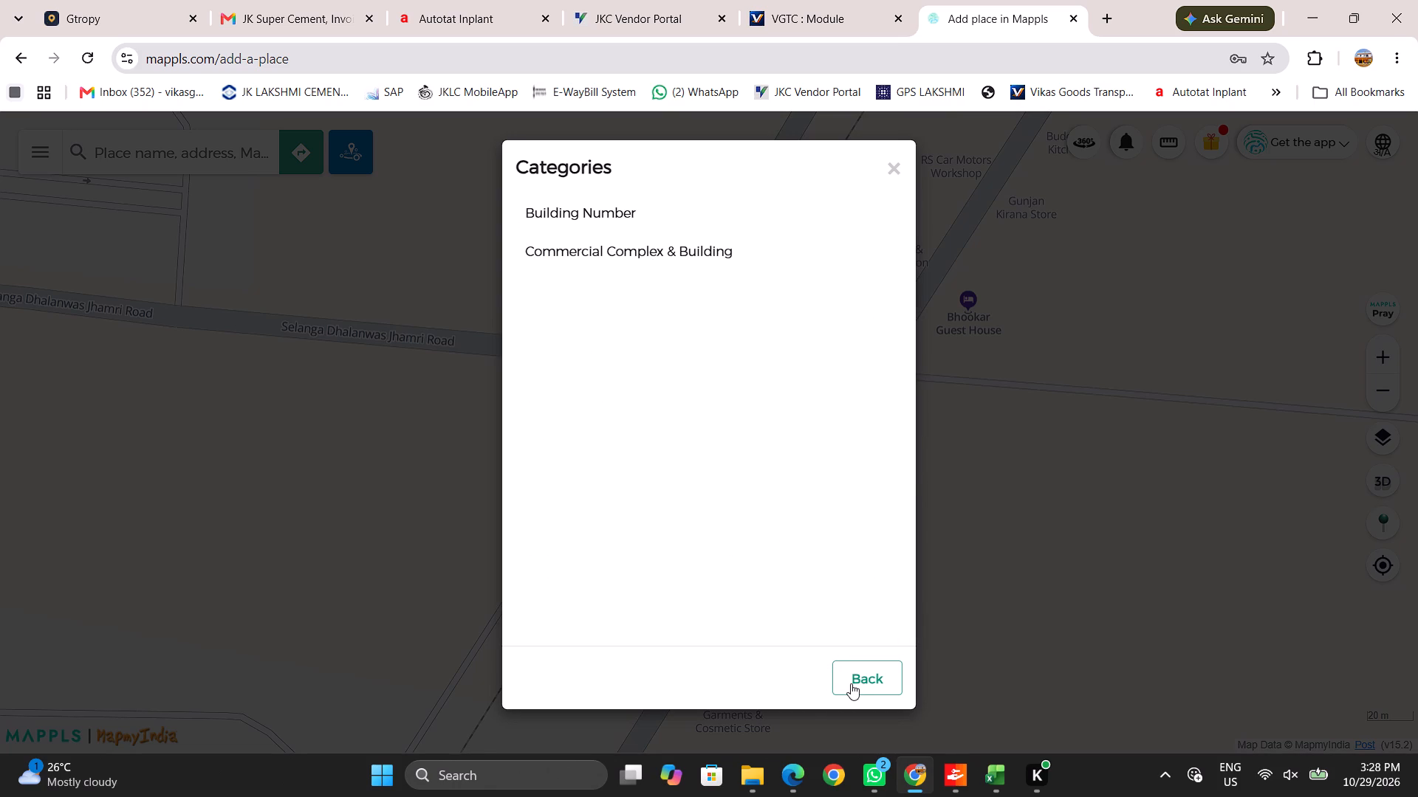
pyautogui.click(687, 525)
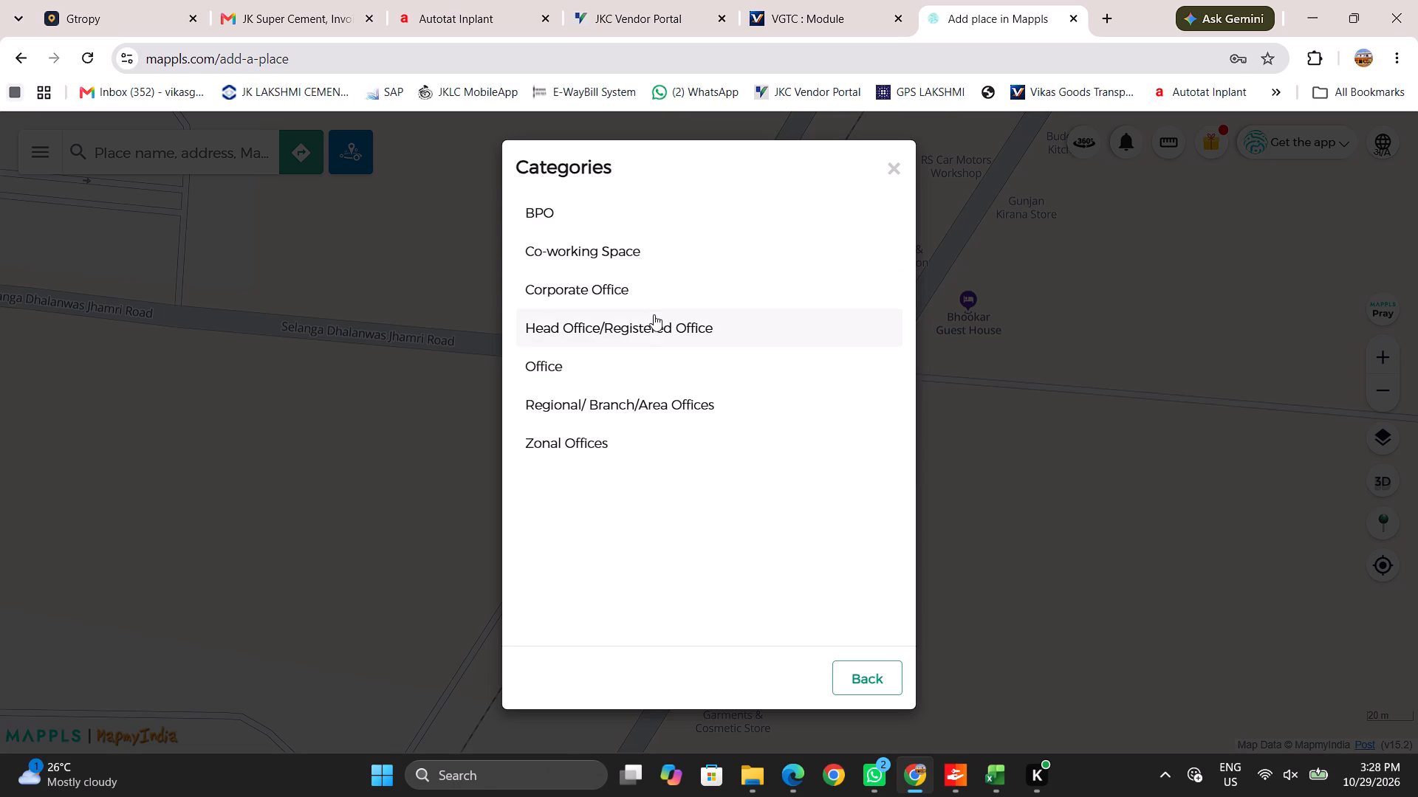
pyautogui.click(651, 364)
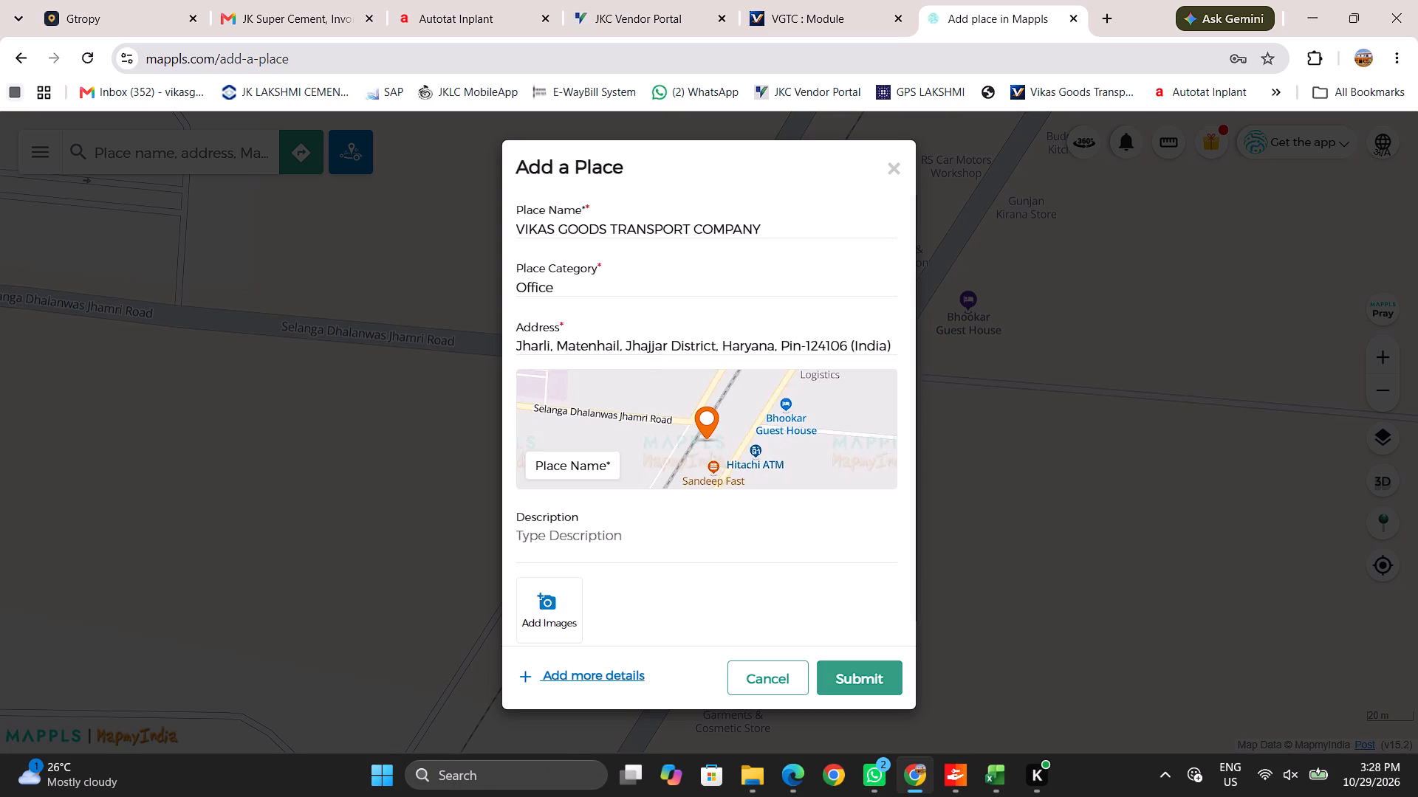
# Open the new place's map location and accept the current marker position at Jharli.
pyautogui.scroll(-3, 685, 584)
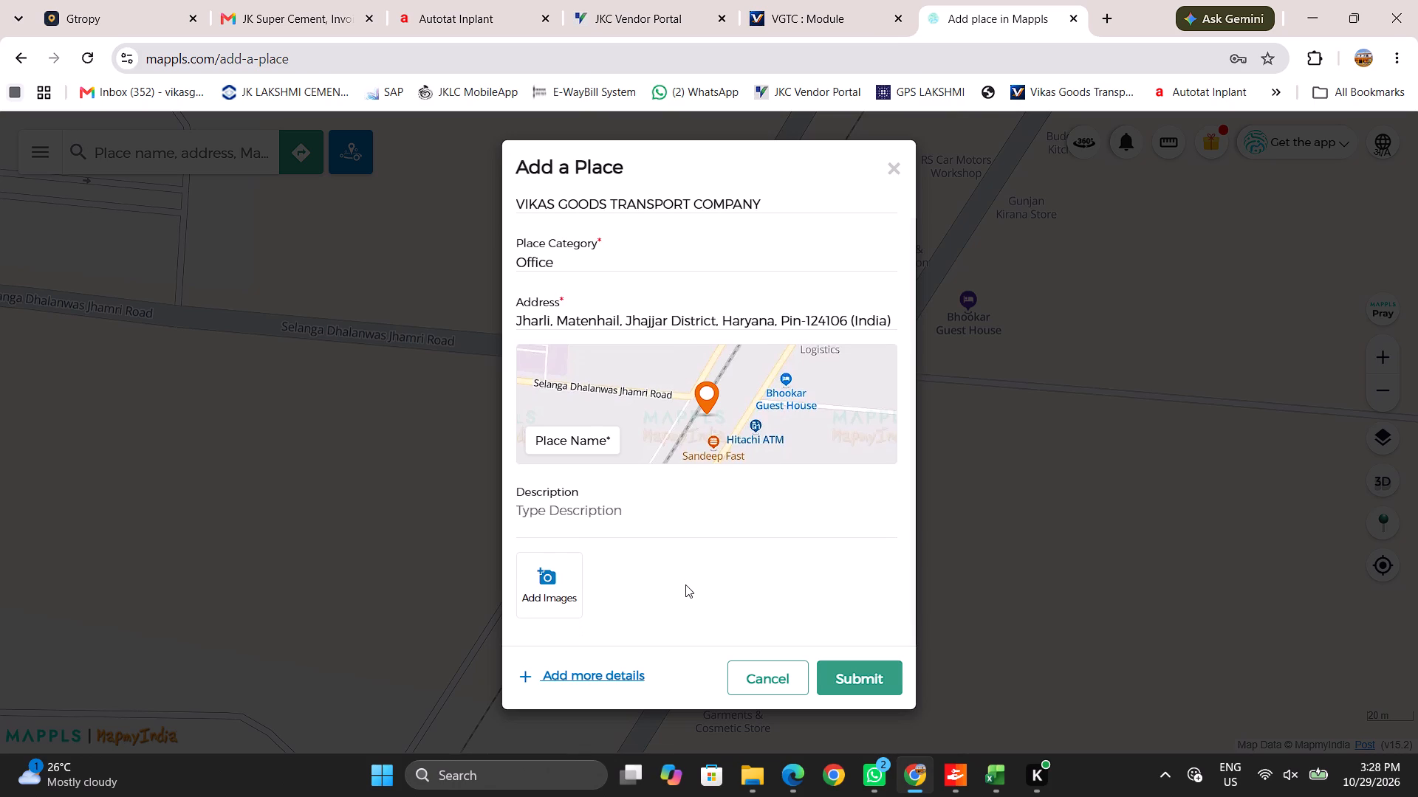
pyautogui.click(633, 522)
pyautogui.click(597, 445)
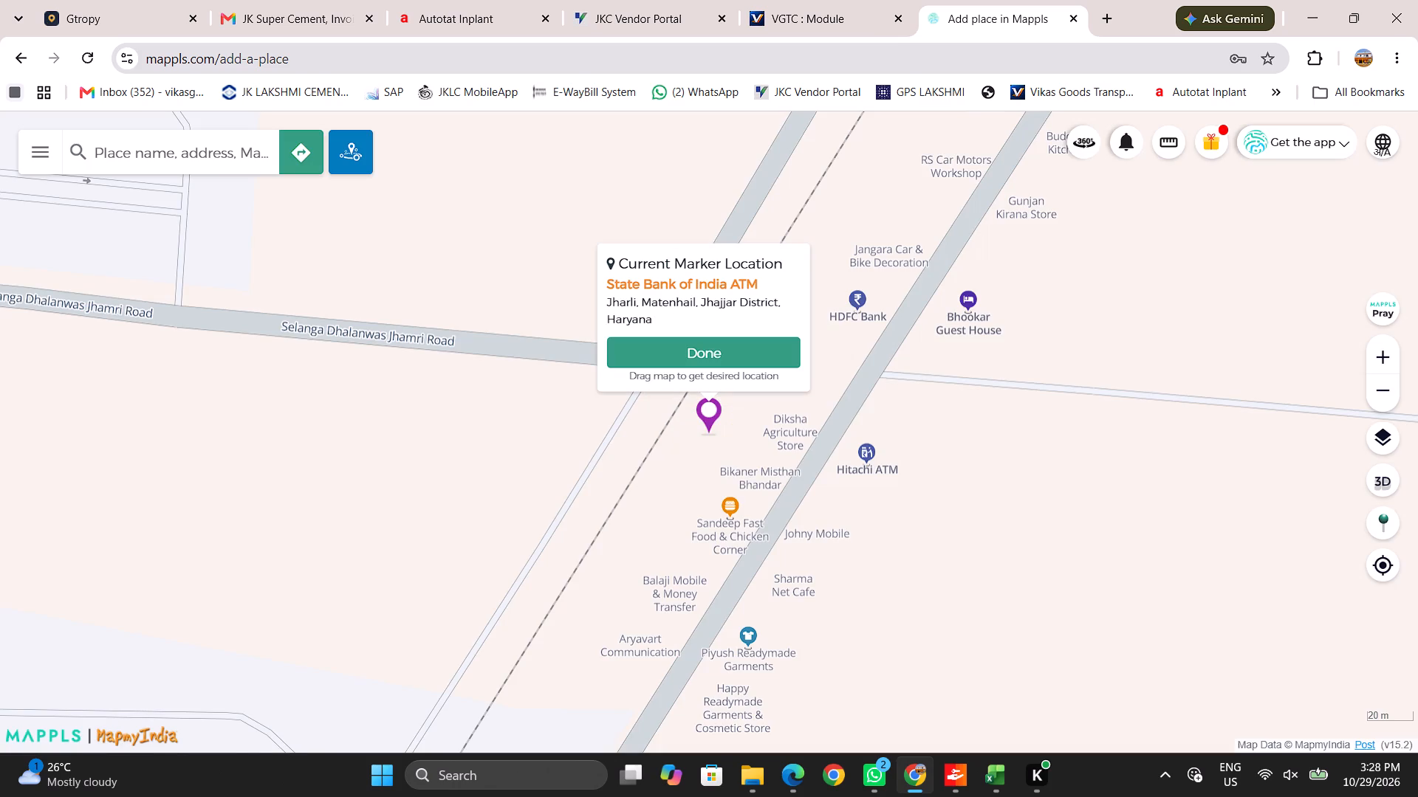
pyautogui.click(700, 351)
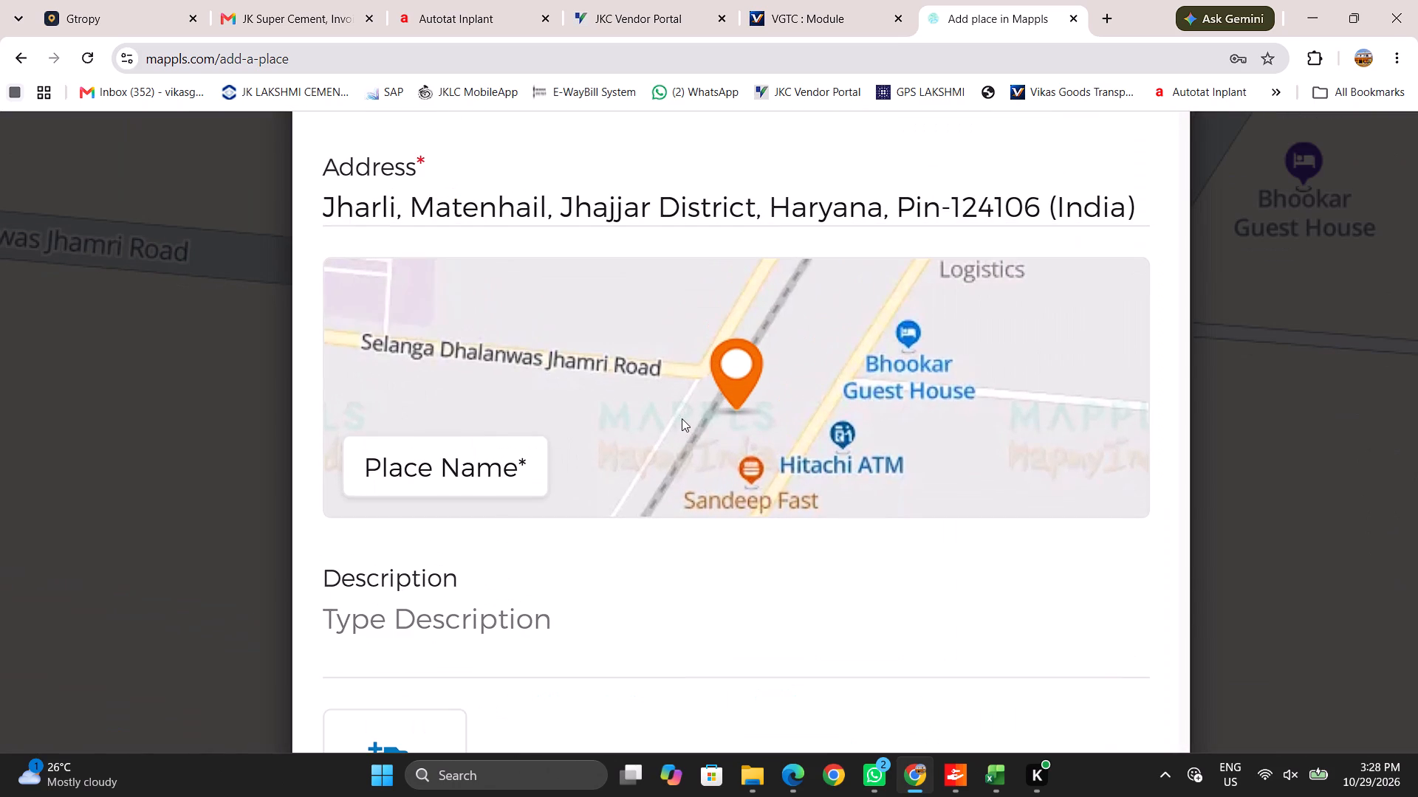
# Enter the description "VIKAS GOODS TRANPORT COMPANY" and submit the new place.
pyautogui.click(604, 513)
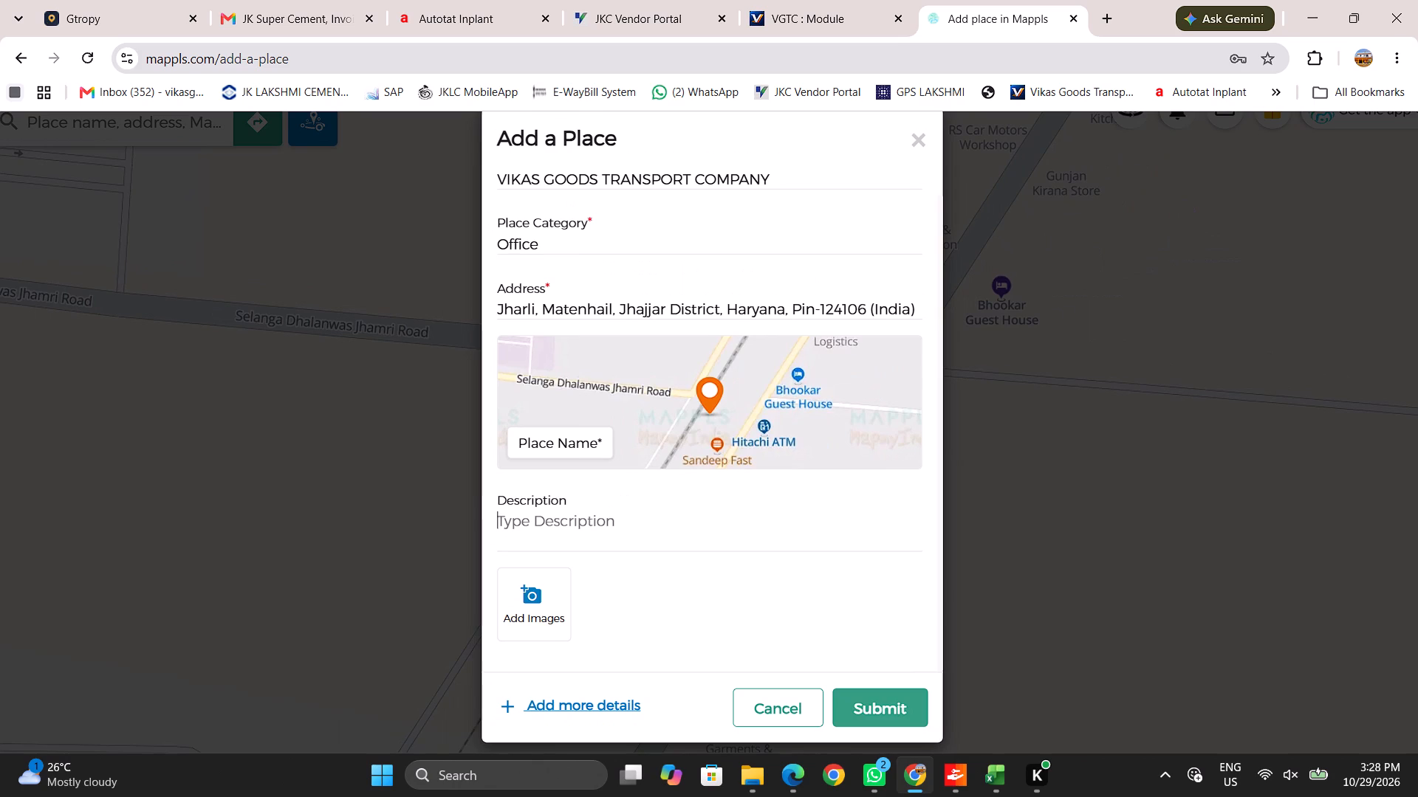
pyautogui.press('t')
pyautogui.press('BackSpace')
pyautogui.write('VIKAS GOODS TRAN')
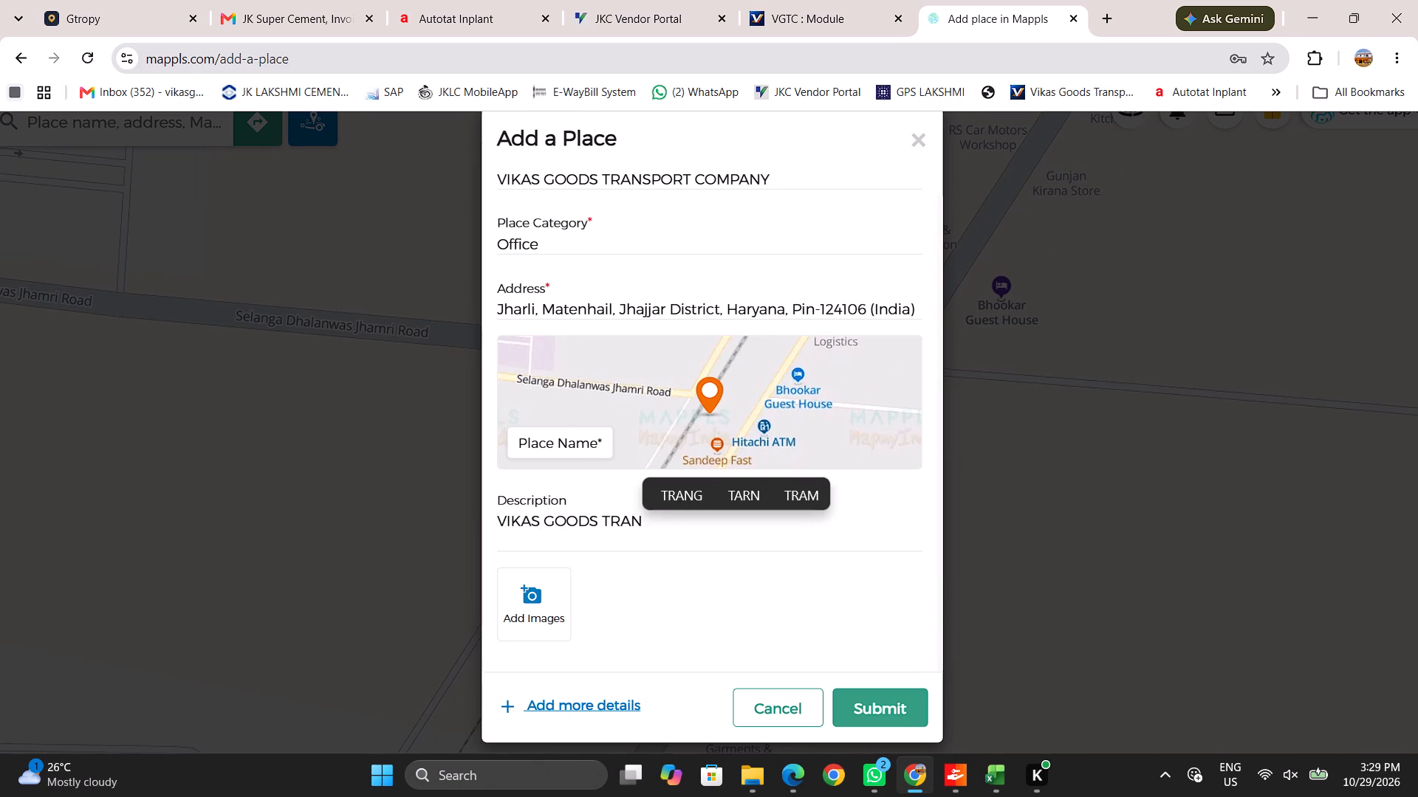
pyautogui.write('PORT COMPANY')
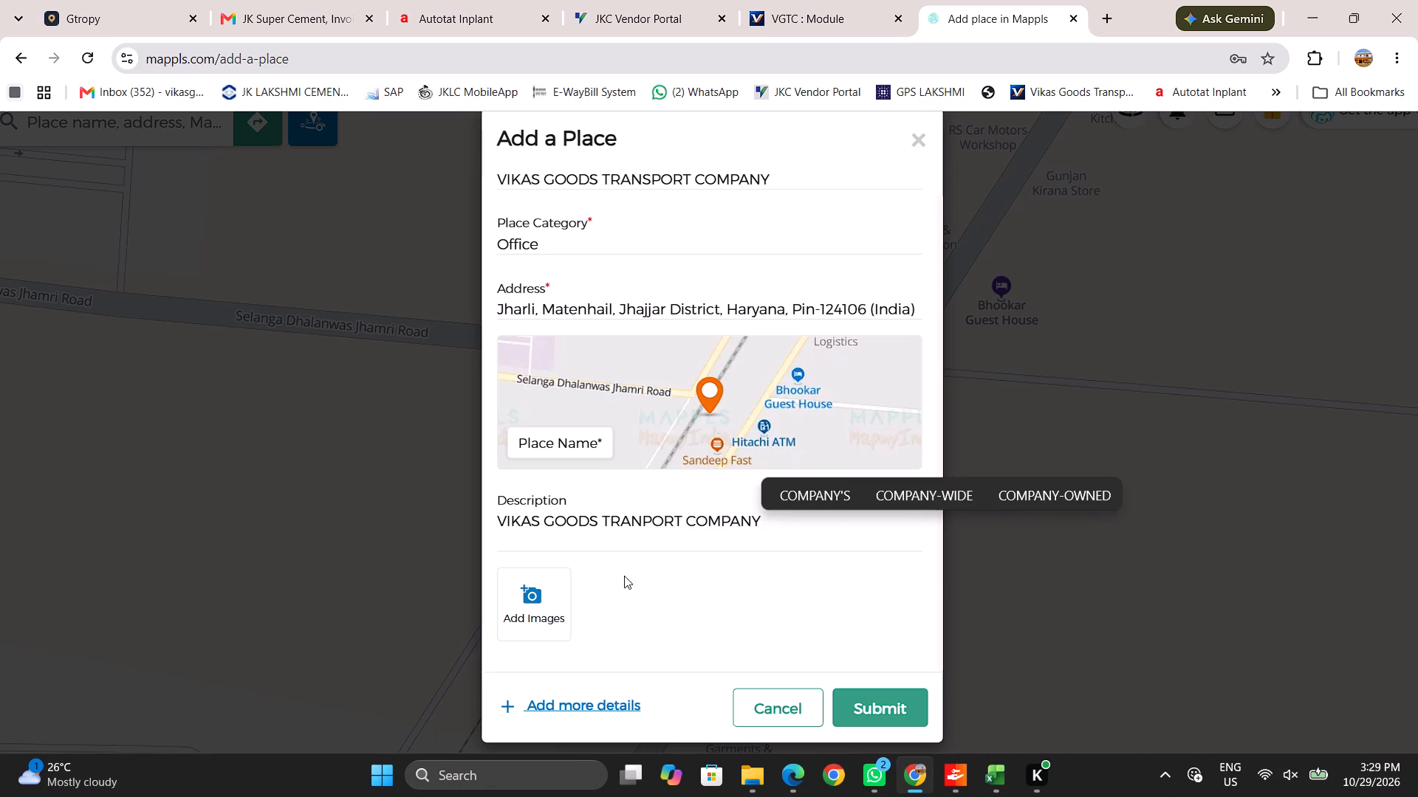
pyautogui.click(868, 702)
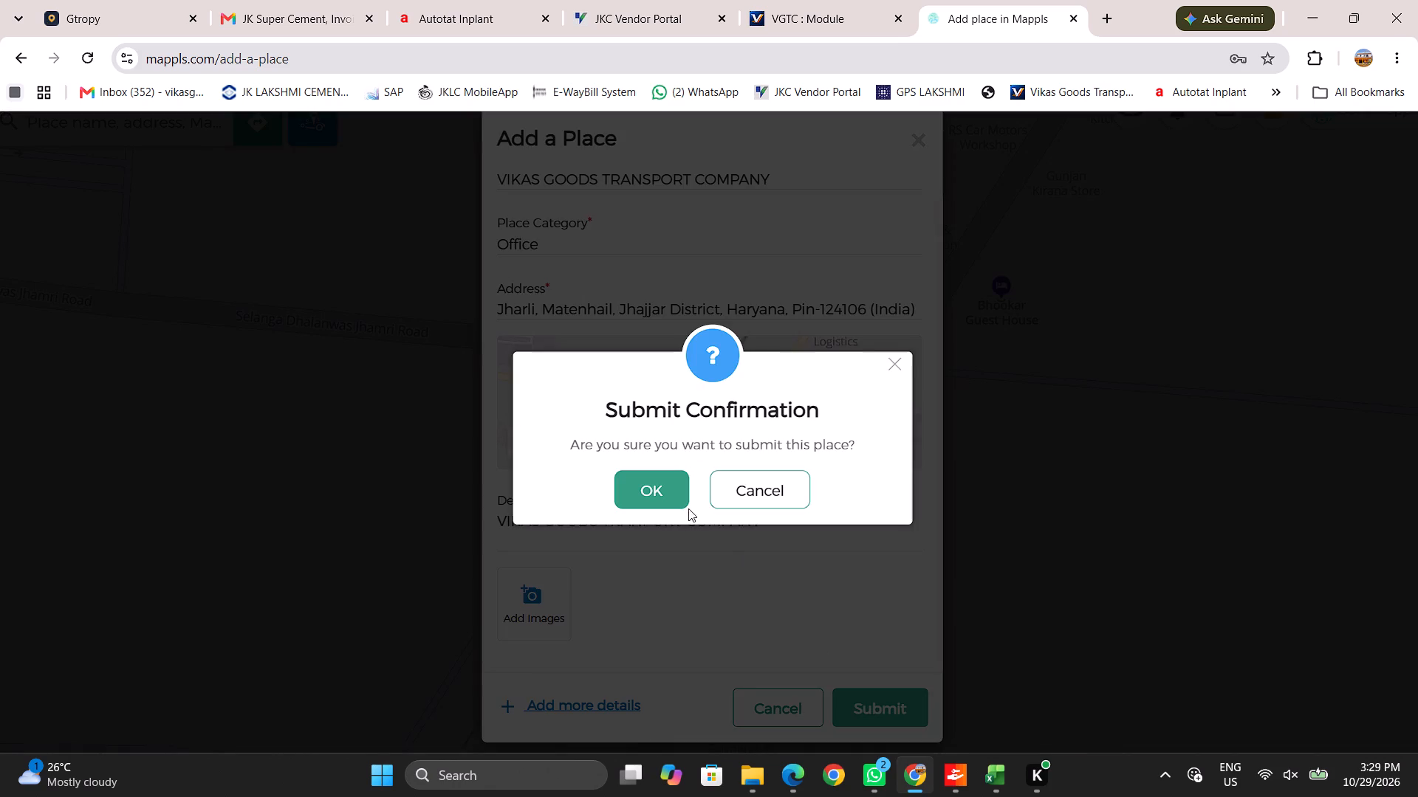
pyautogui.click(648, 490)
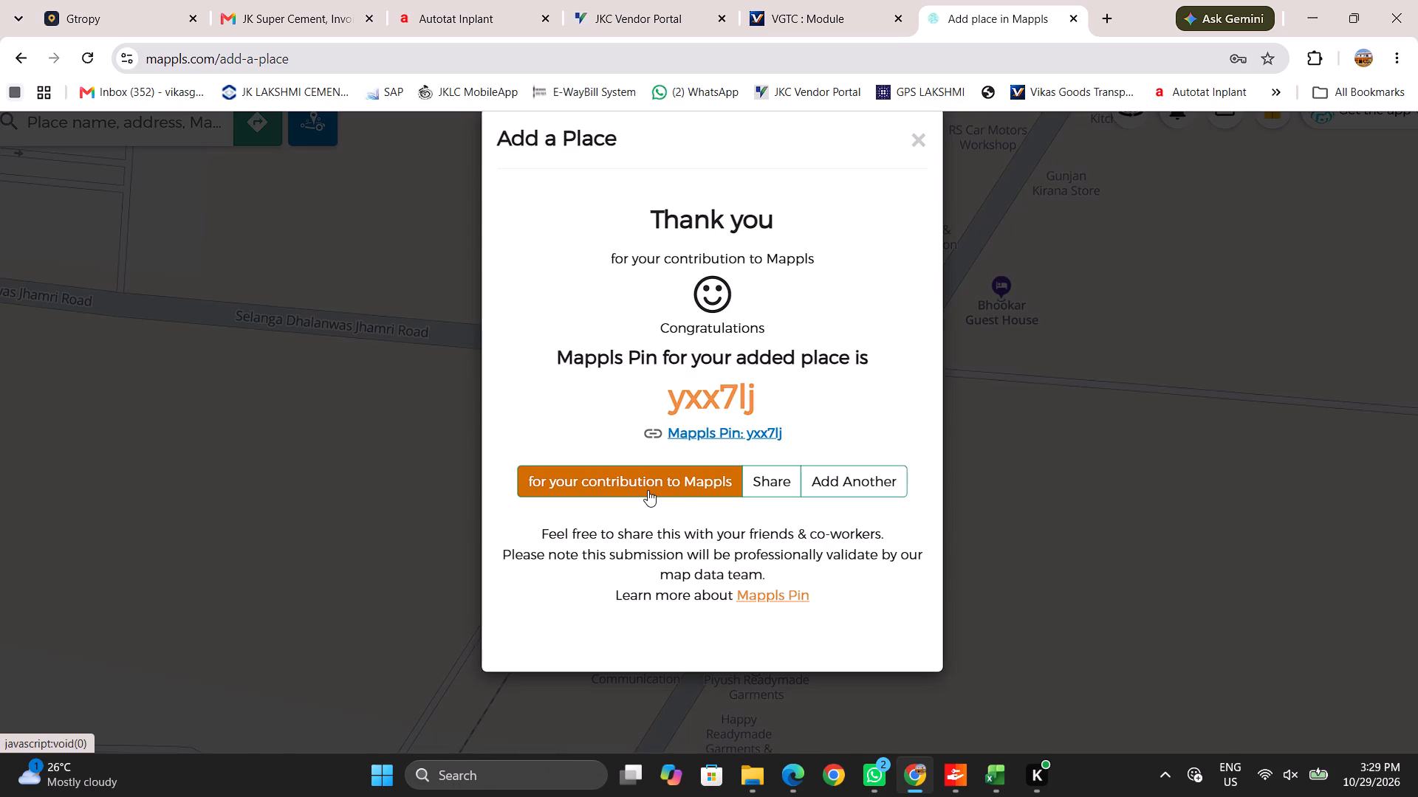
# View the added Vikas Goods Transport Company place, including its 360 street view and its Mappls Pin page.
pyautogui.click(689, 479)
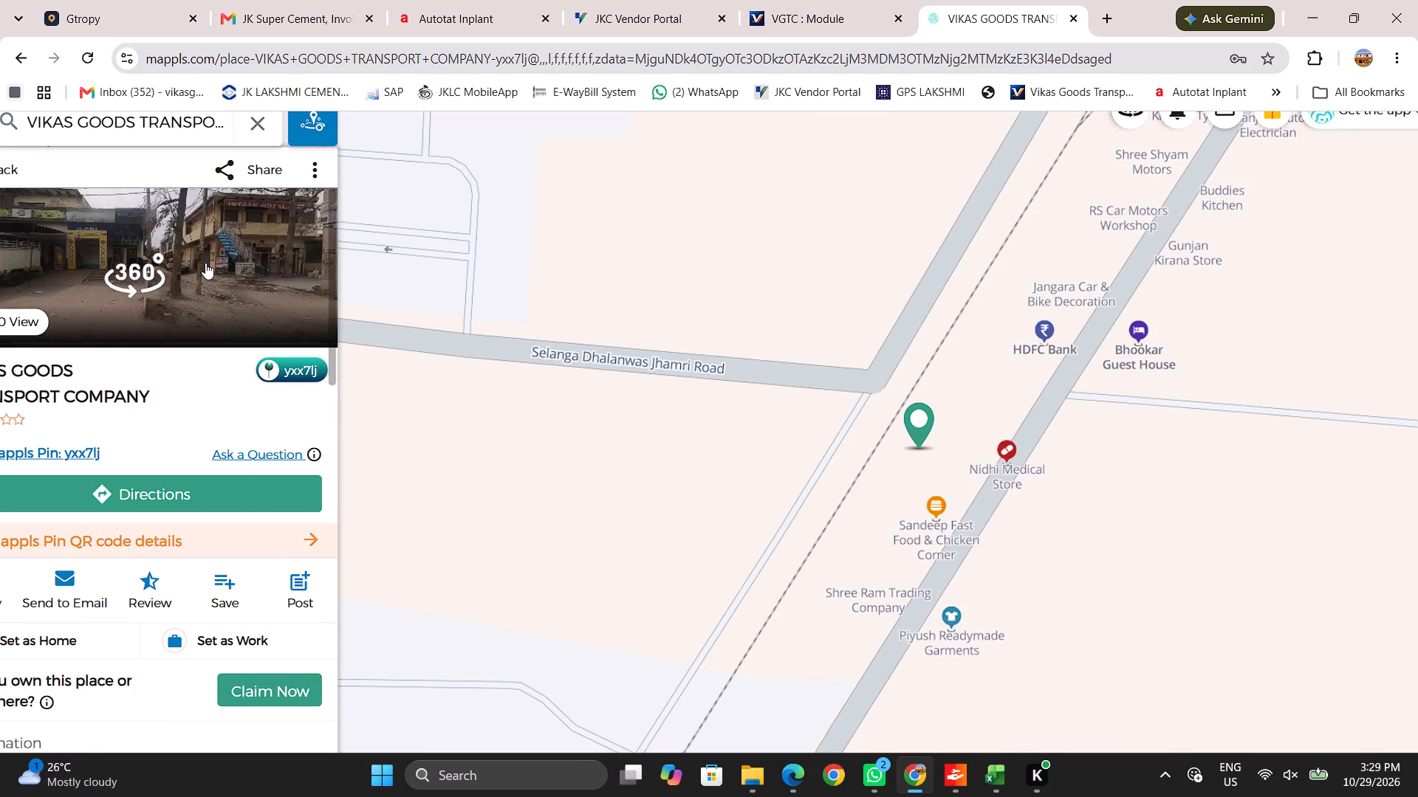
pyautogui.click(205, 263)
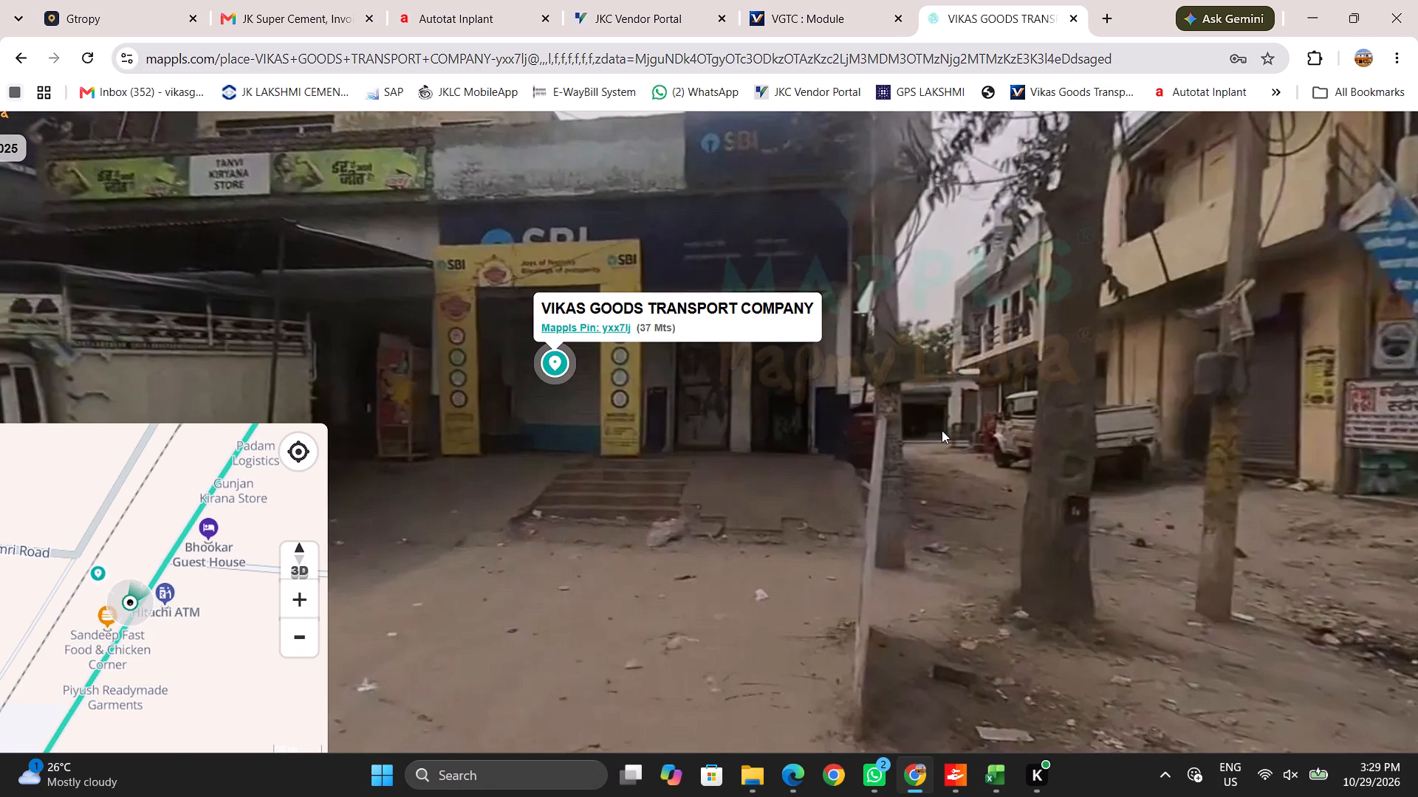
pyautogui.click(596, 328)
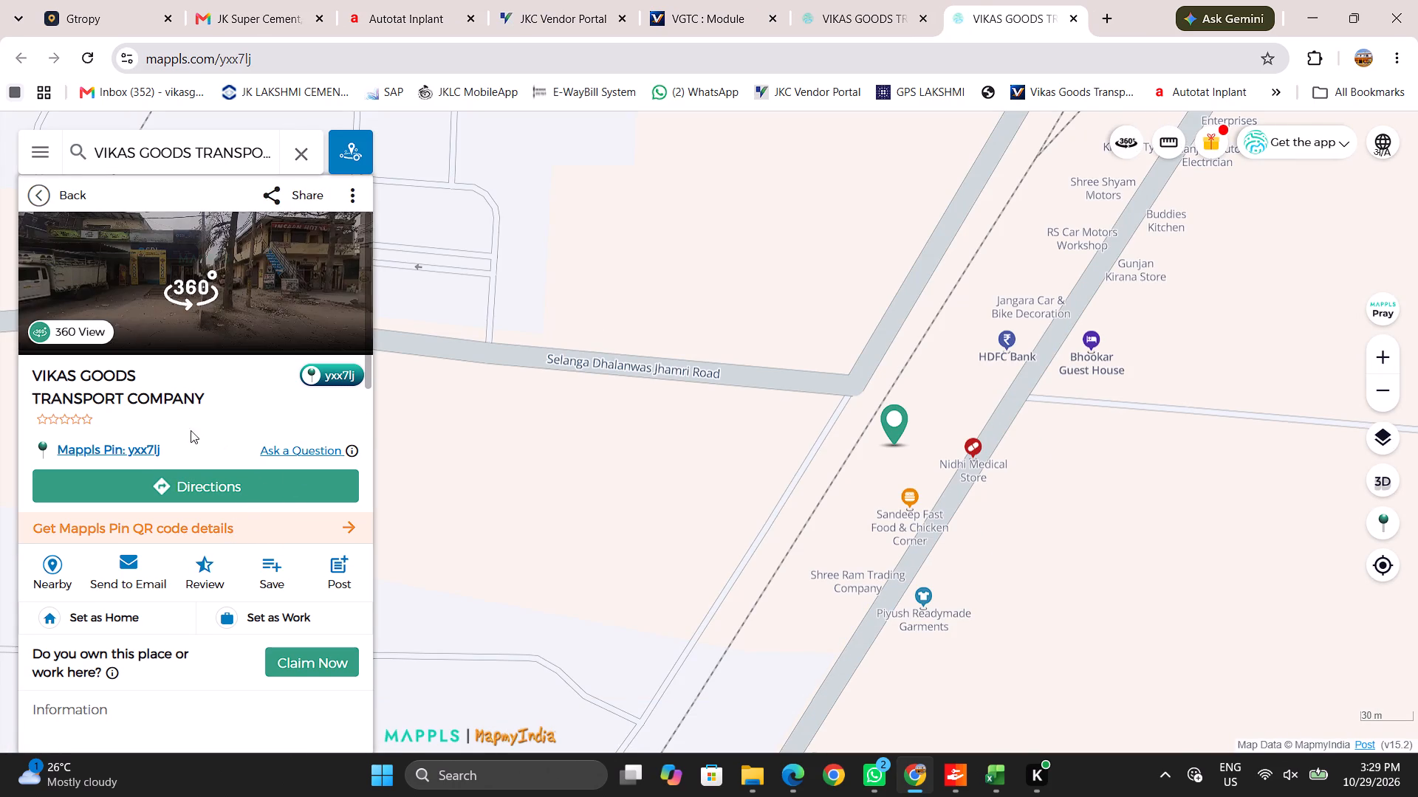
pyautogui.click(139, 448)
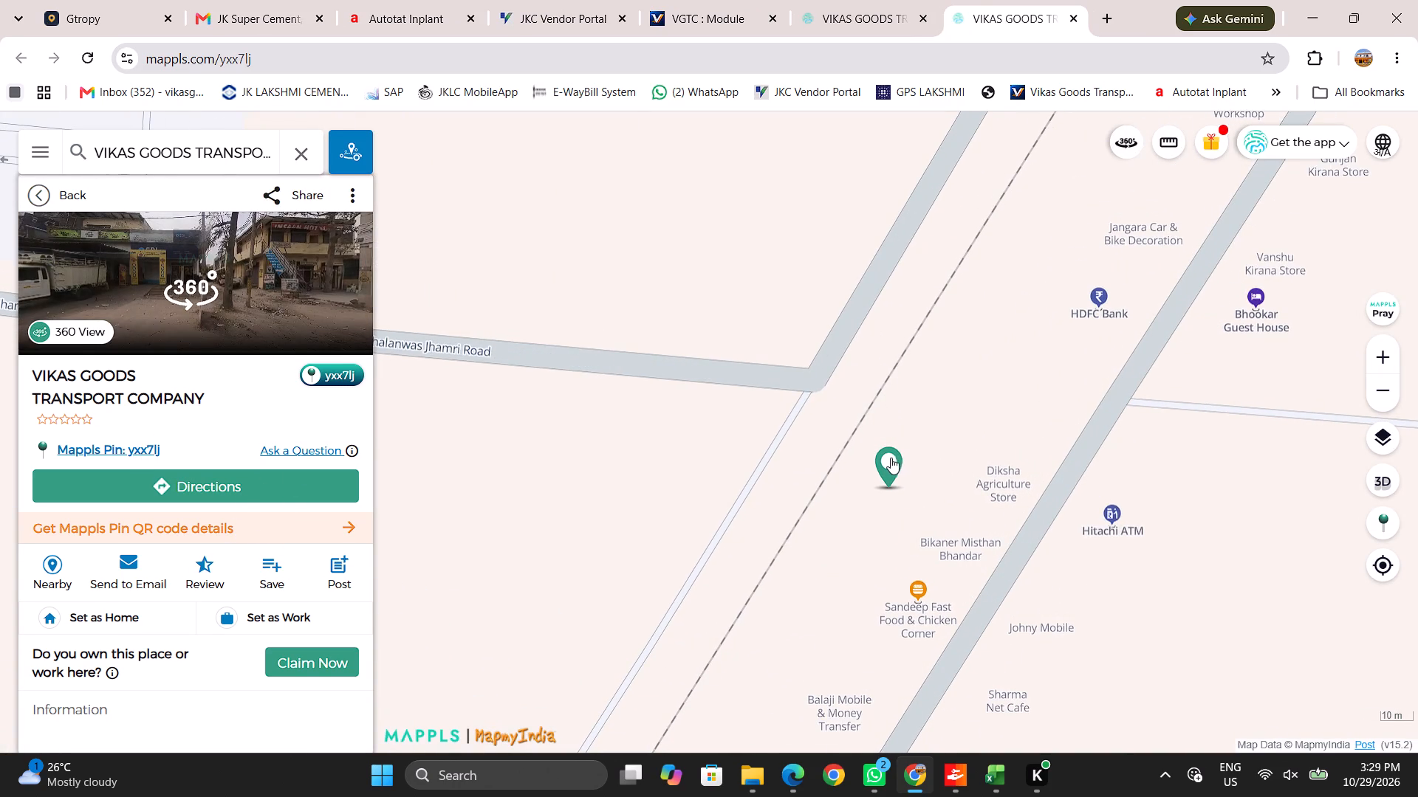
# Try to move the company's marker on the map, check the place's additional options, and leave the place page.
pyautogui.moveTo(890, 458); pyautogui.dragTo(967, 350)
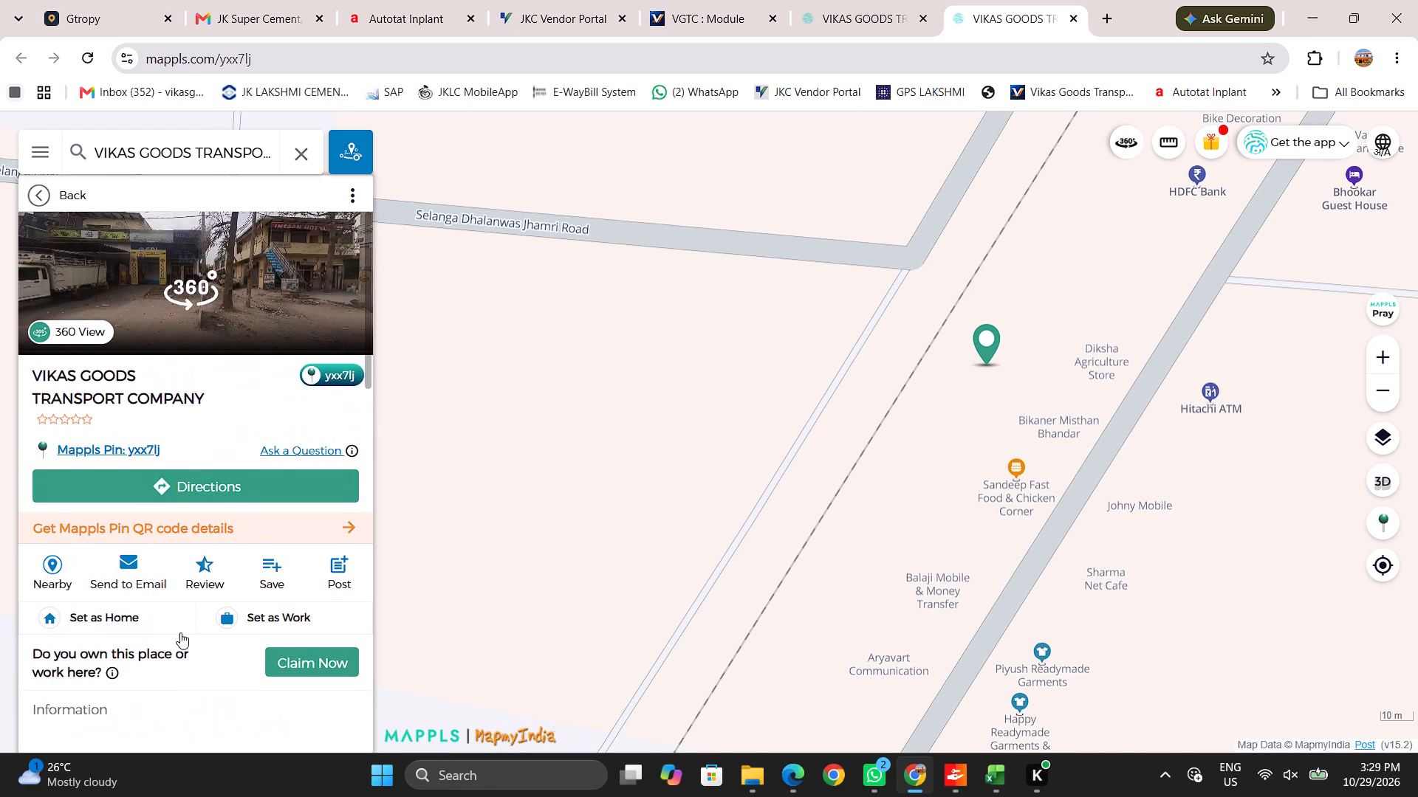
pyautogui.click(355, 186)
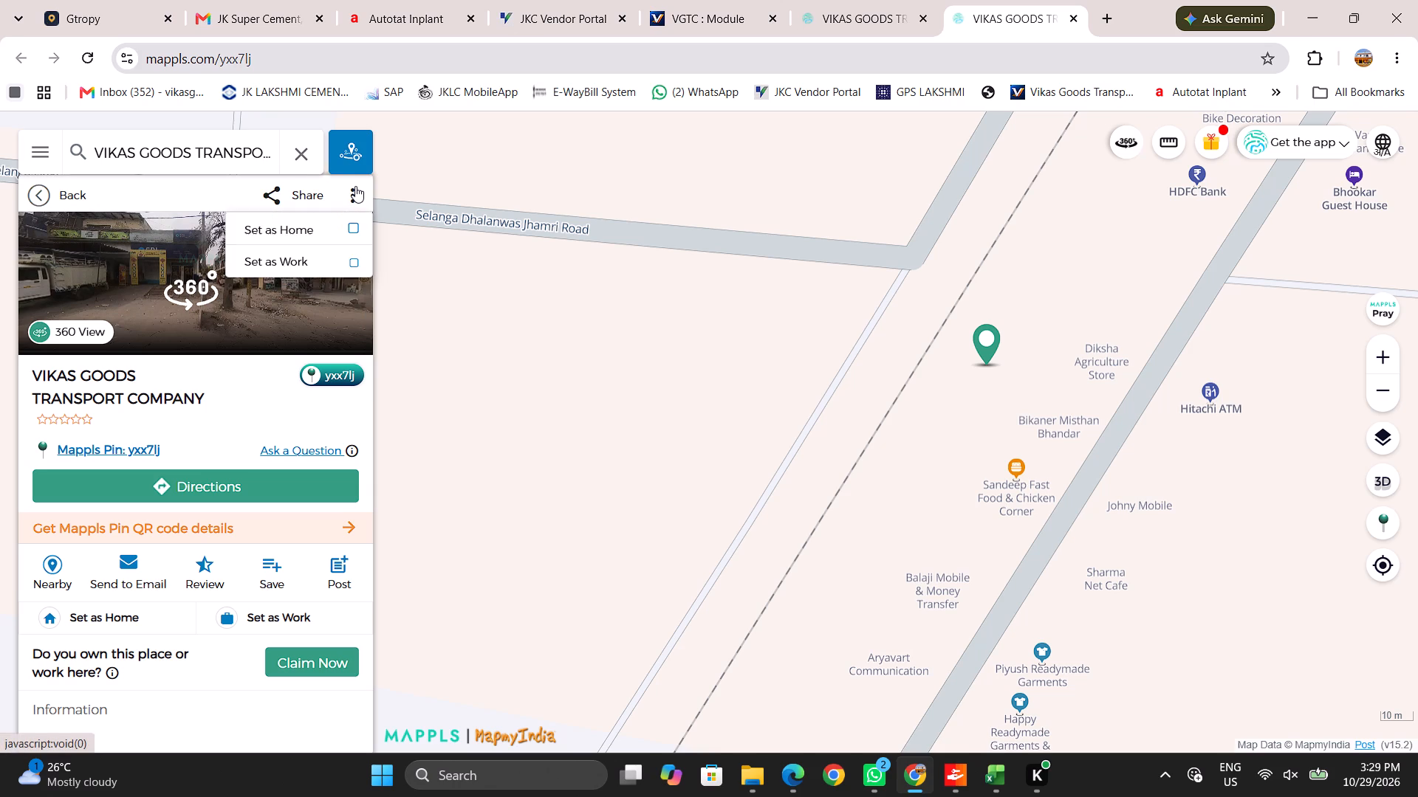
pyautogui.click(138, 396)
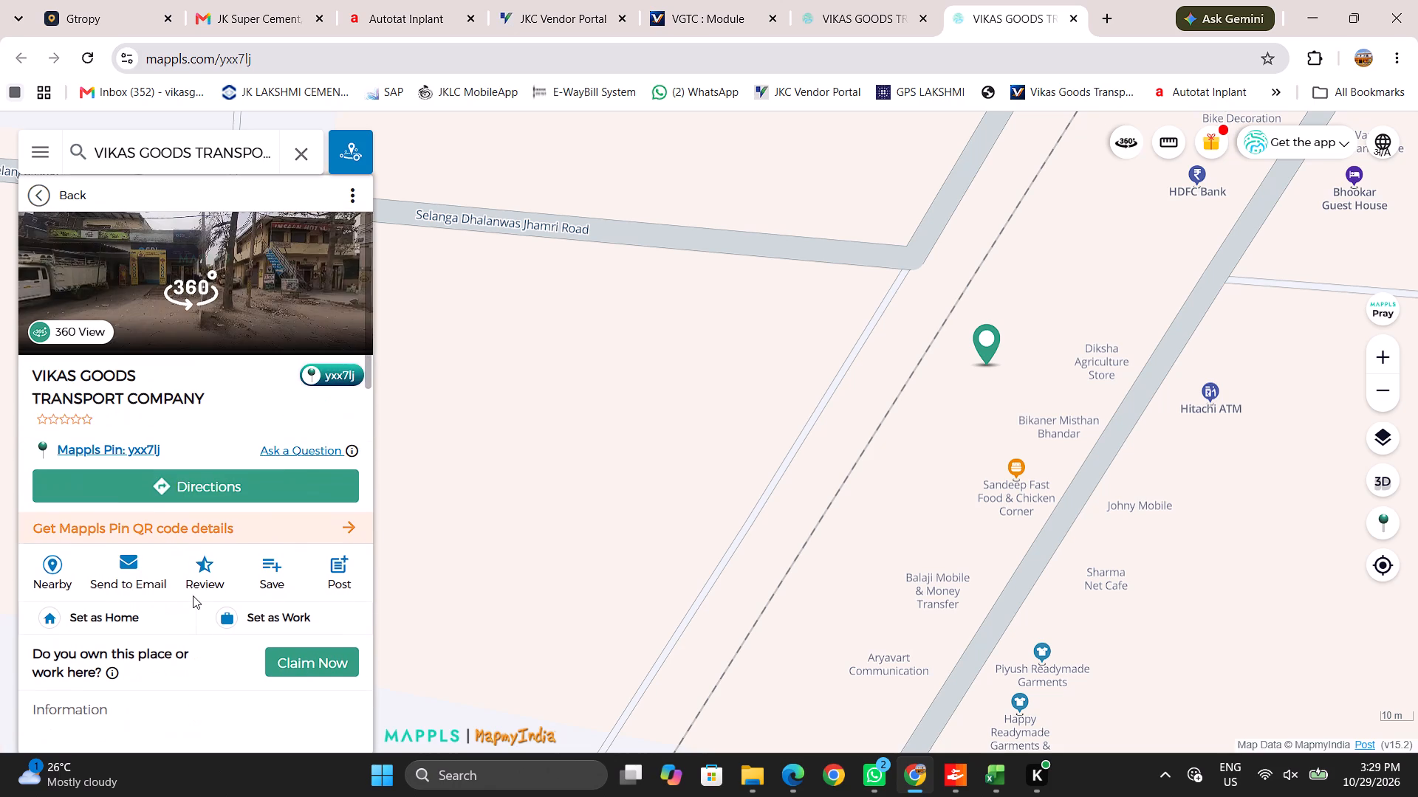
pyautogui.click(40, 197)
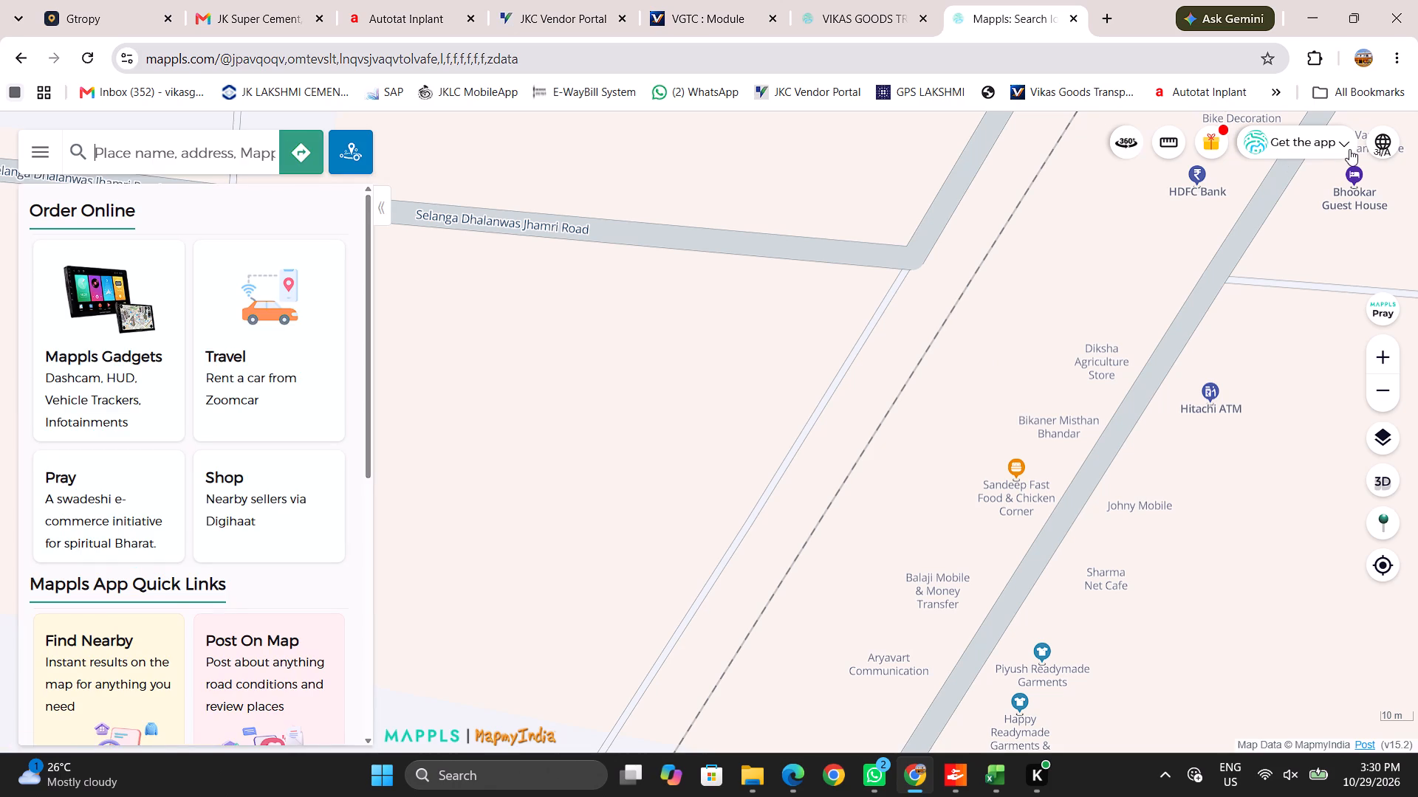
# Check the company's Mappls profile page and return to the main map view.
pyautogui.click(38, 142)
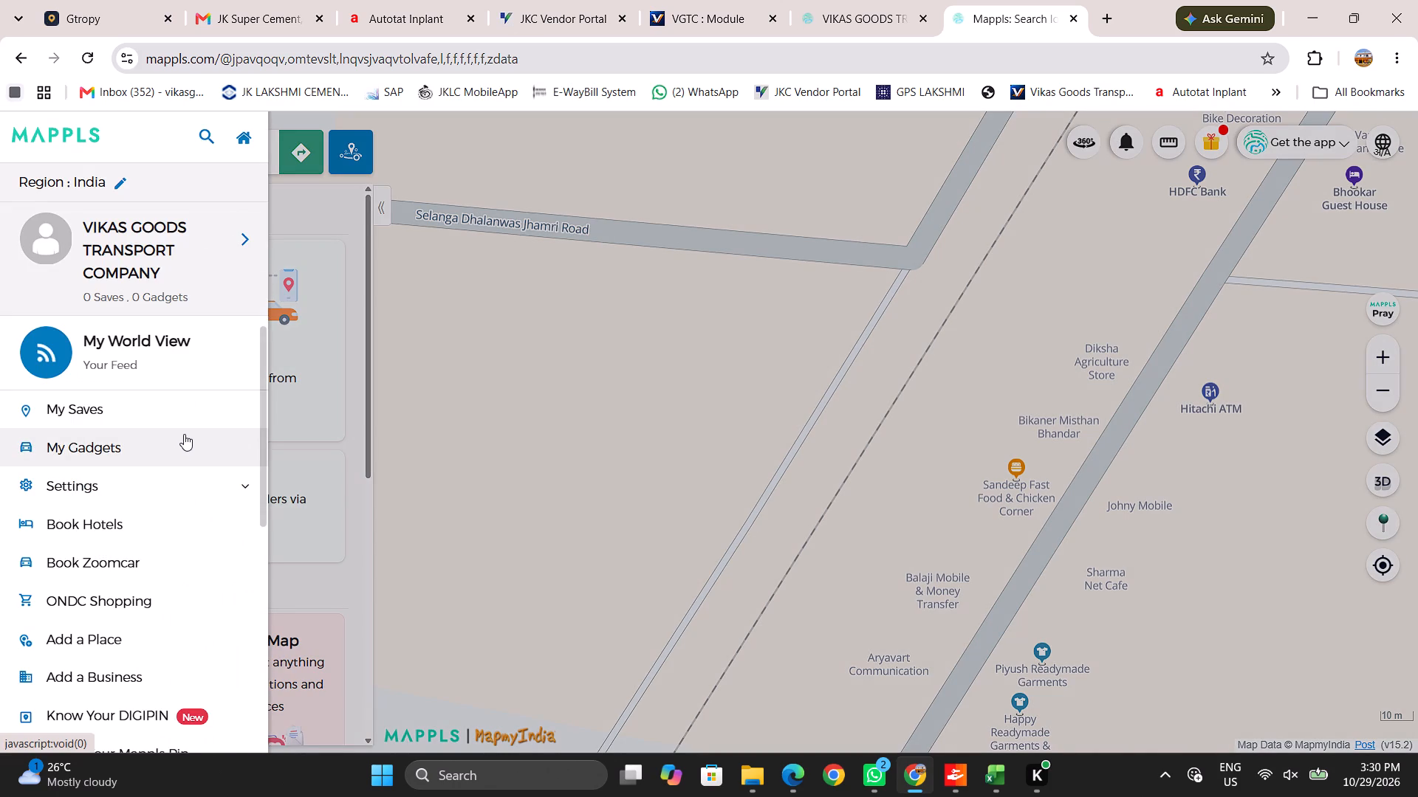
pyautogui.click(234, 246)
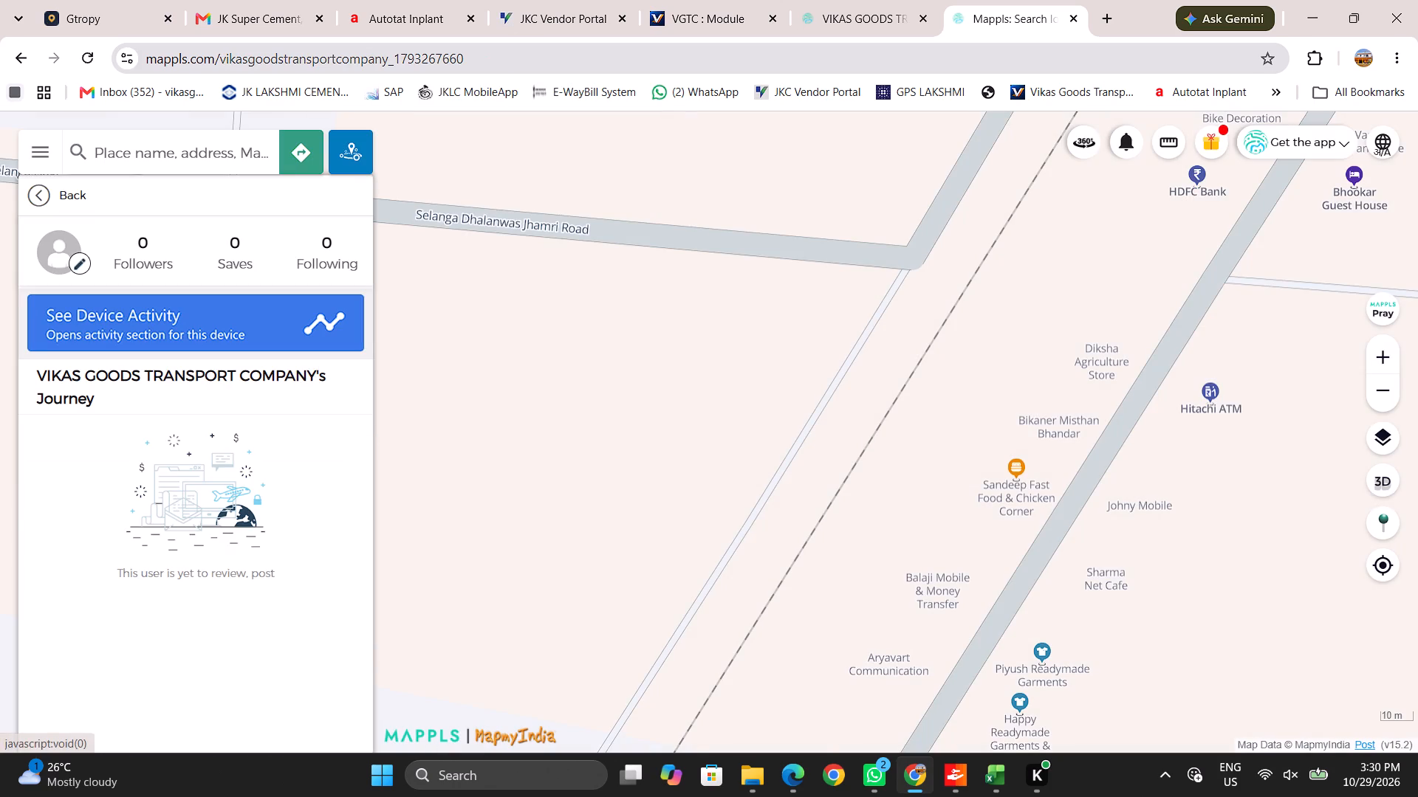
pyautogui.click(39, 196)
# Start adding another place and position its marker just beside the railway line near Selanga Dhalanwas Jhamri Road in Jharli.
pyautogui.click(38, 141)
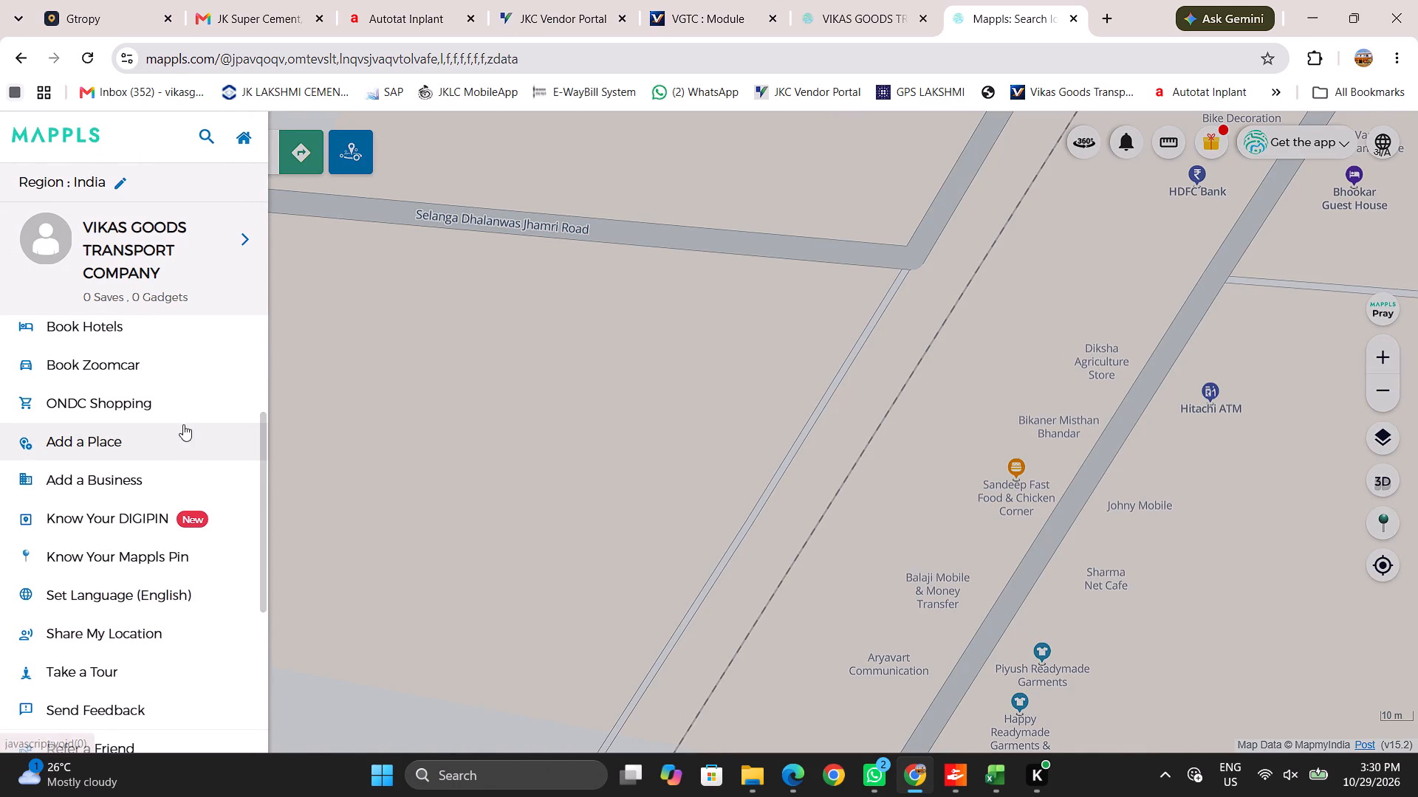
pyautogui.click(183, 423)
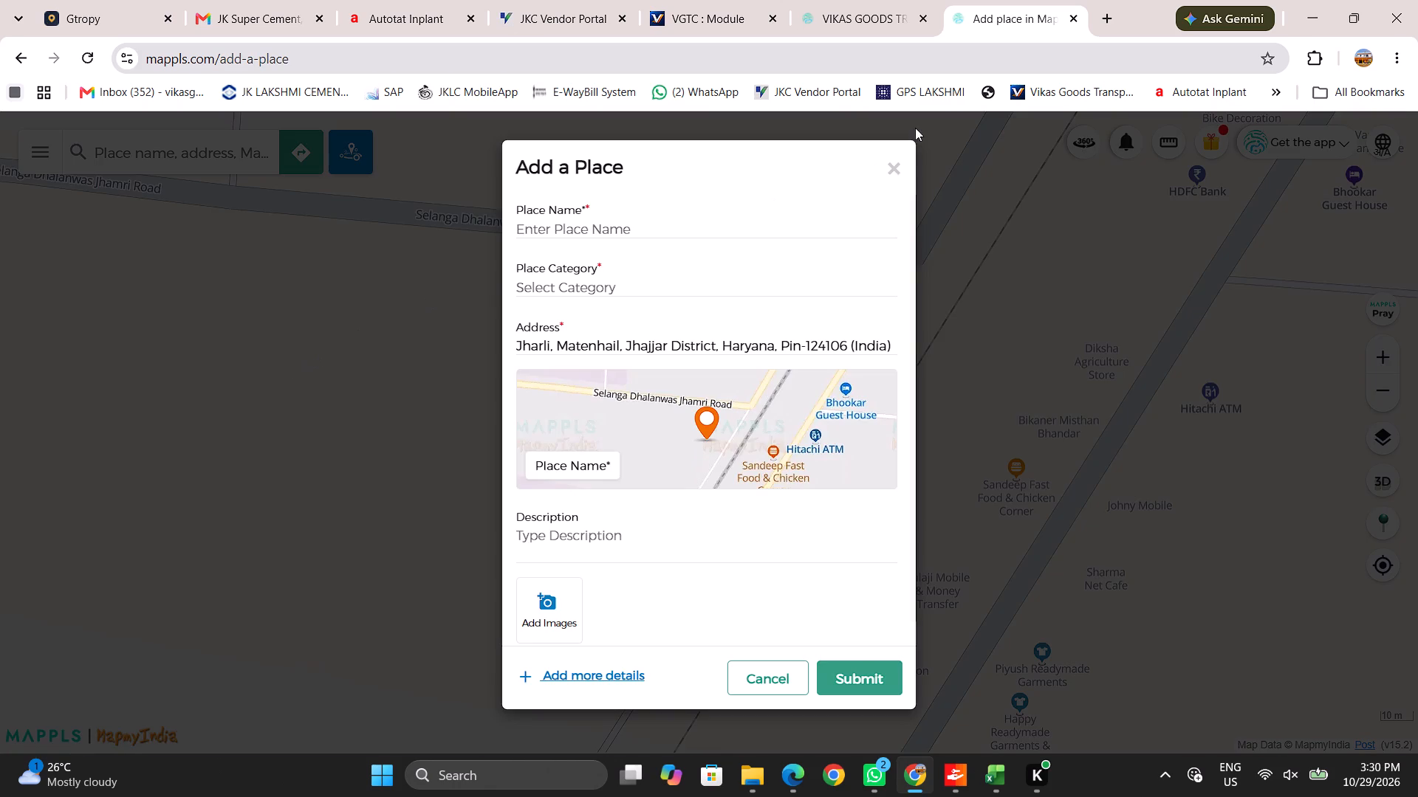
pyautogui.click(719, 452)
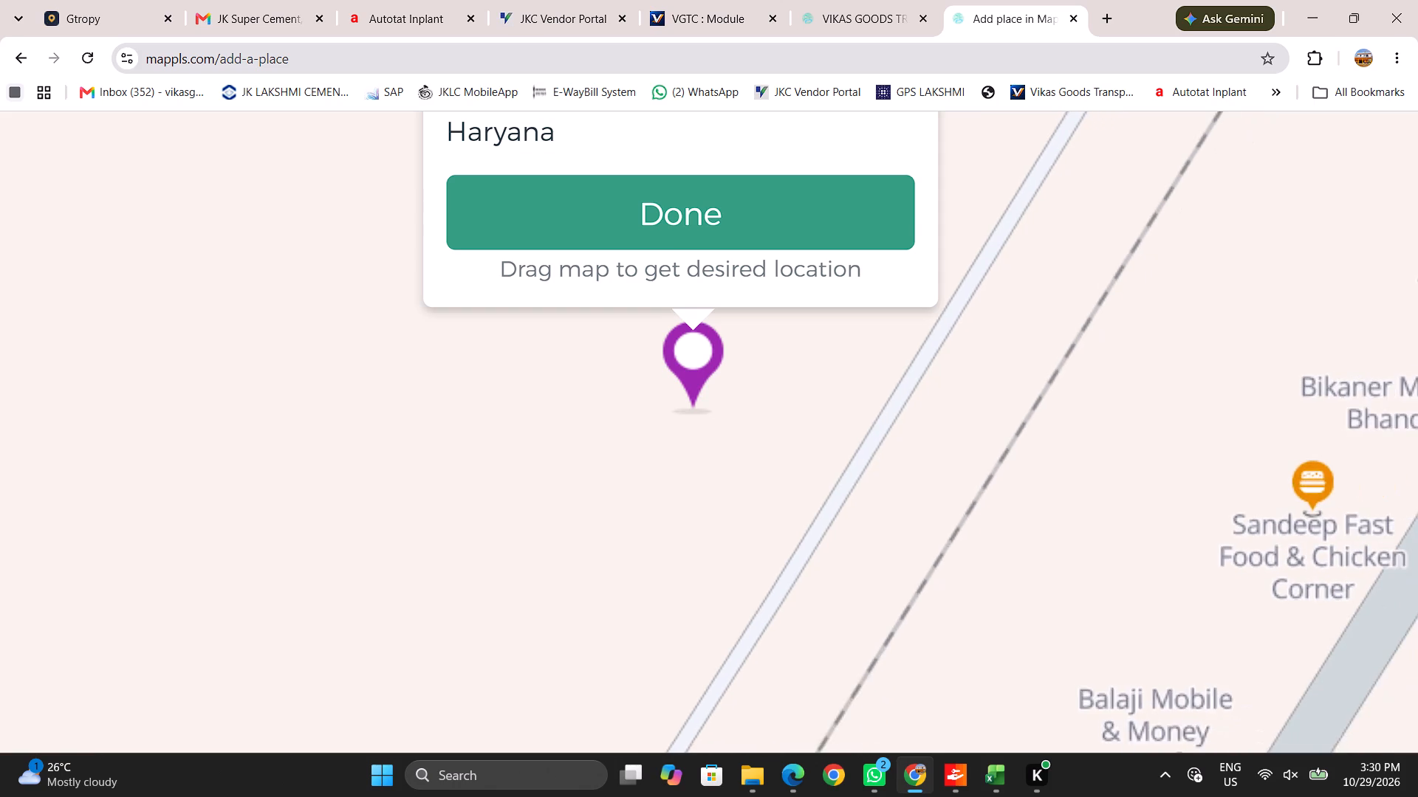
pyautogui.moveTo(900, 420); pyautogui.dragTo(757, 560)
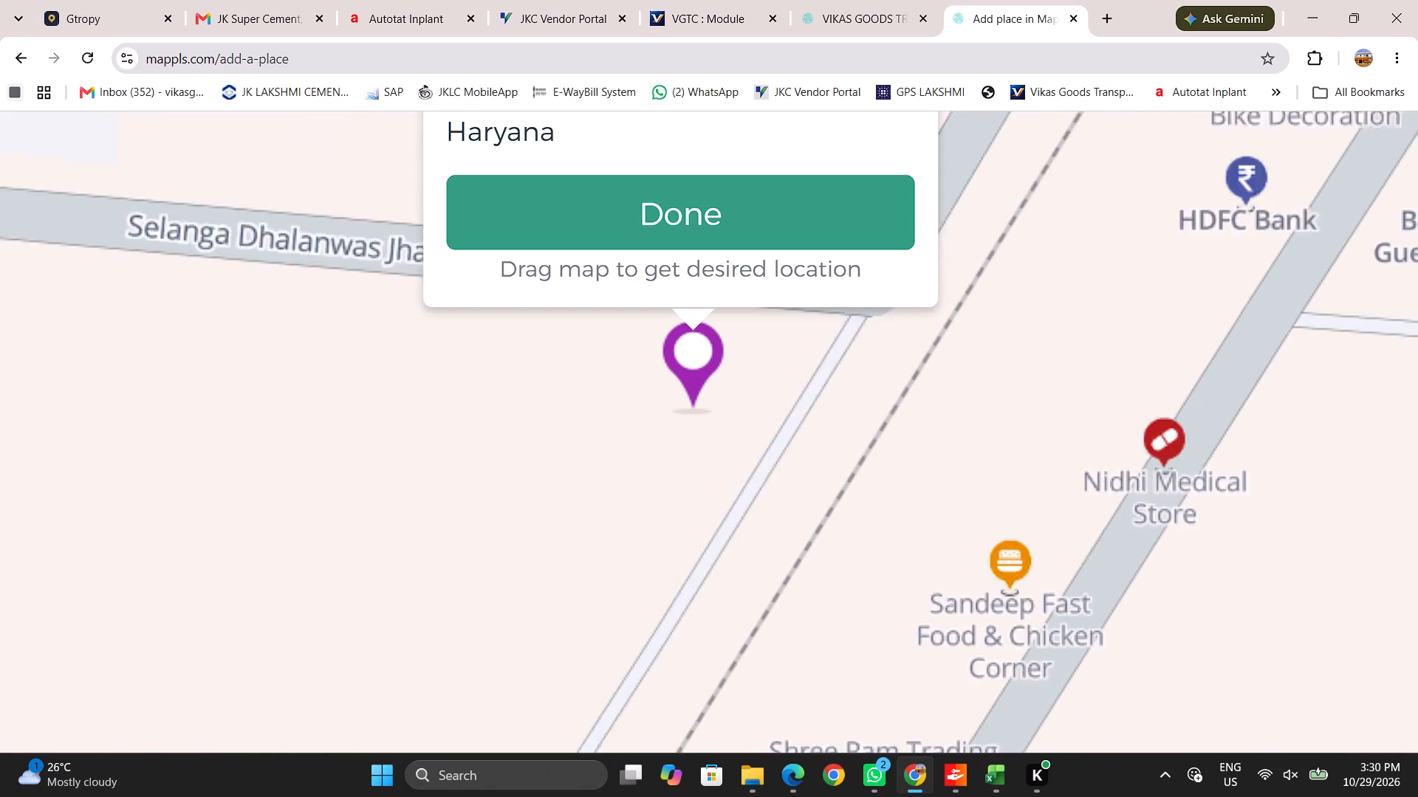
pyautogui.moveTo(757, 560); pyautogui.dragTo(499, 621)
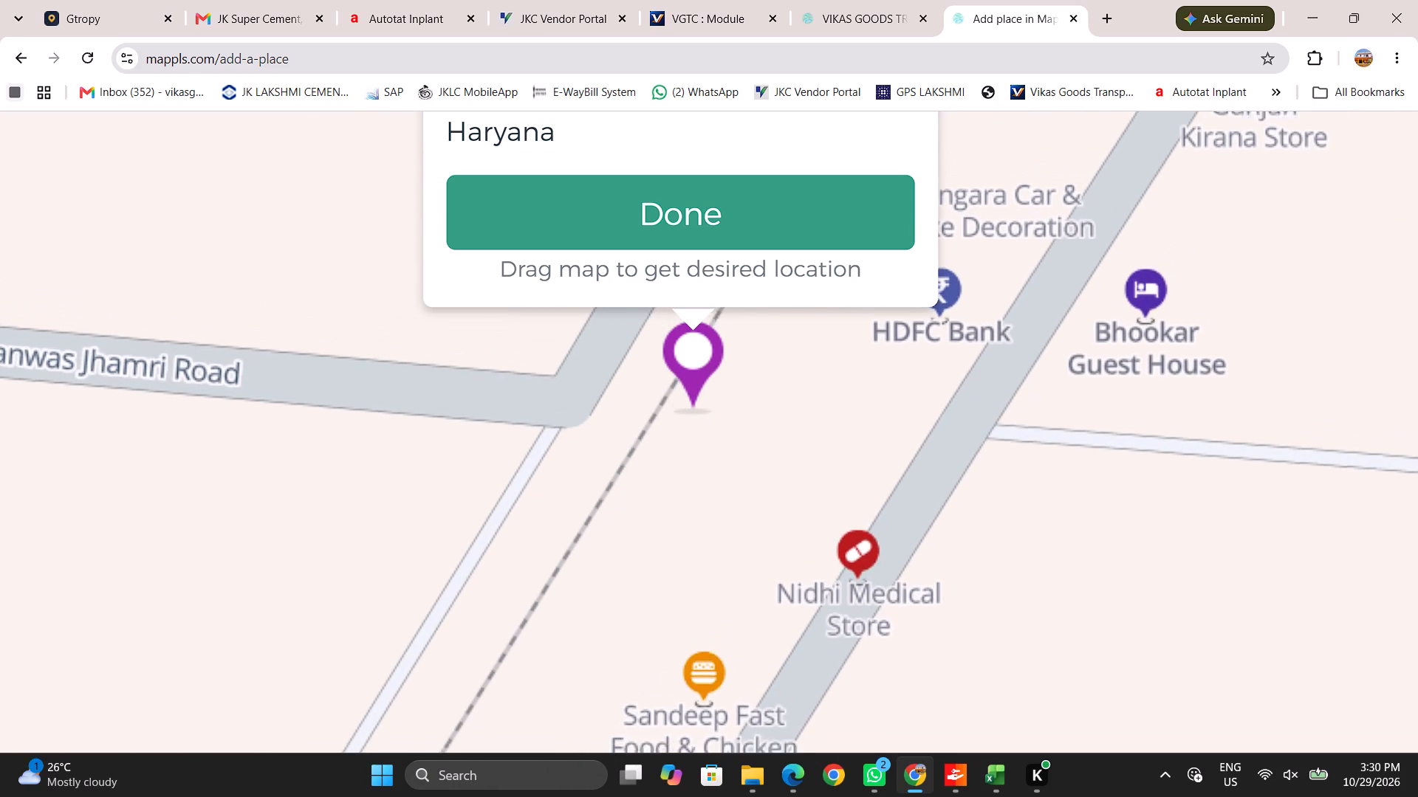
pyautogui.moveTo(499, 621); pyautogui.dragTo(508, 568)
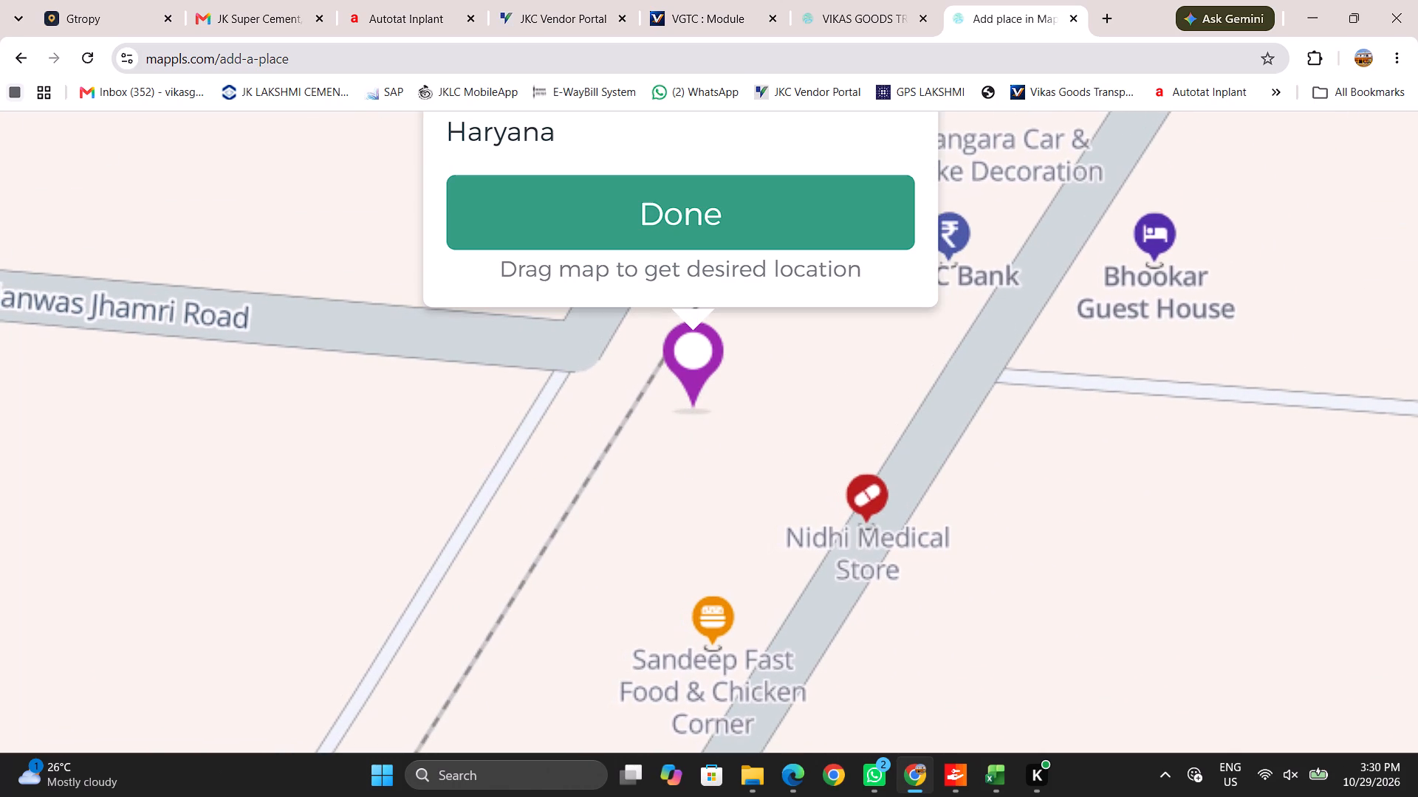
pyautogui.click(663, 203)
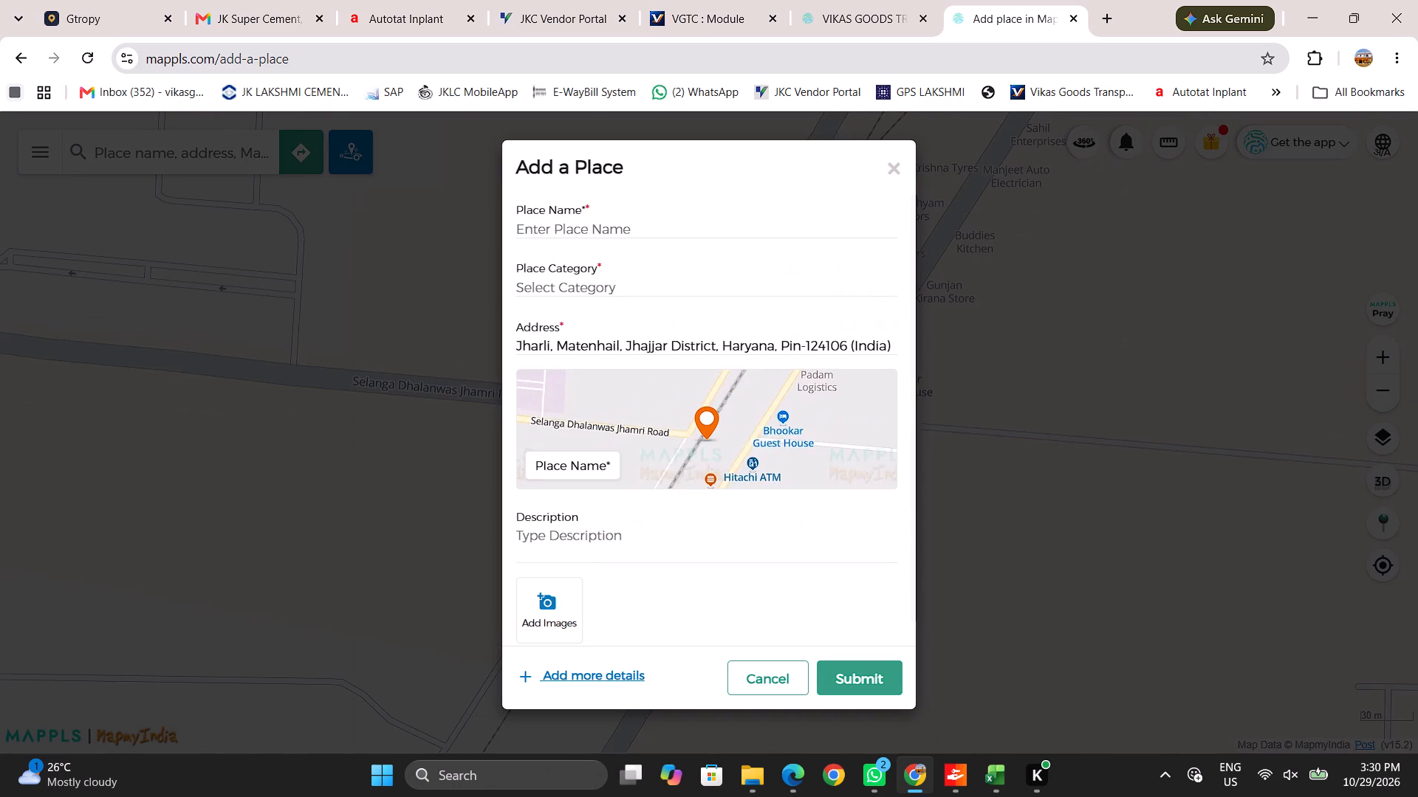
# Name the second new place "VIKAS GOODS TRANSPORT COMPANY" and set its category to Office.
pyautogui.click(564, 231)
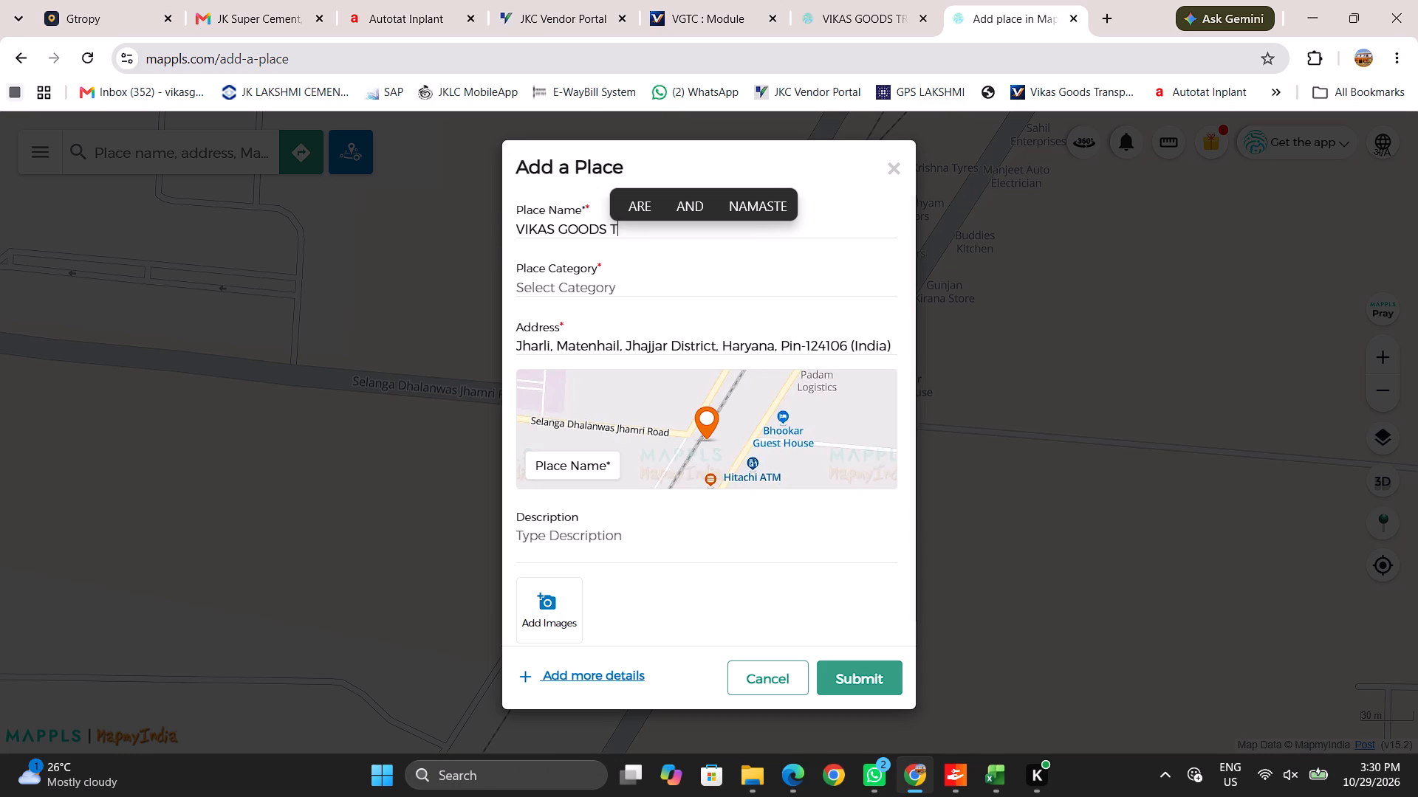
pyautogui.press('BackSpace')
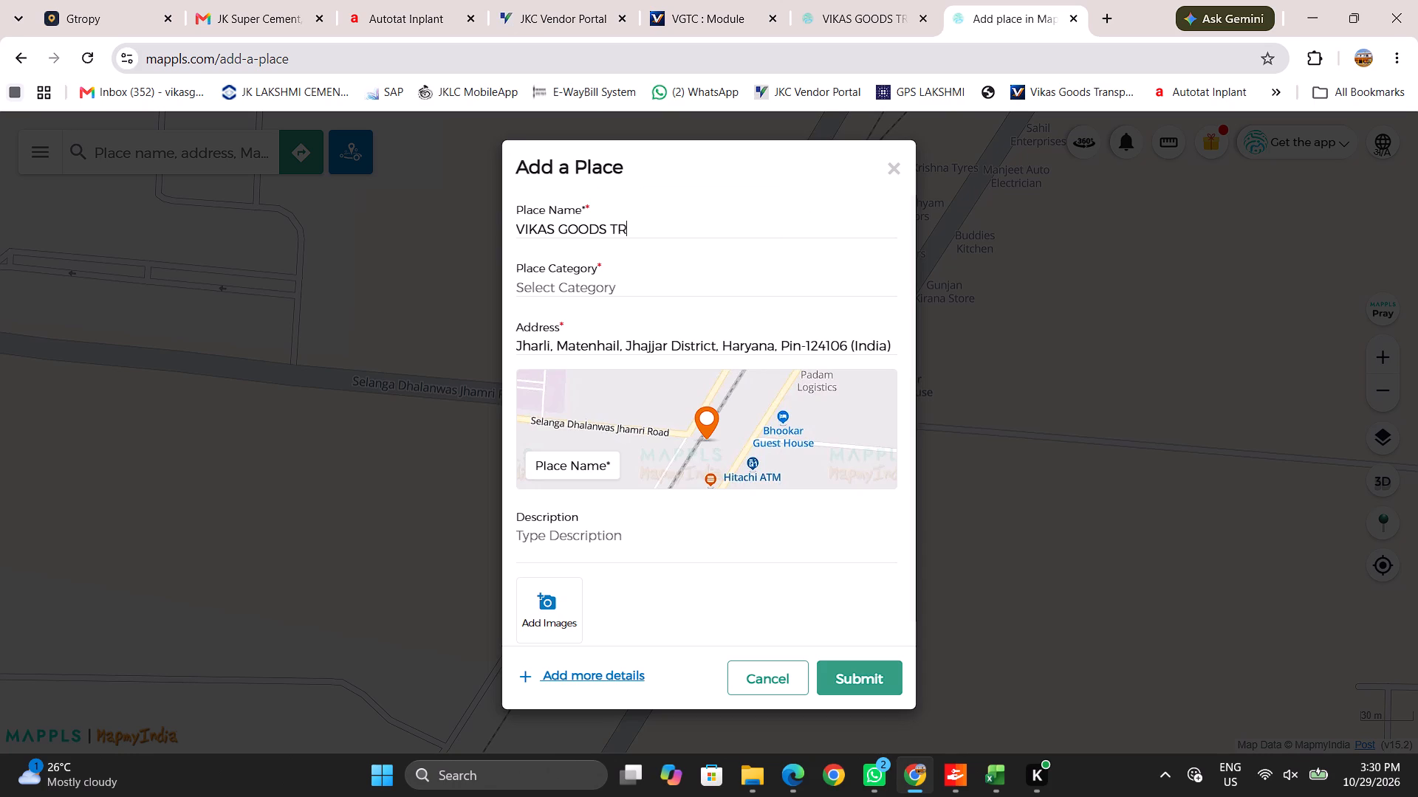
pyautogui.write('ANSPORT COMPANY')
pyautogui.click(531, 288)
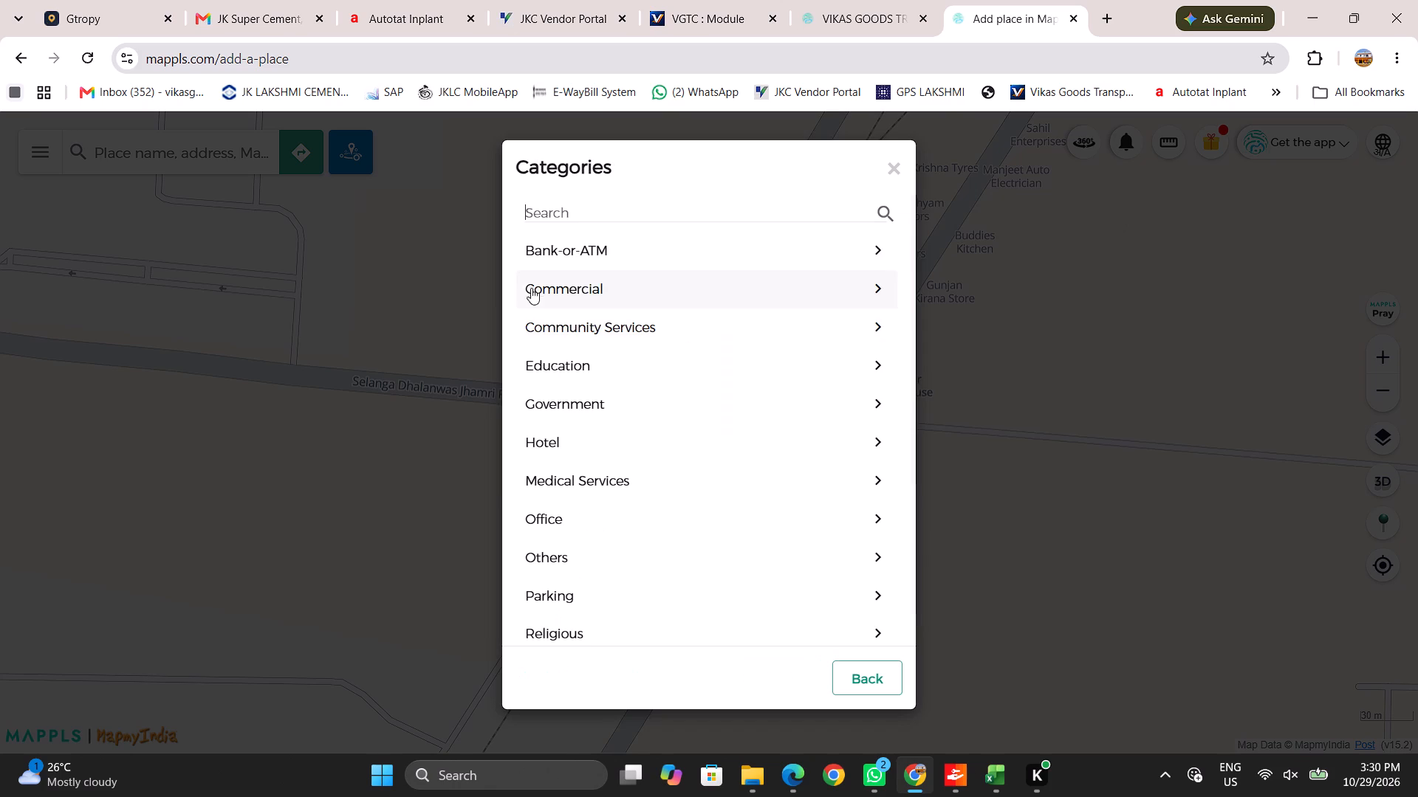
pyautogui.click(611, 524)
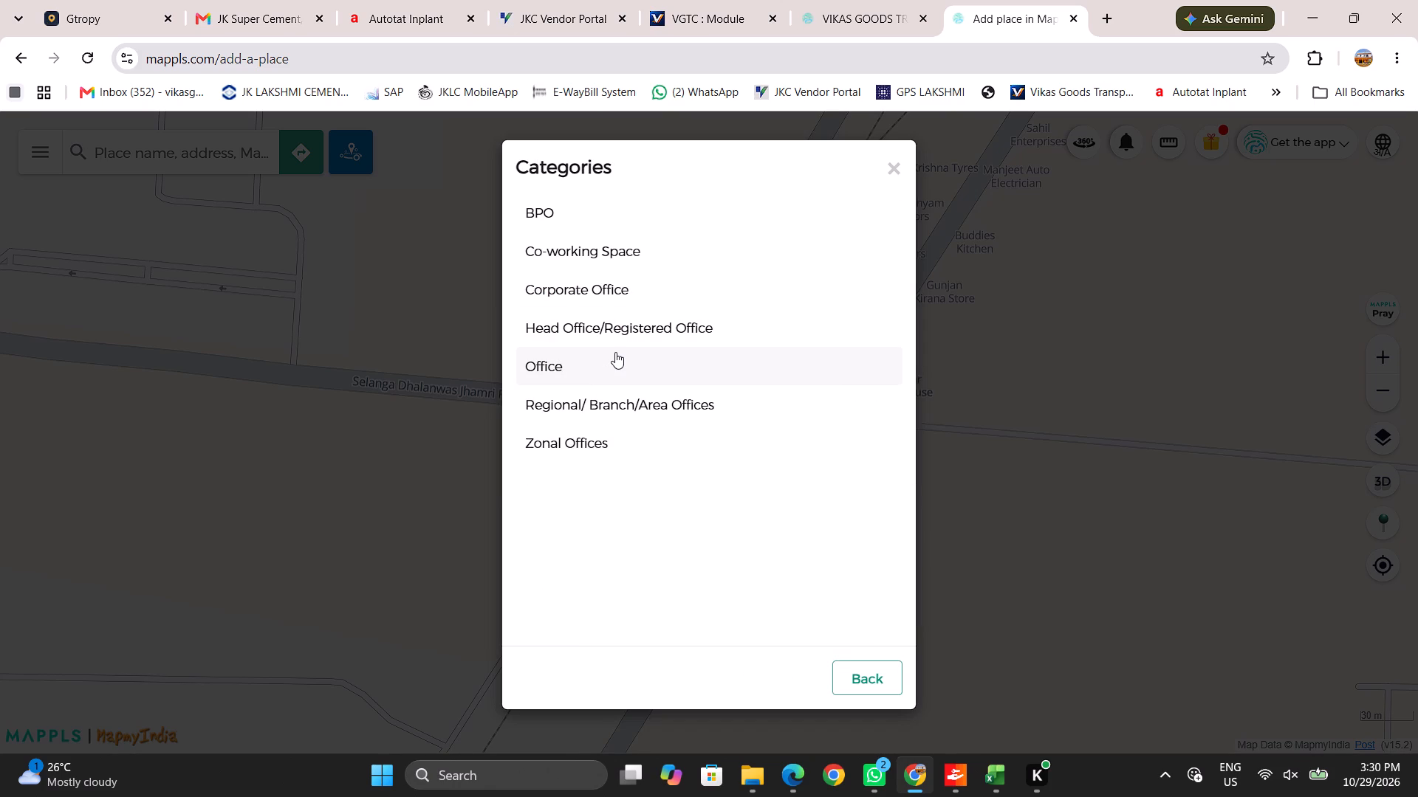
pyautogui.click(615, 352)
# Submit the second VIKAS GOODS TRANSPORT COMPANY place to Mappls with its description left blank and no images added.
pyautogui.click(616, 548)
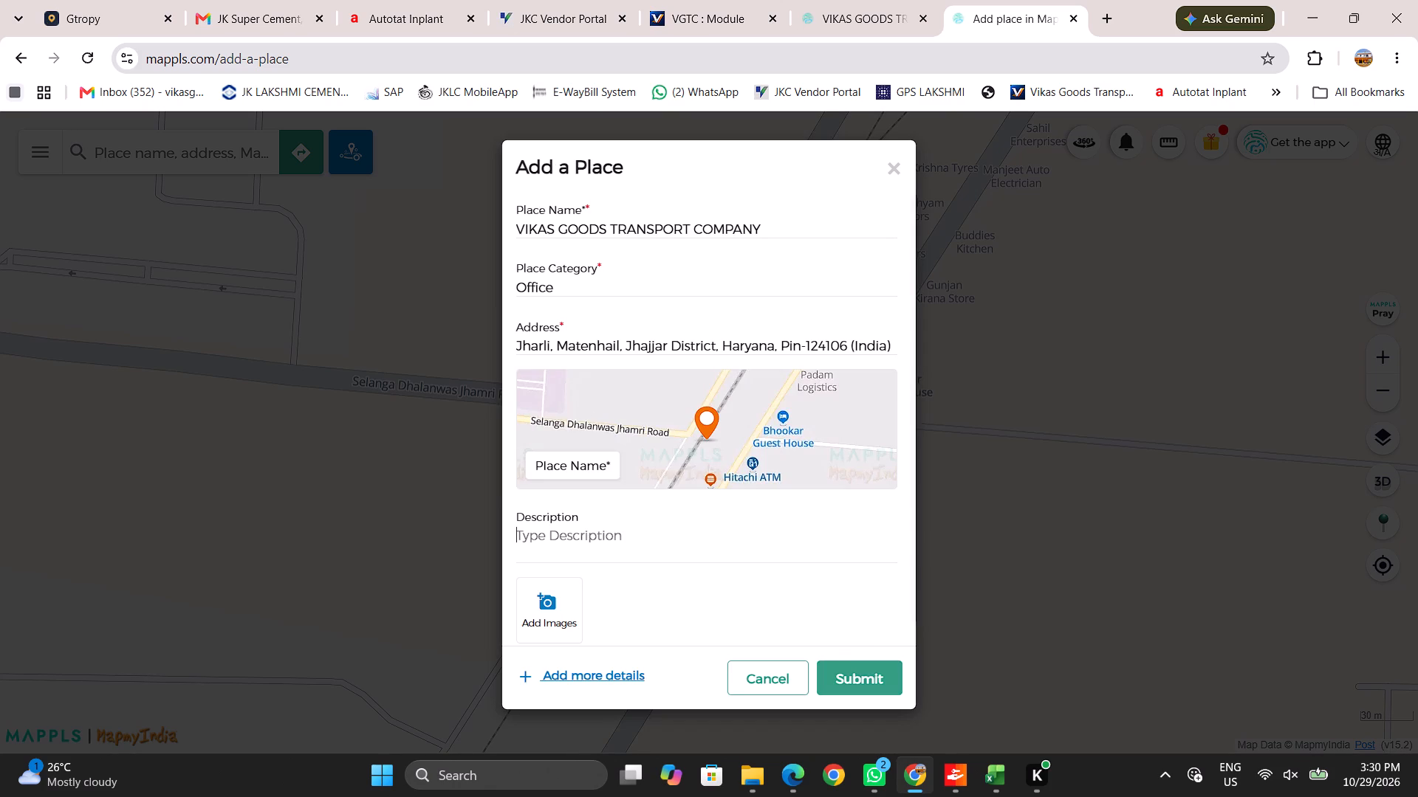
pyautogui.scroll(-1, 616, 548)
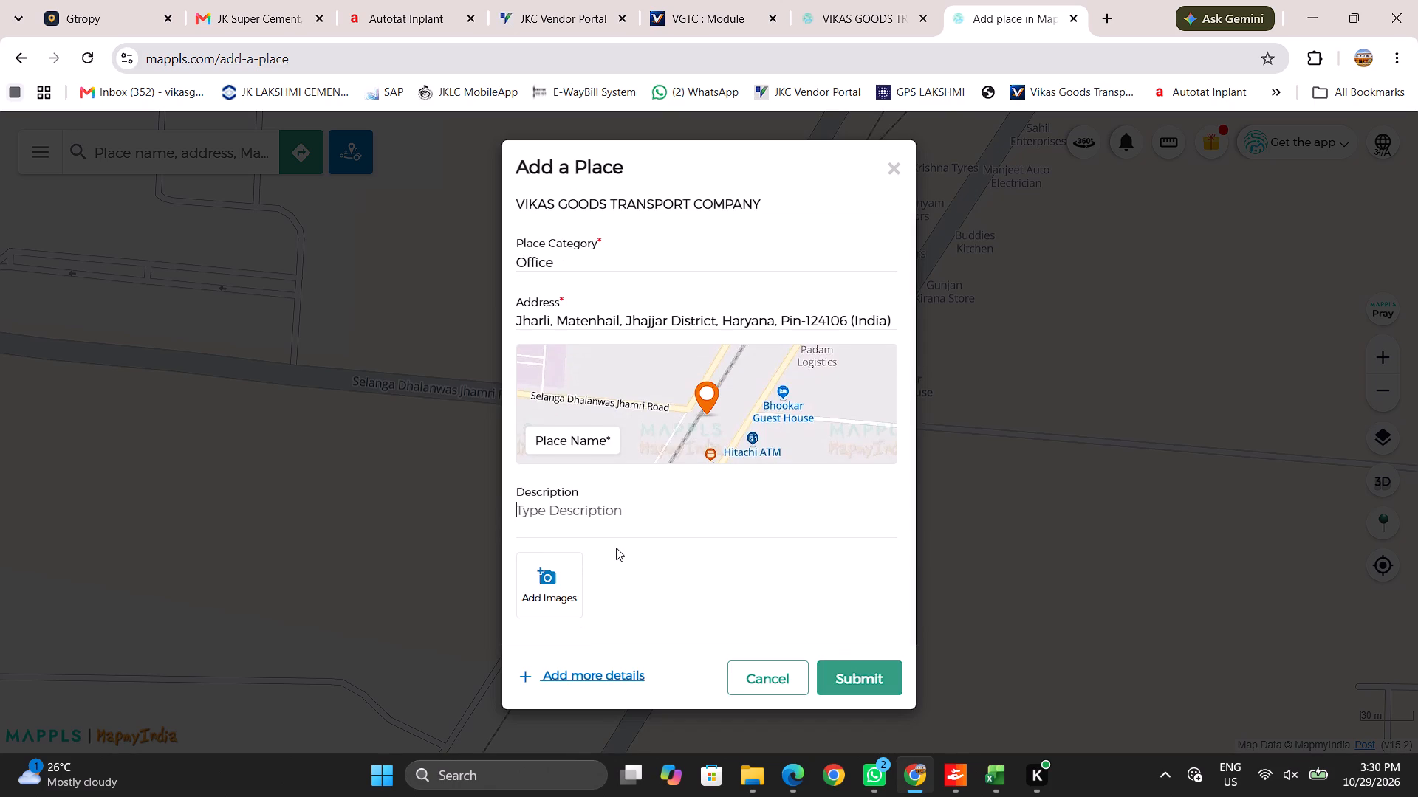
pyautogui.press('Down')
pyautogui.press('Left')
pyautogui.click(616, 548)
pyautogui.click(857, 669)
pyautogui.click(650, 489)
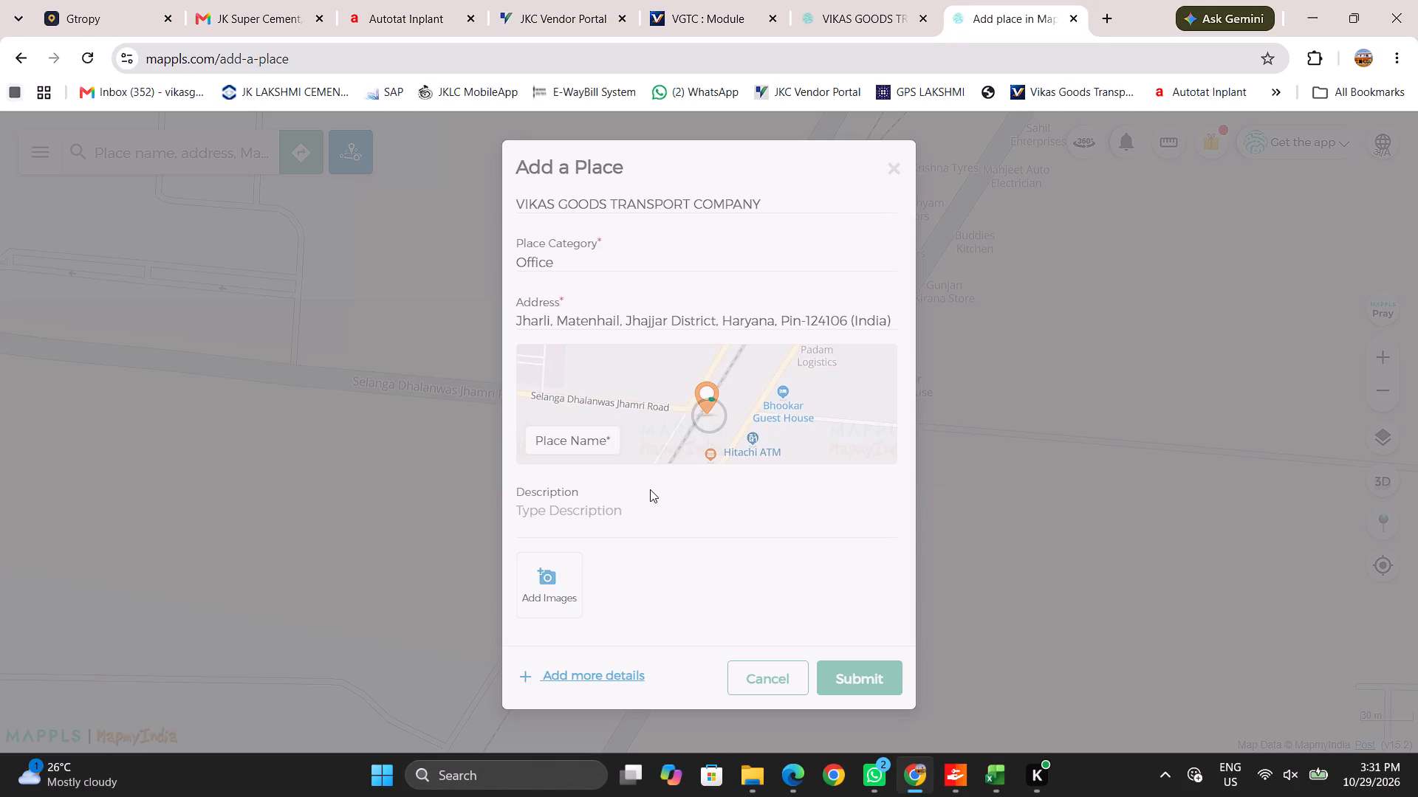
pyautogui.click(772, 459)
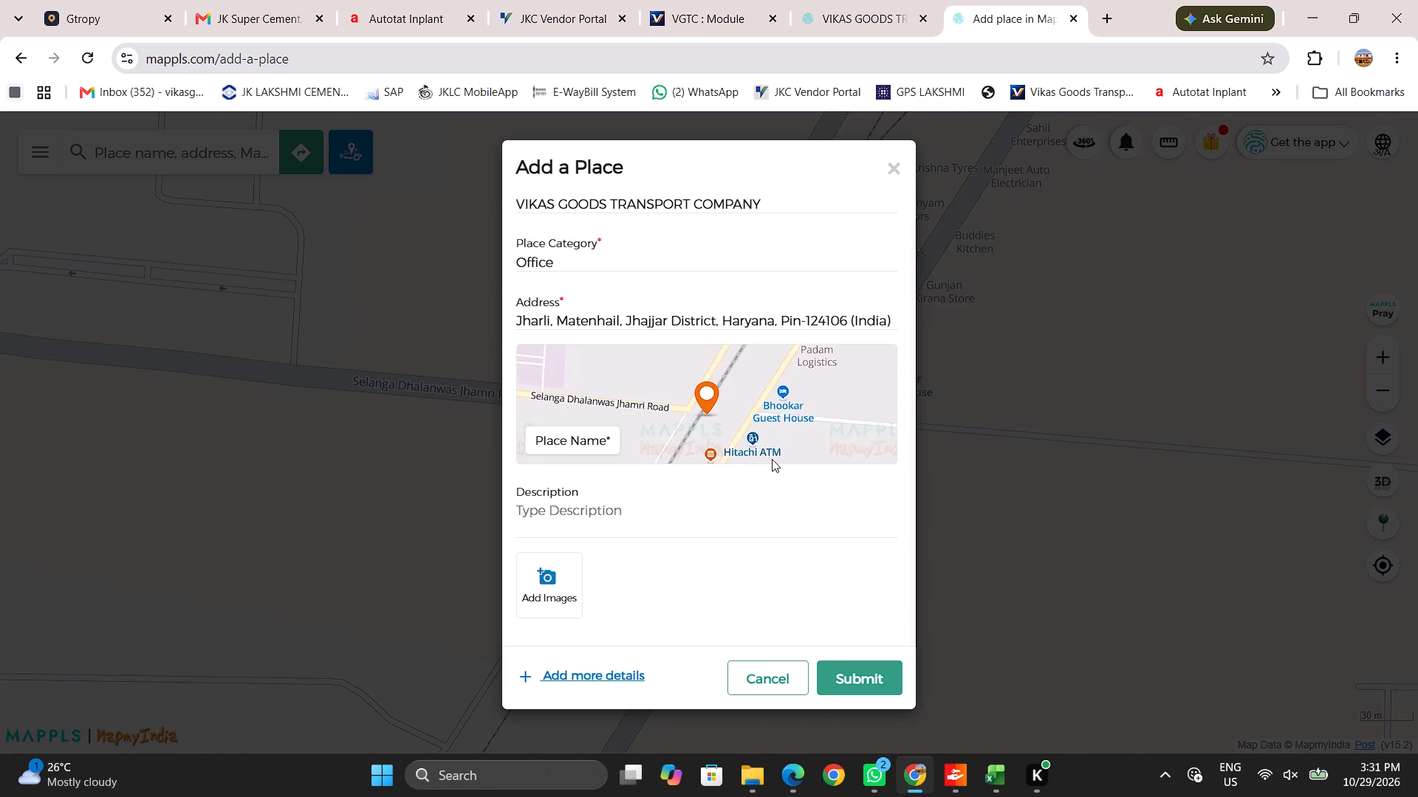
pyautogui.moveTo(882, 706); pyautogui.dragTo(877, 690)
pyautogui.click(877, 690)
# Open the newly added place and inspect its 360-degree street view and the surroundings on the inset map.
pyautogui.click(681, 478)
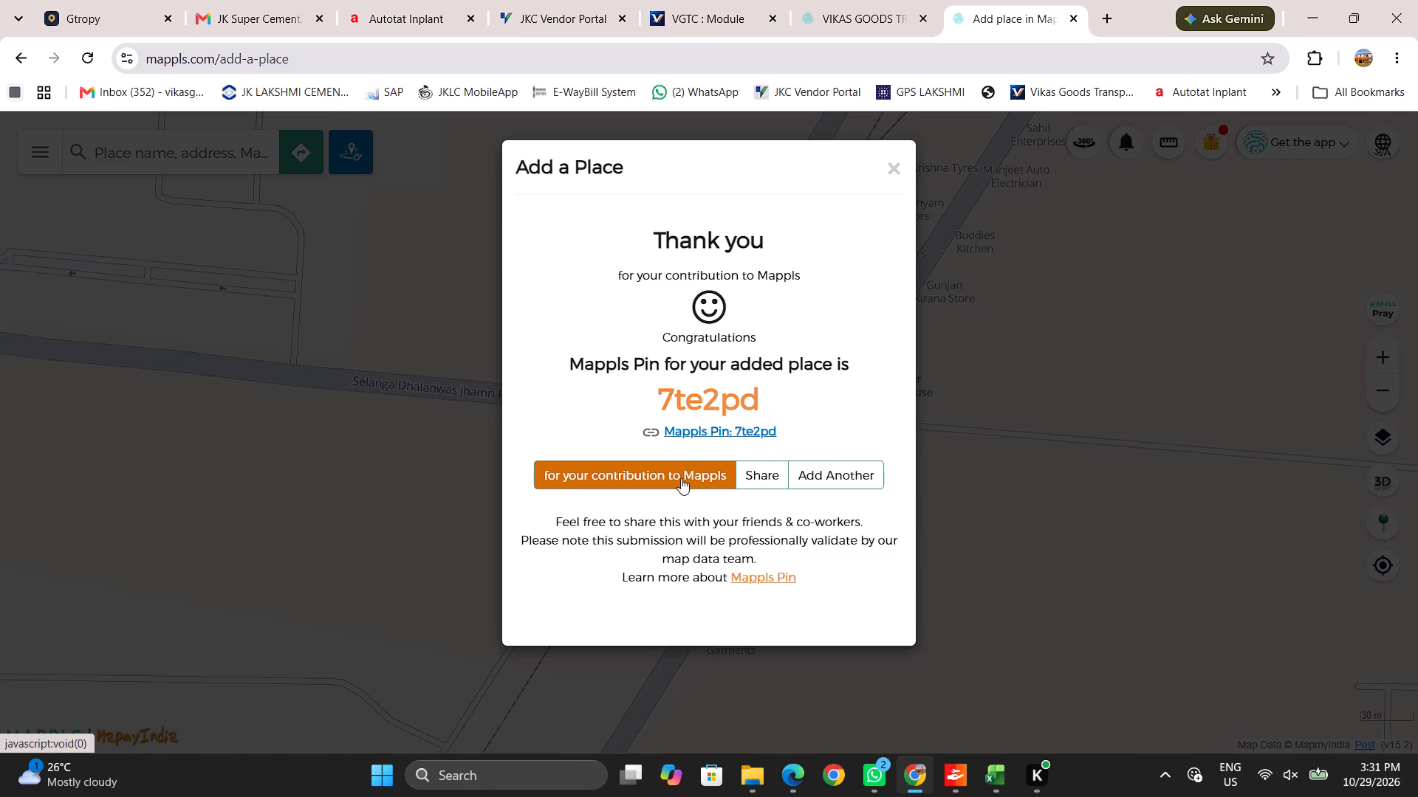
pyautogui.click(681, 478)
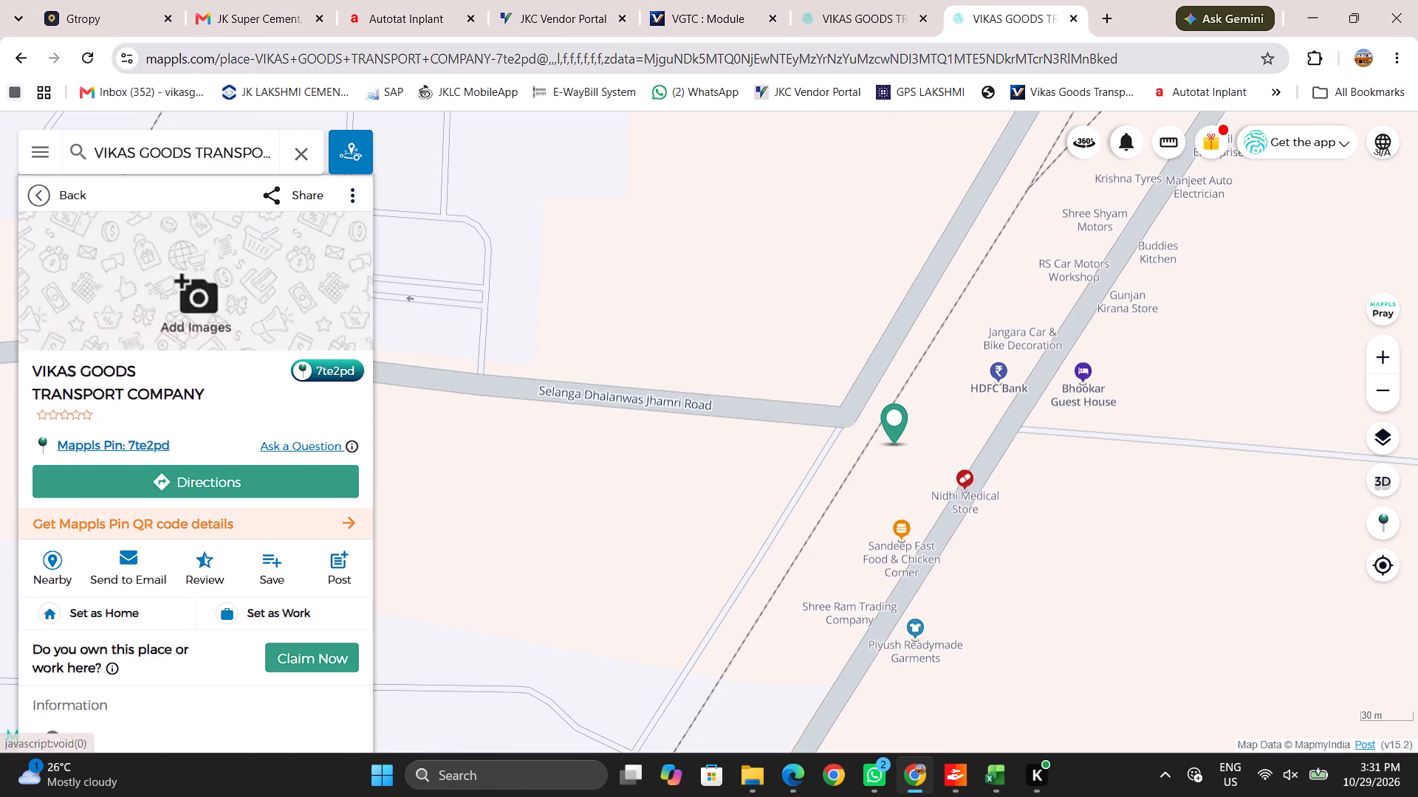
pyautogui.click(272, 288)
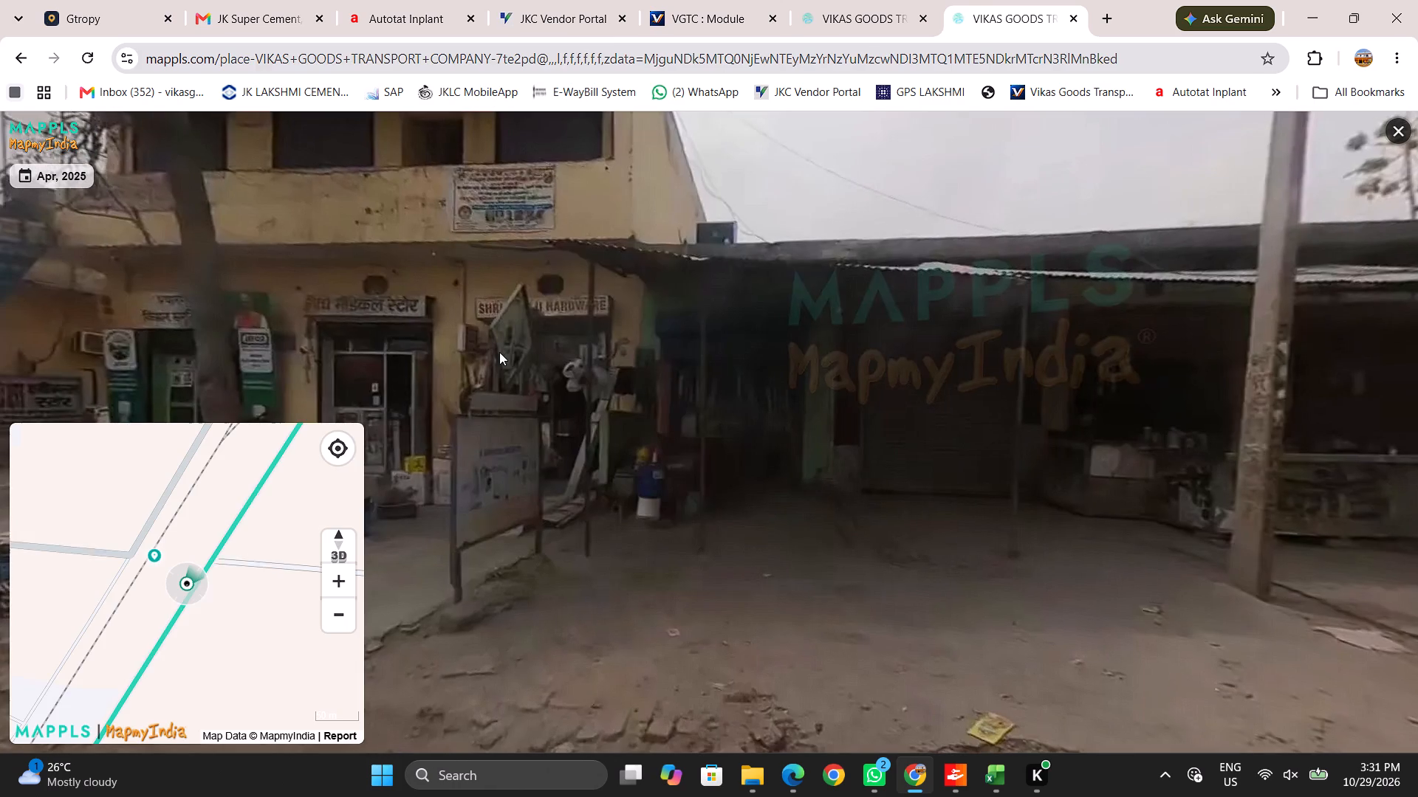
pyautogui.moveTo(643, 440); pyautogui.dragTo(321, 291)
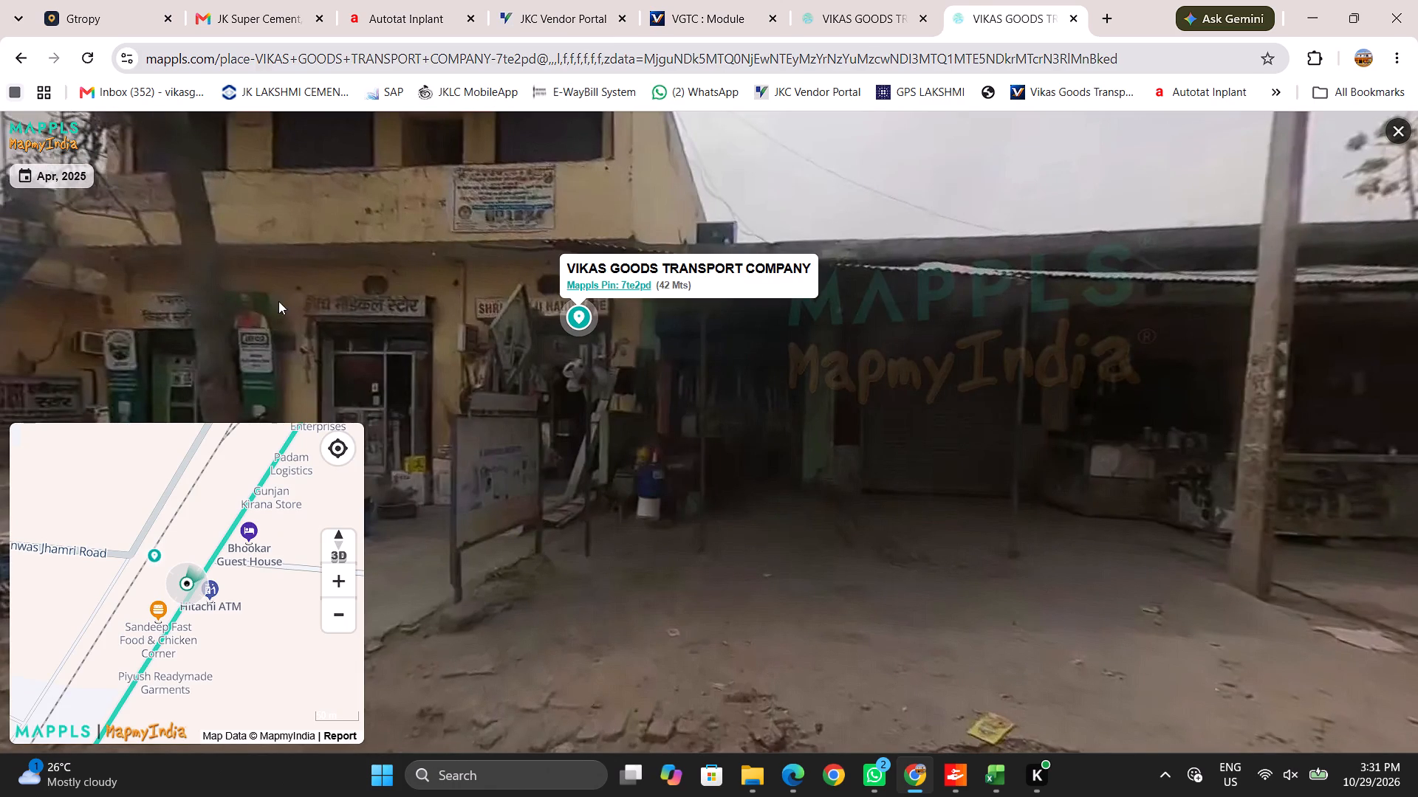
pyautogui.scroll(1, 149, 534)
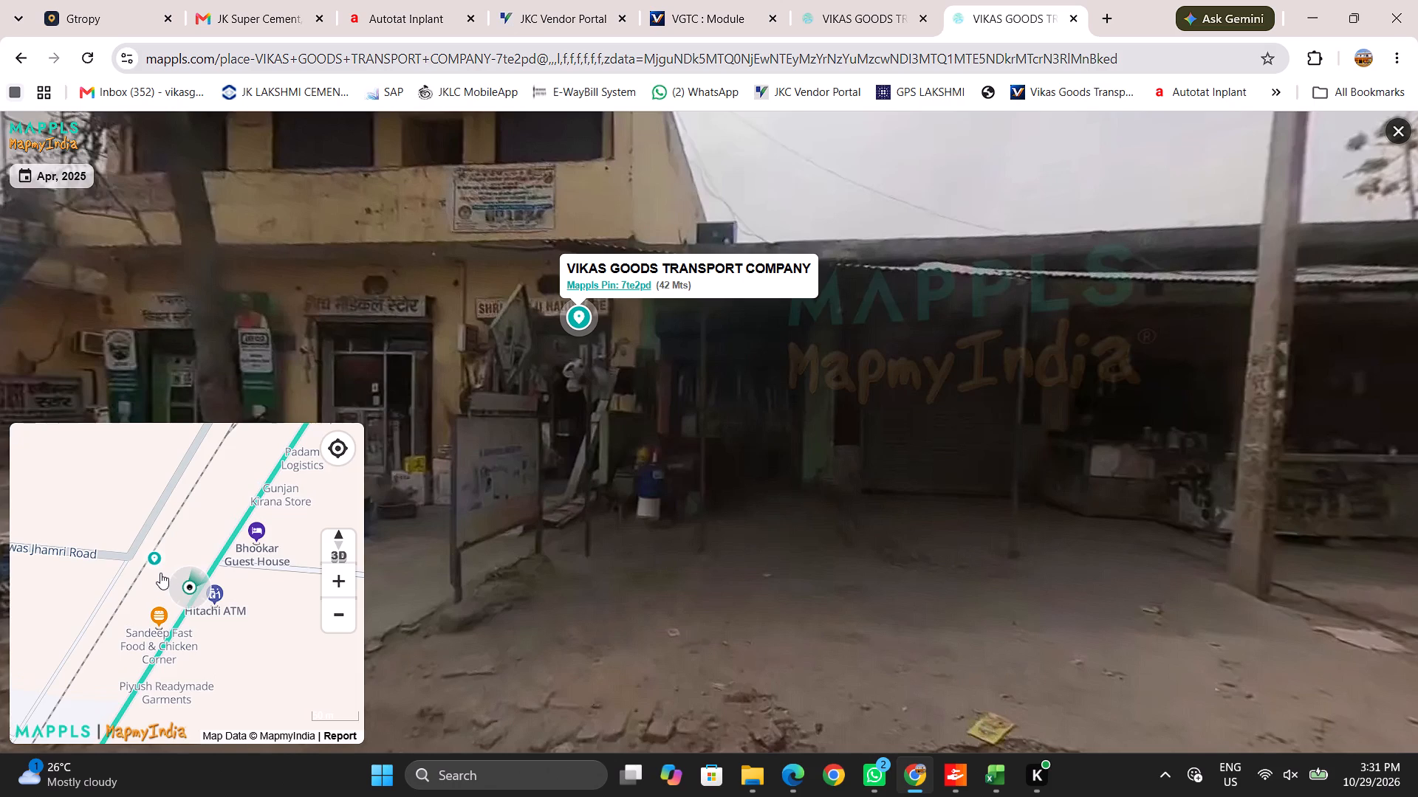
pyautogui.scroll(1, 160, 573)
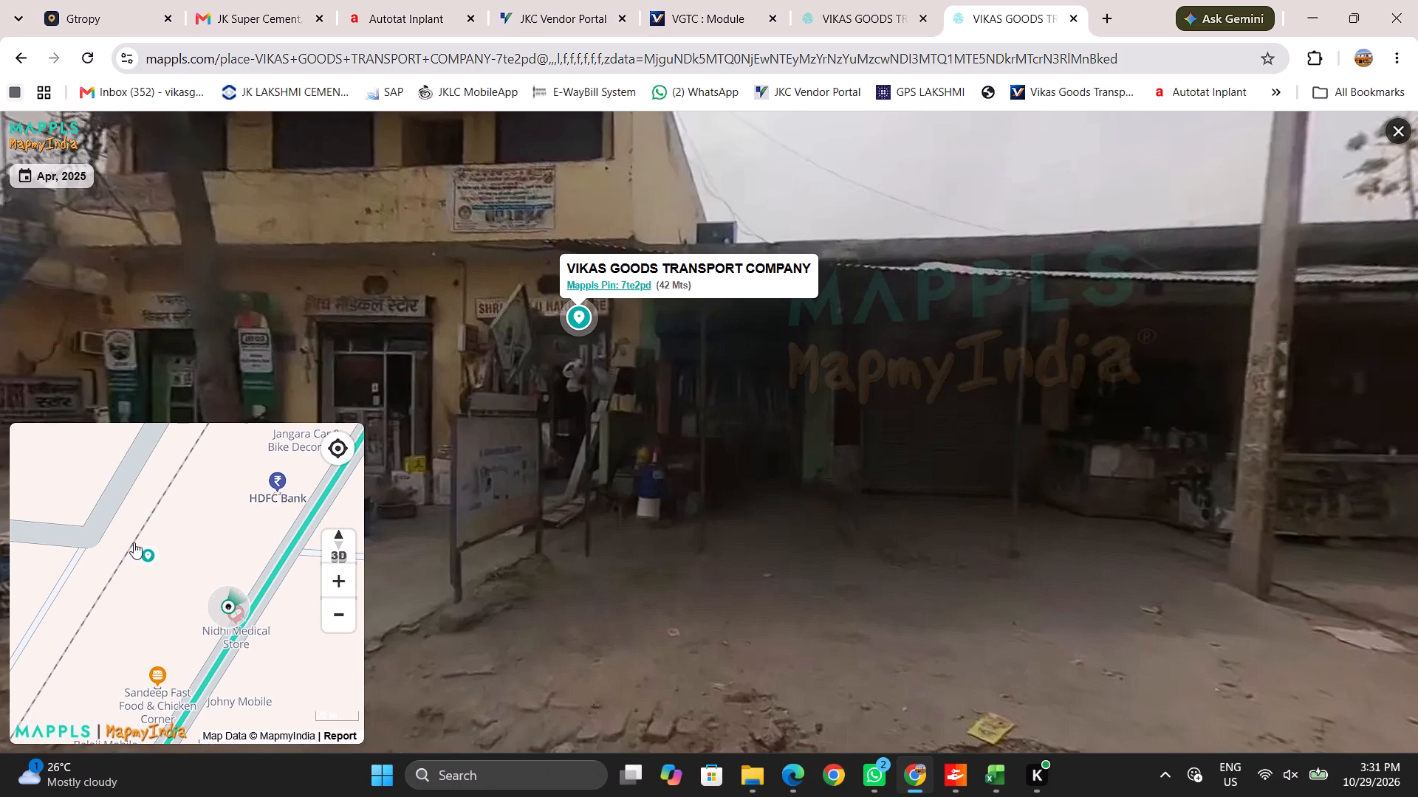
pyautogui.click(149, 554)
pyautogui.click(149, 554)
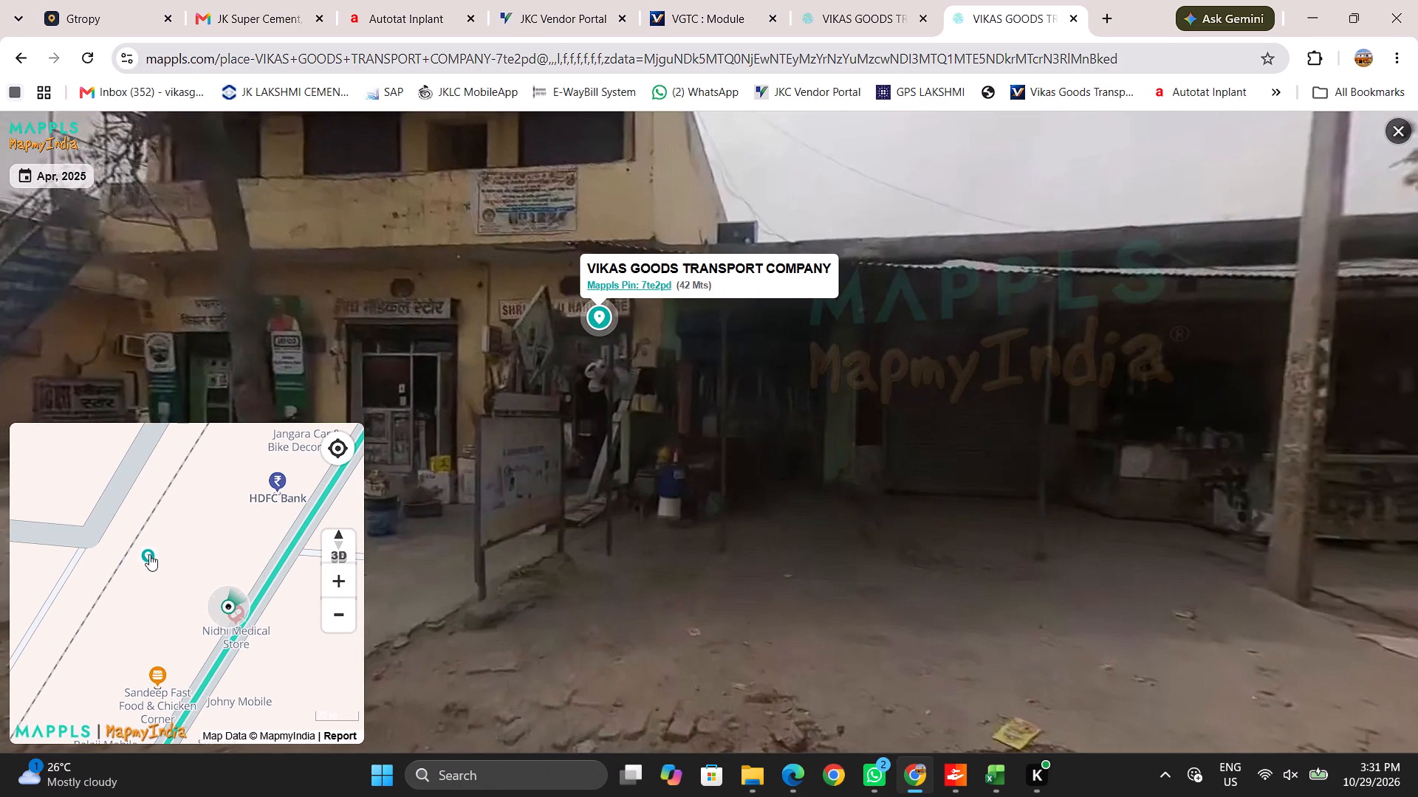
pyautogui.tripleClick(149, 554)
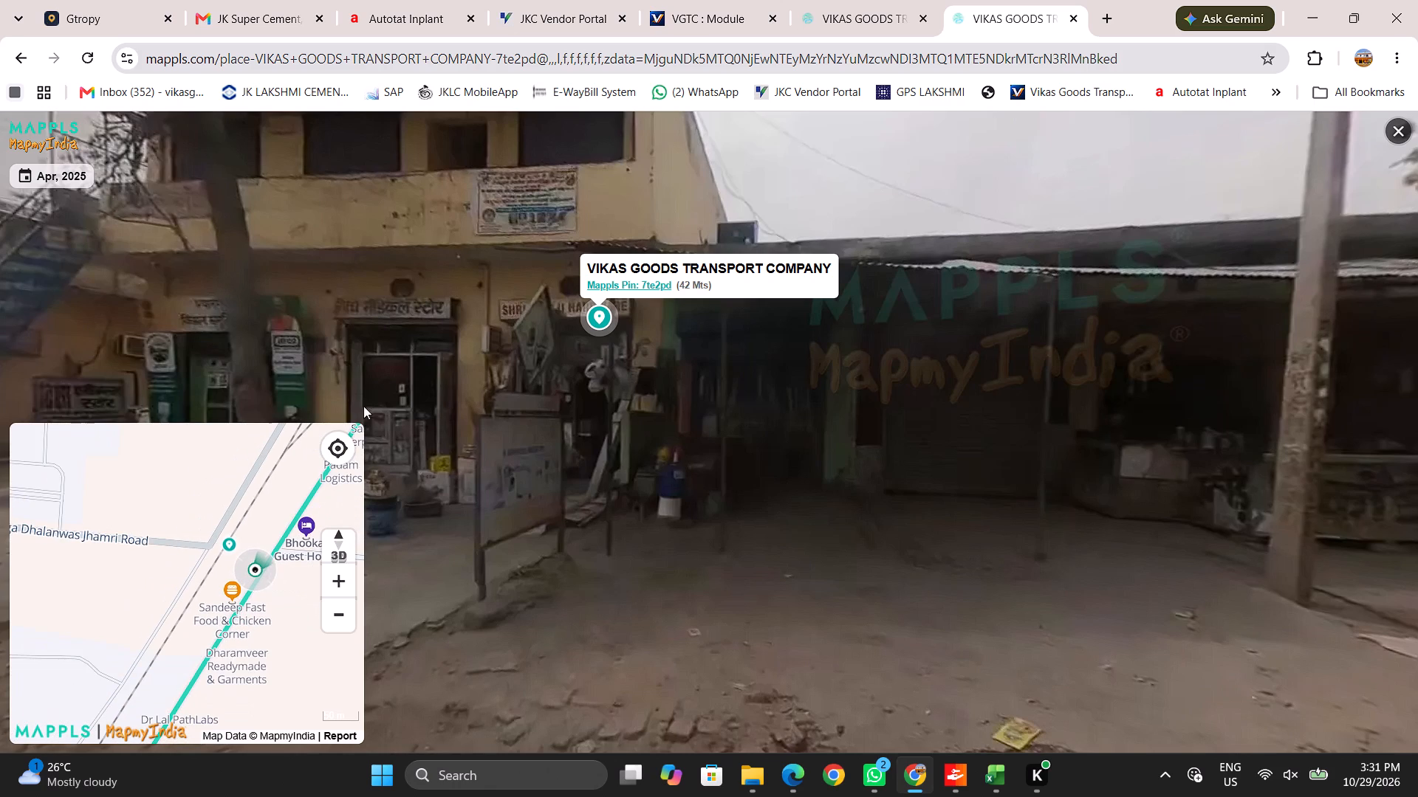
pyautogui.click(466, 445)
pyautogui.doubleClick(466, 445)
pyautogui.click(1402, 131)
# Copy the new place's Mappls Pin 7te2pd link for sharing.
pyautogui.click(349, 199)
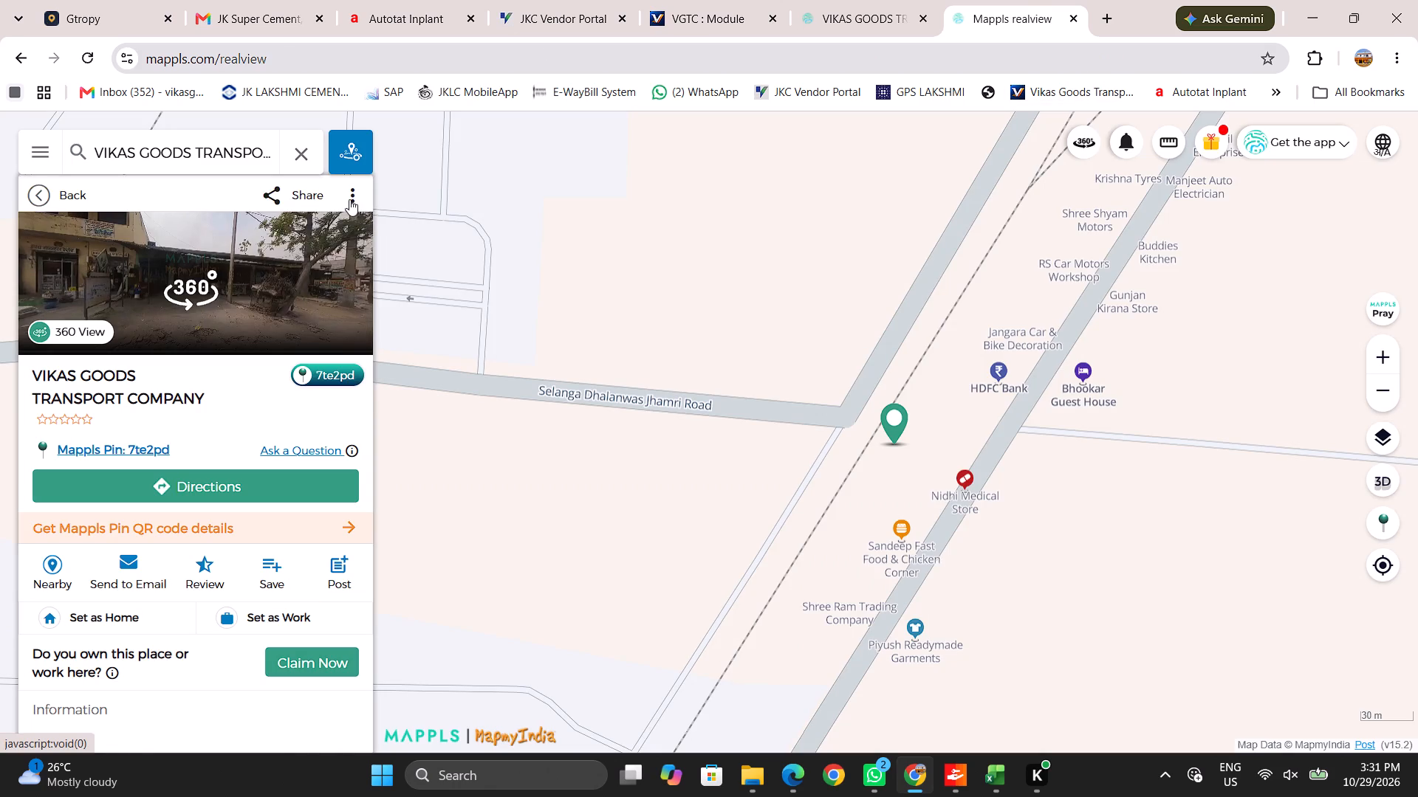
pyautogui.click(98, 452)
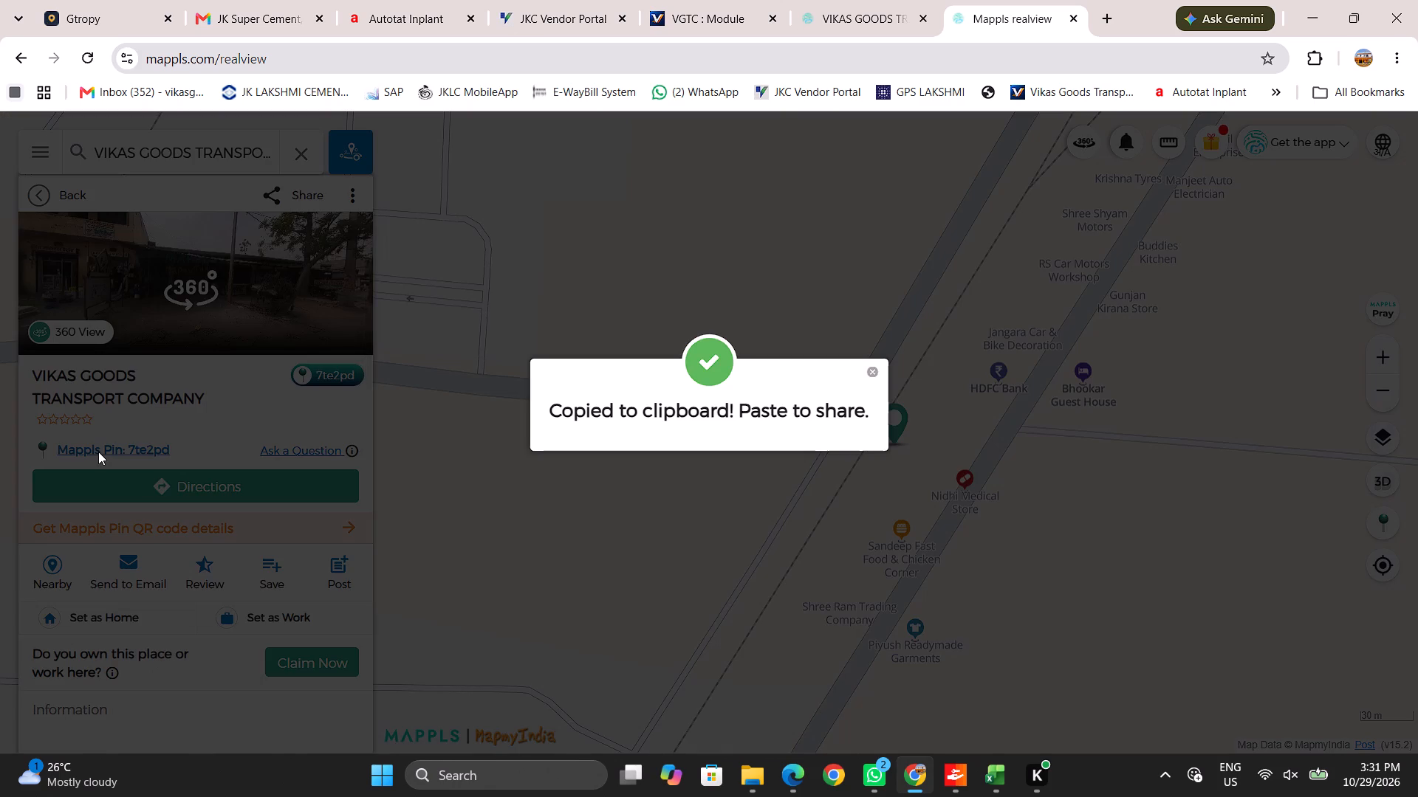
pyautogui.click(874, 365)
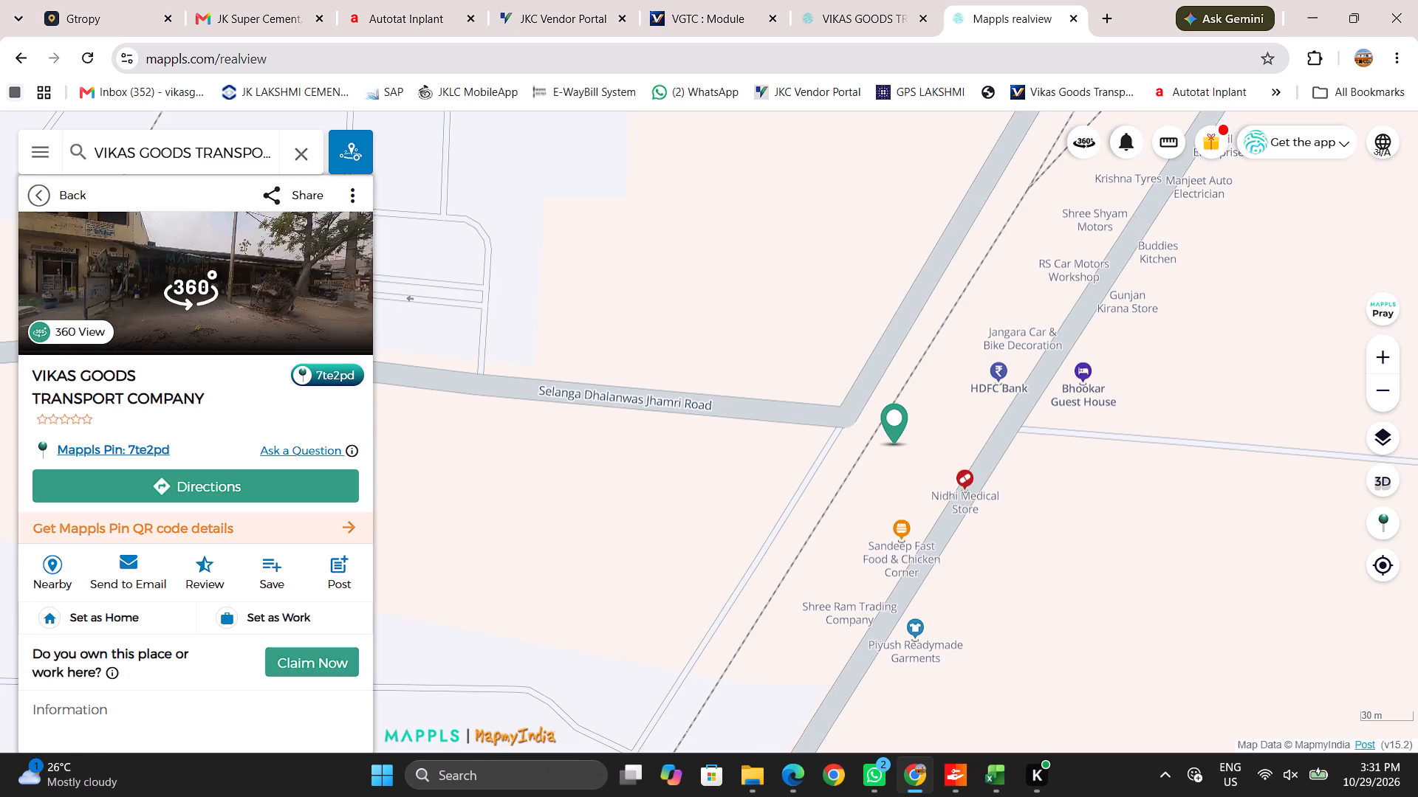
# Check the new place's address information and reopen the place through its pin 7te2pd.
pyautogui.hscroll(-1, 277, 577)
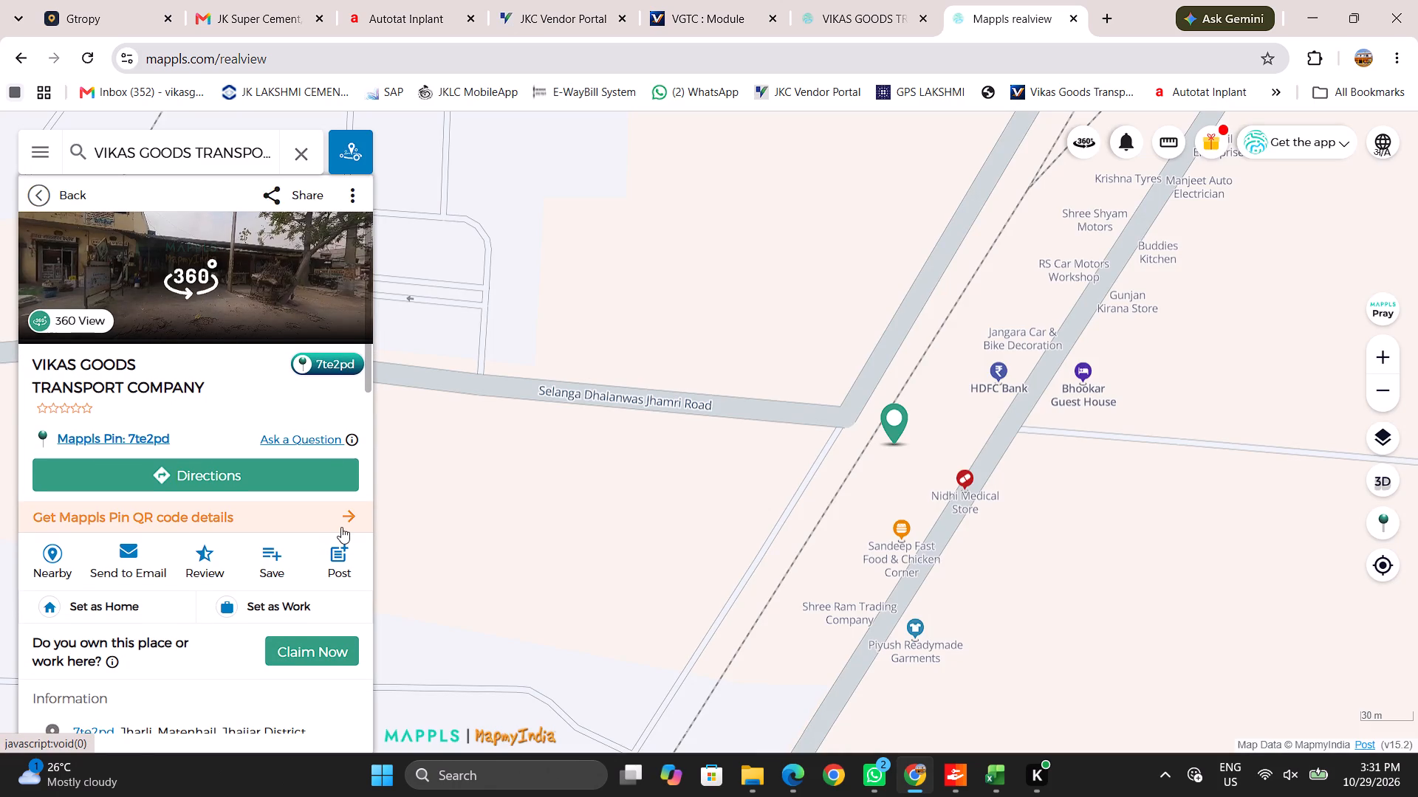
pyautogui.scroll(-2, 313, 562)
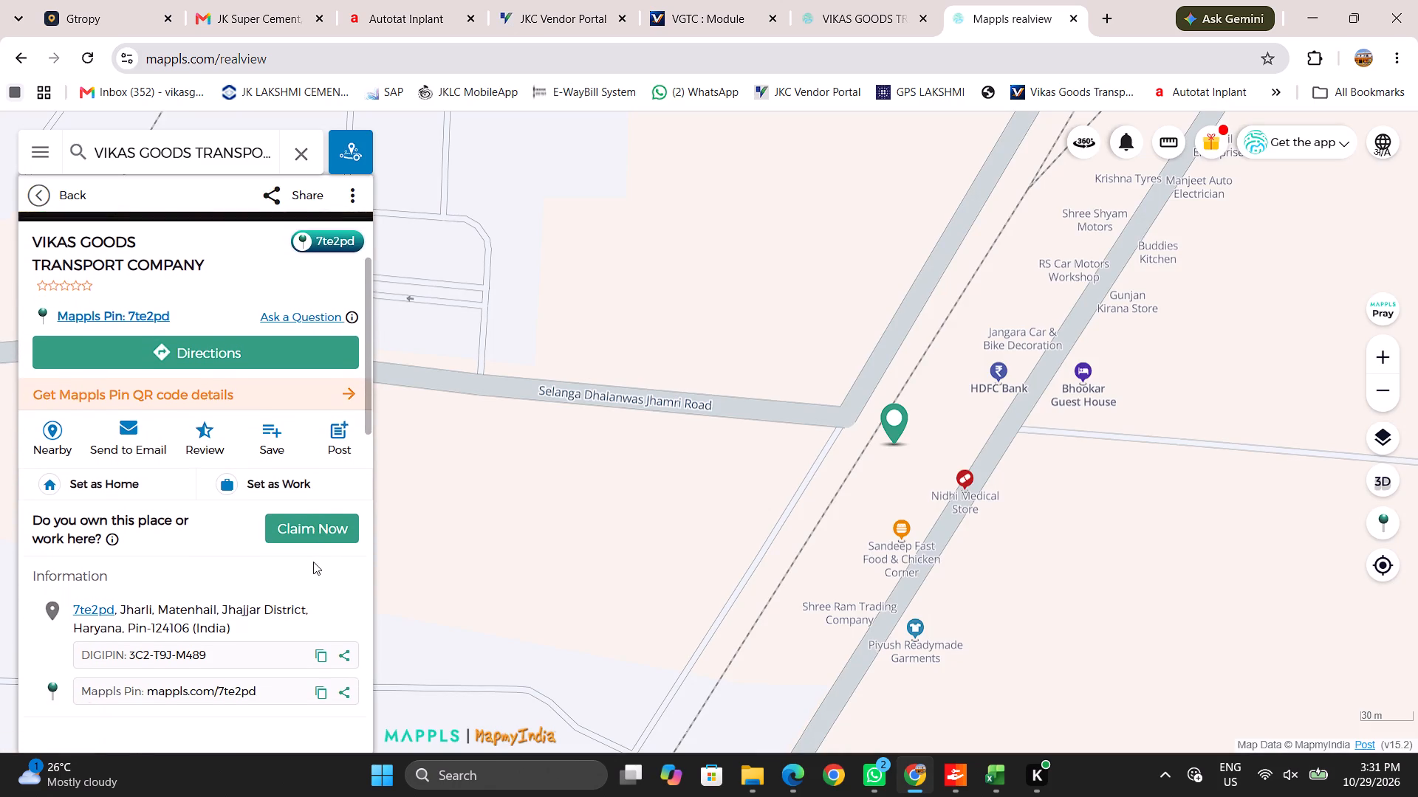
pyautogui.scroll(-3, 313, 562)
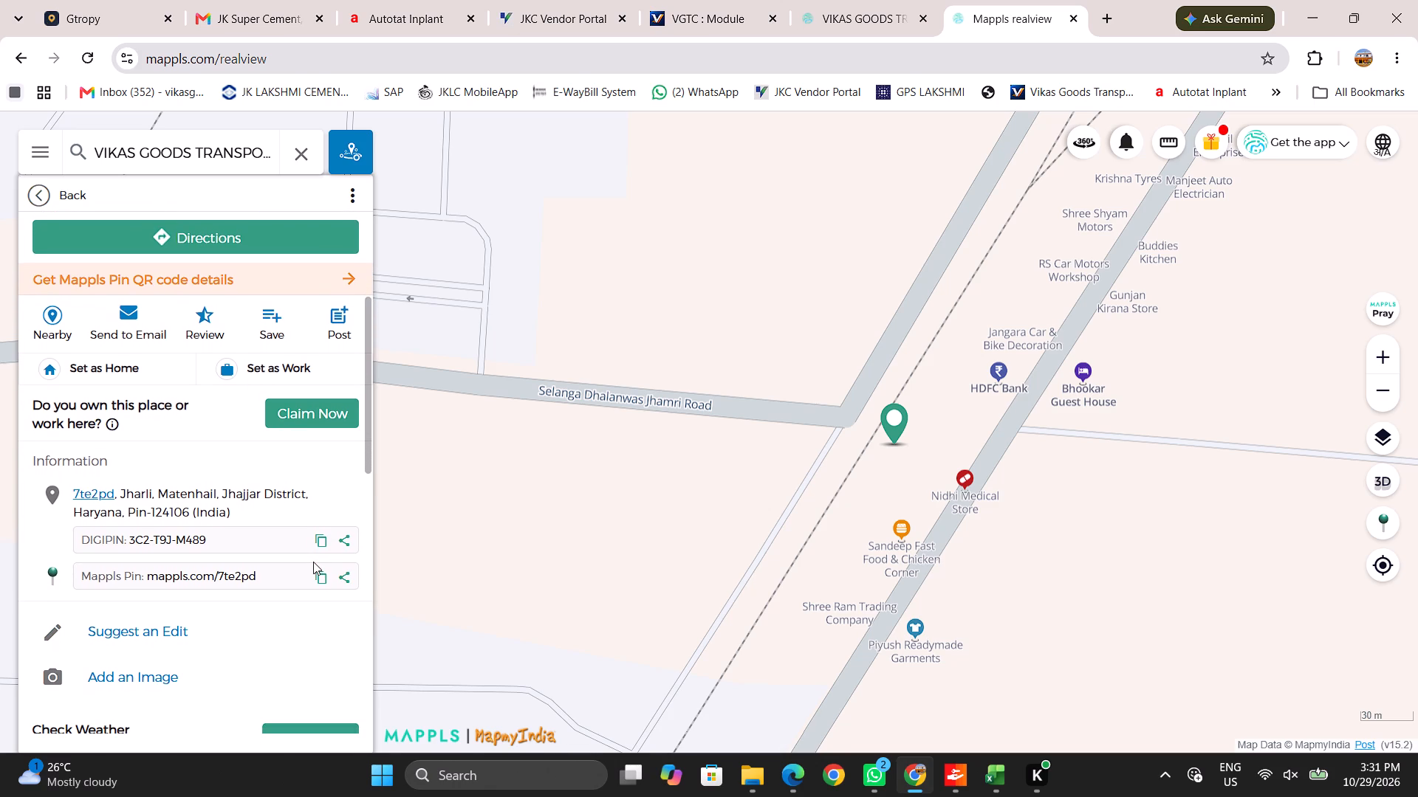
pyautogui.click(90, 492)
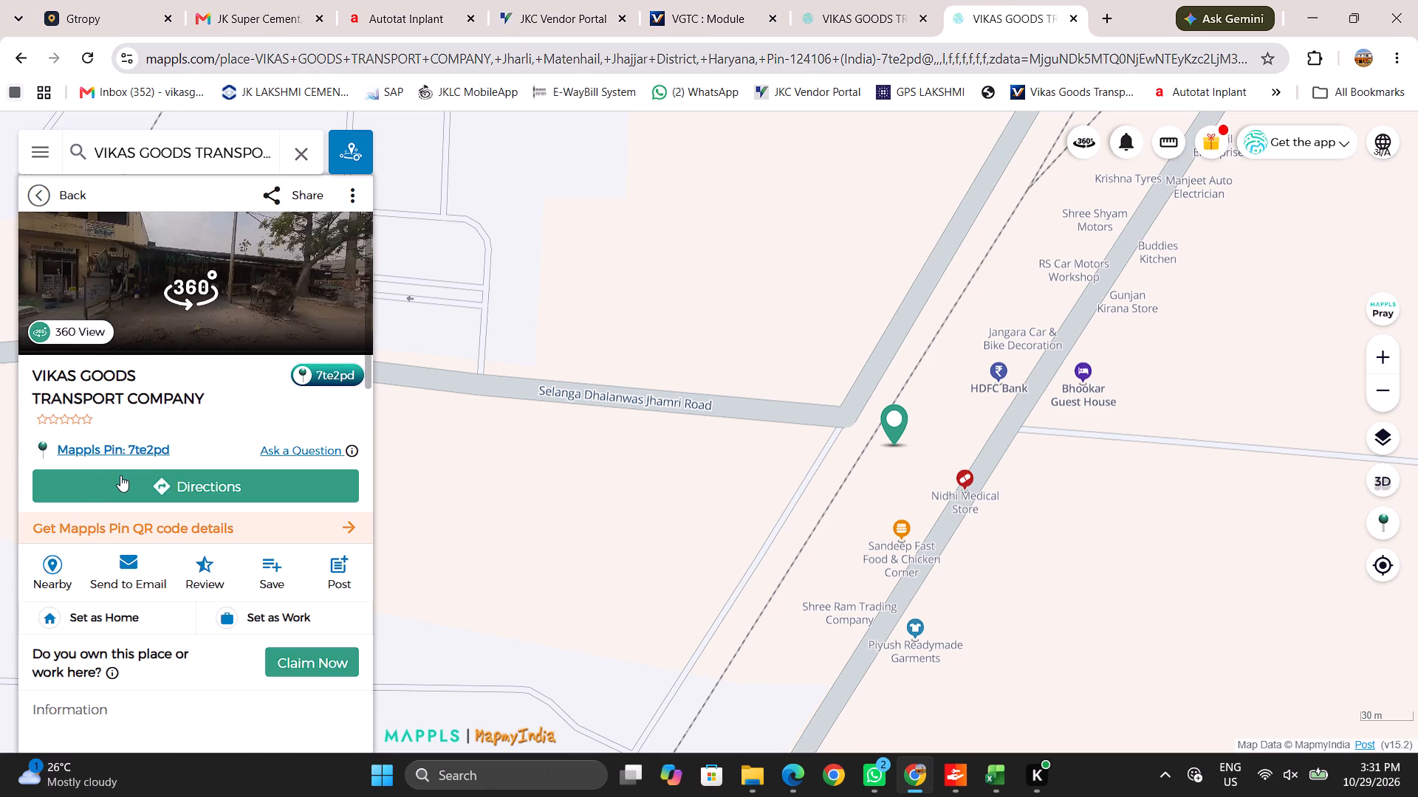
# Open an edit suggestion for Vikas Goods Transport Company's place and look through its editable details.
pyautogui.scroll(-4, 156, 584)
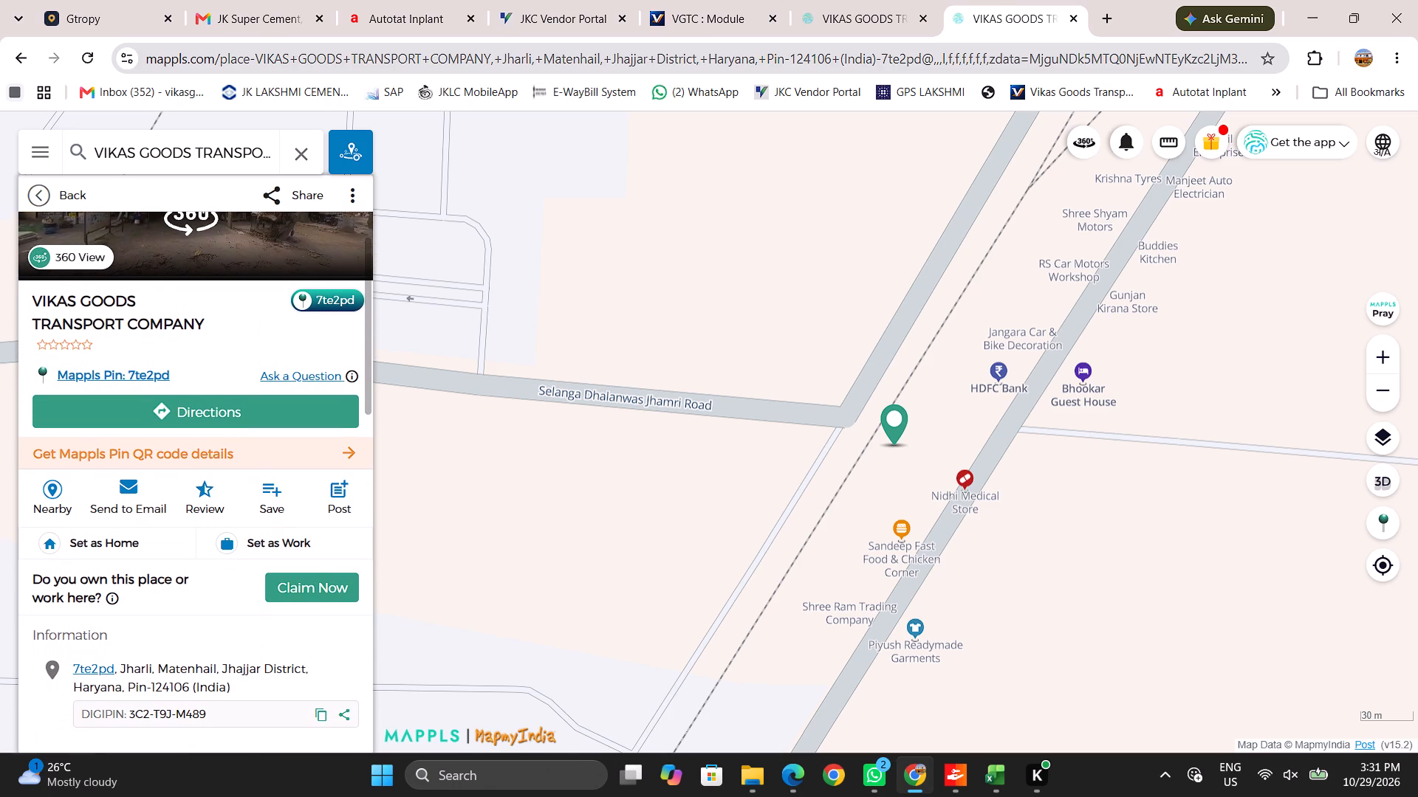
pyautogui.scroll(-8, 156, 584)
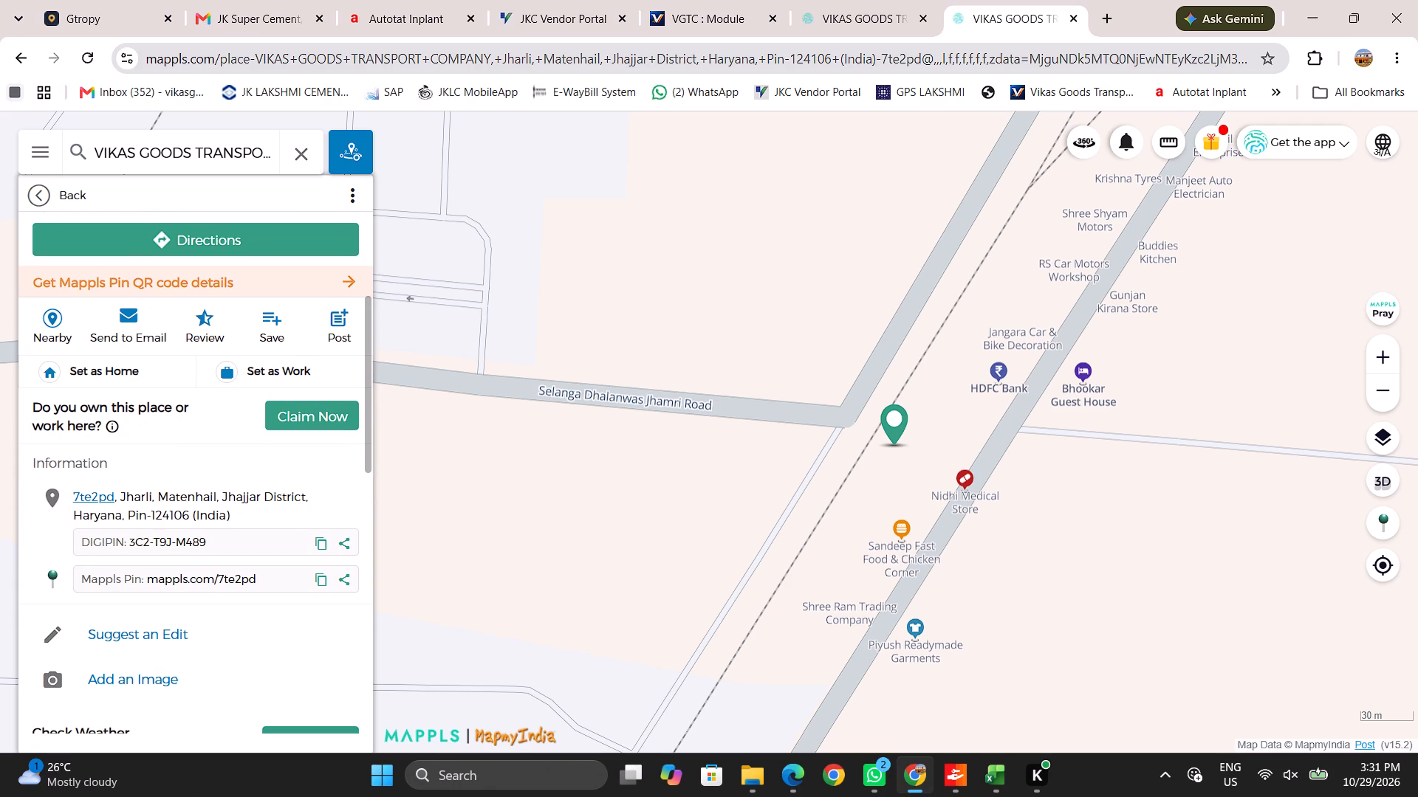
pyautogui.scroll(-1, 156, 584)
pyautogui.click(157, 629)
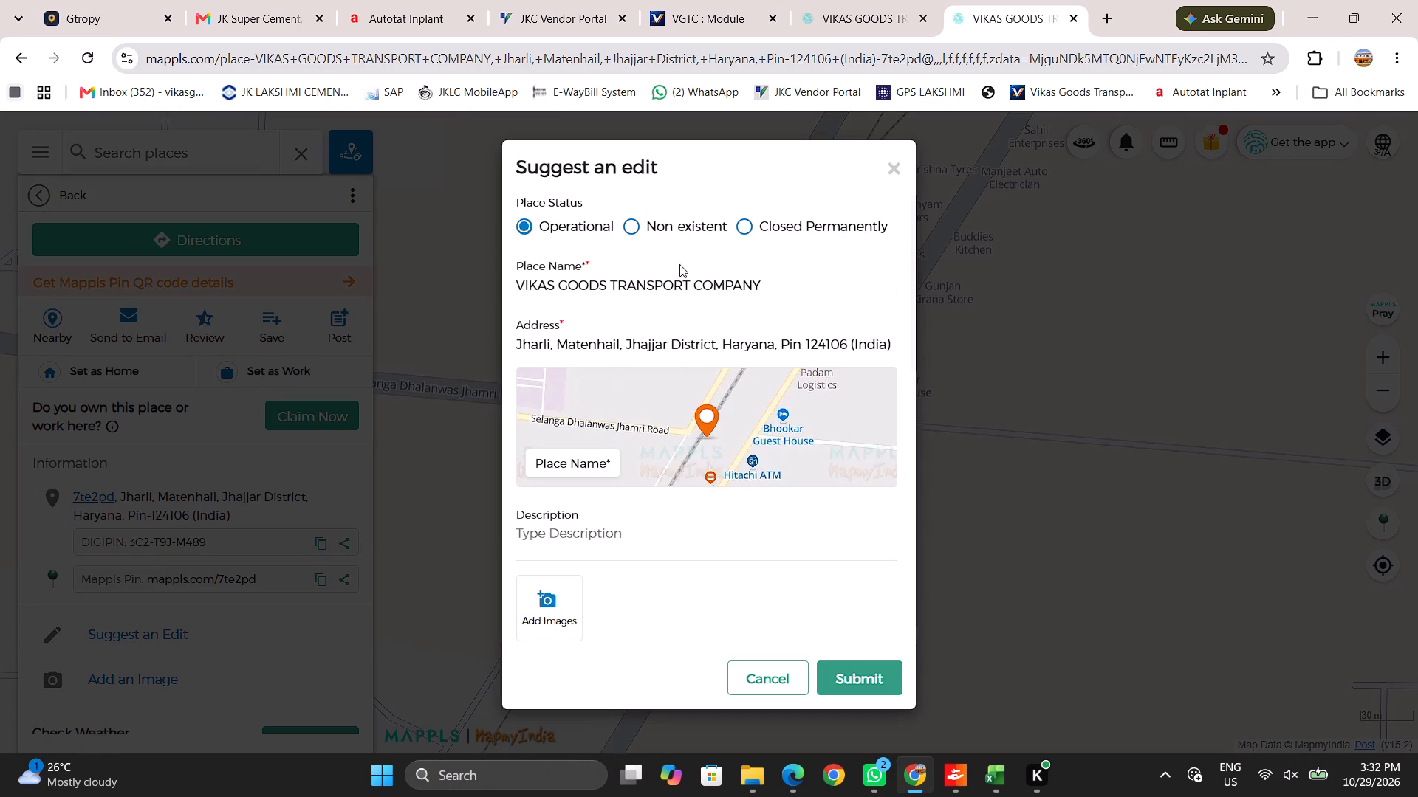
pyautogui.scroll(-7, 708, 471)
pyautogui.hscroll(1, 708, 471)
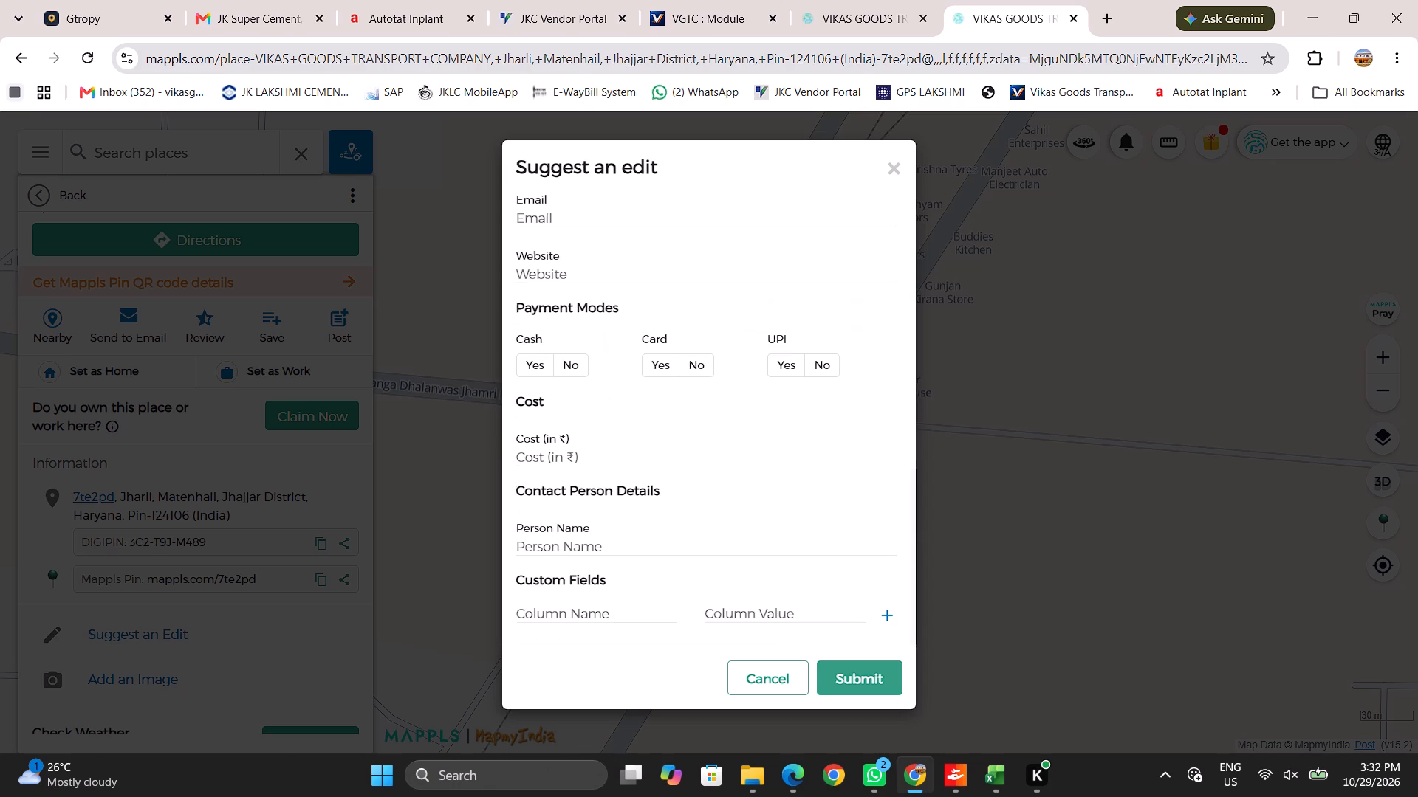
pyautogui.hscroll(2, 708, 471)
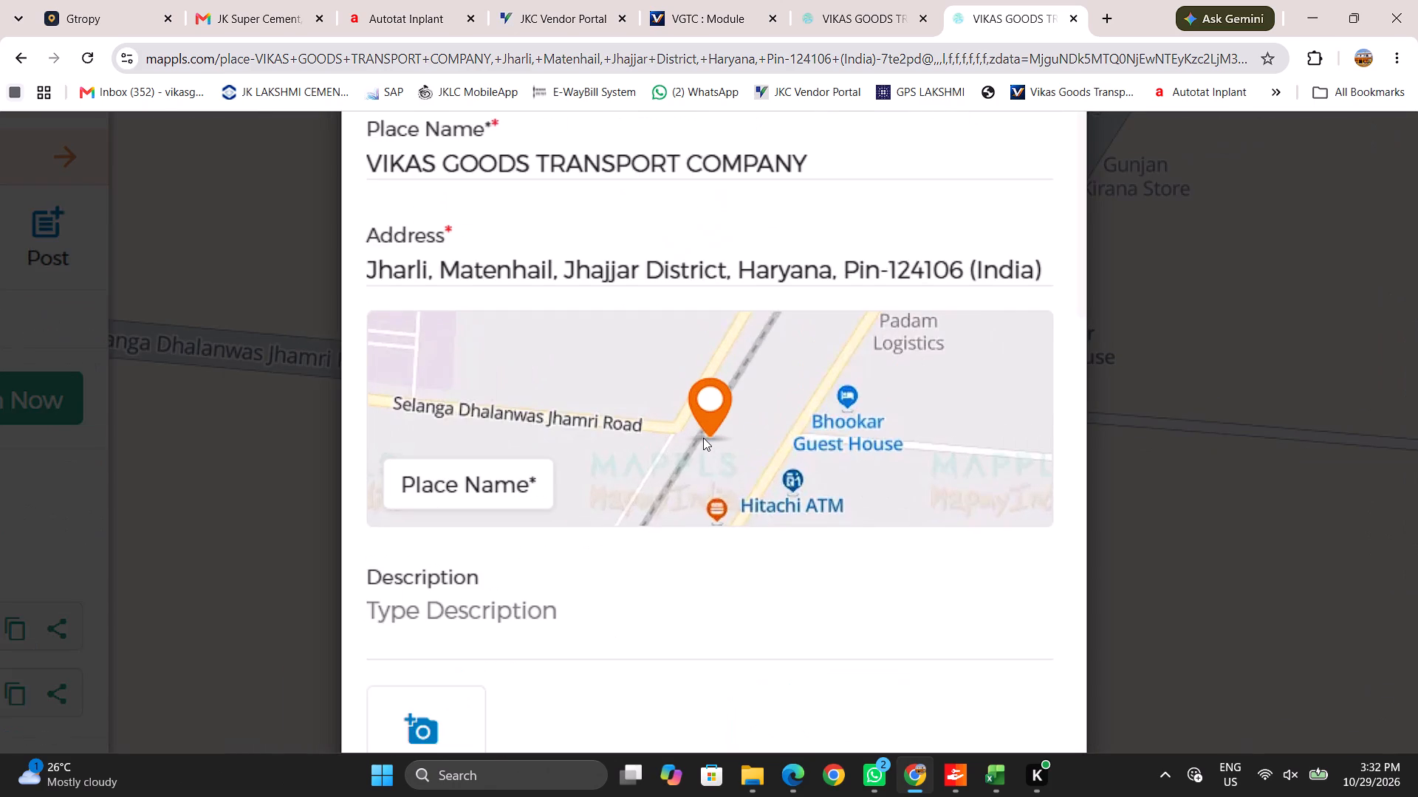
# Open marker placement for Vikas Goods Transport Company and move its location between the railway line and the MD 130 road at Jharli.
pyautogui.click(589, 452)
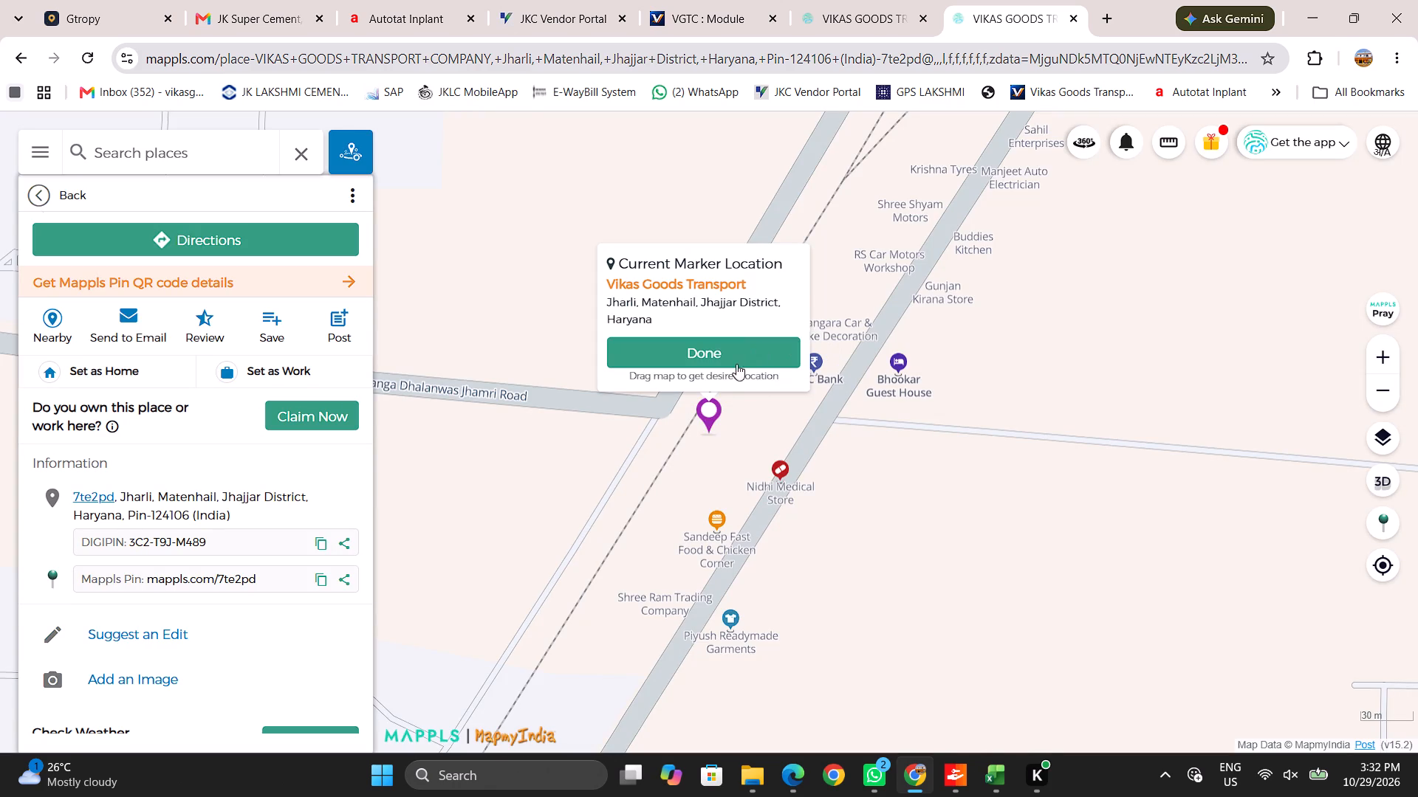
pyautogui.moveTo(737, 426); pyautogui.dragTo(730, 520)
pyautogui.moveTo(730, 520); pyautogui.dragTo(741, 438)
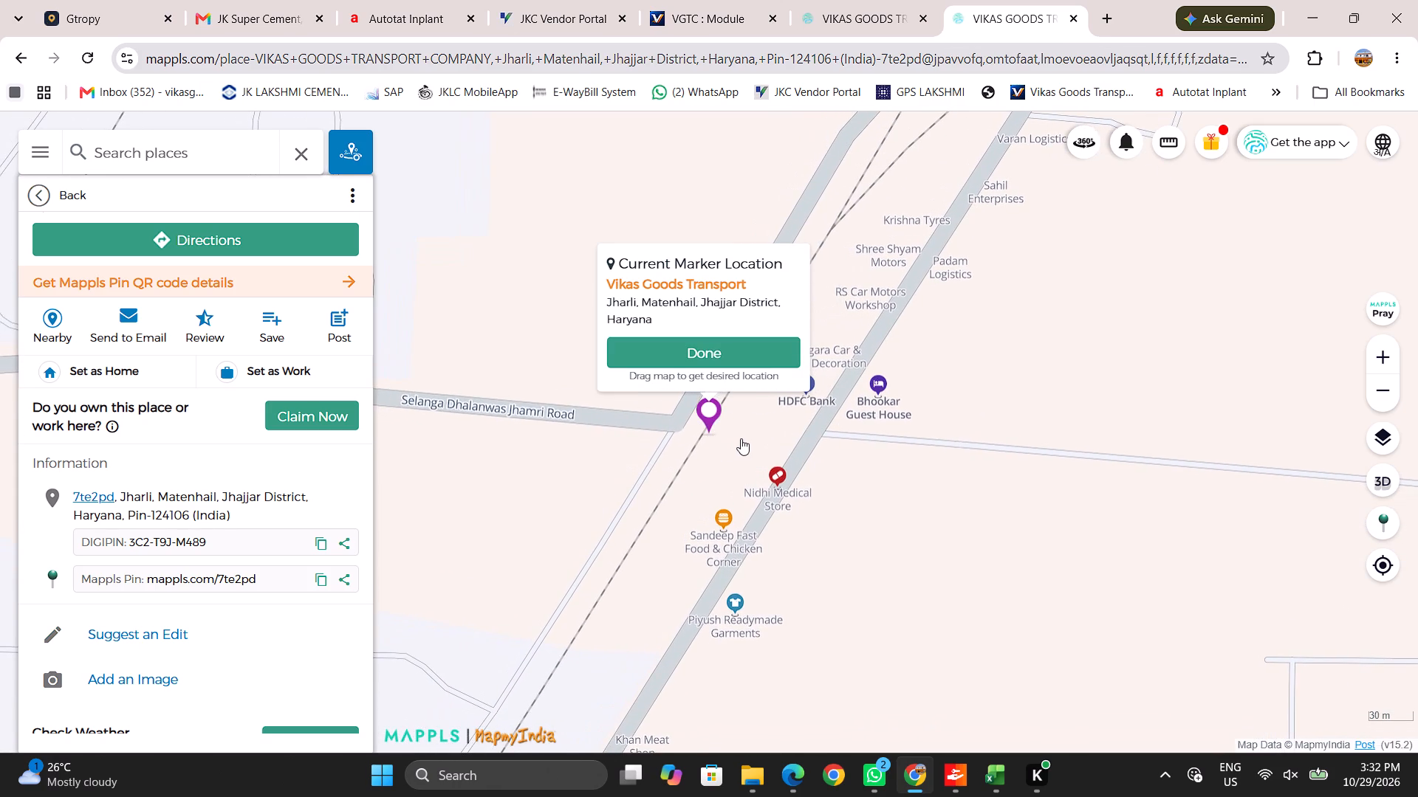
pyautogui.moveTo(741, 438); pyautogui.dragTo(731, 453)
pyautogui.tripleClick(731, 453)
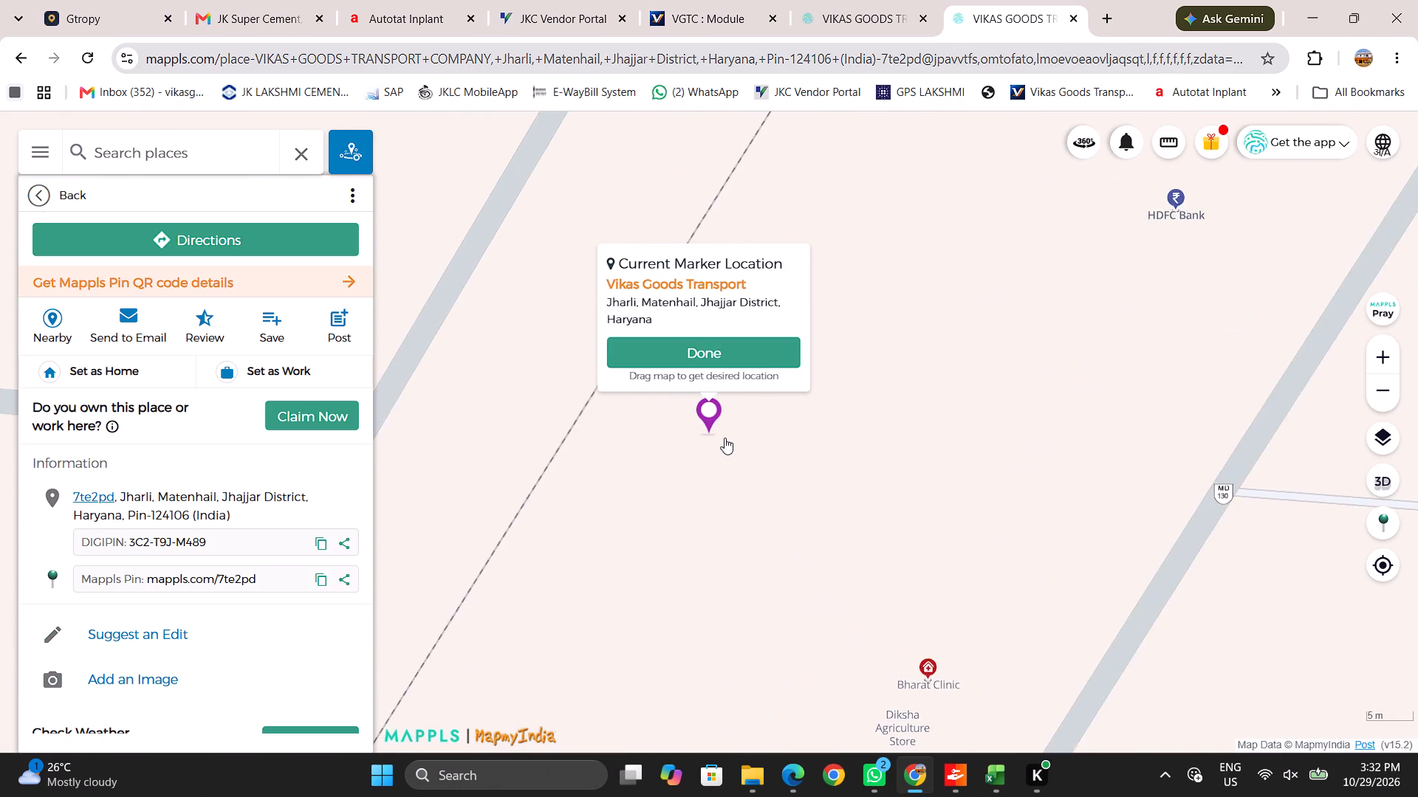
pyautogui.moveTo(763, 472); pyautogui.dragTo(830, 383)
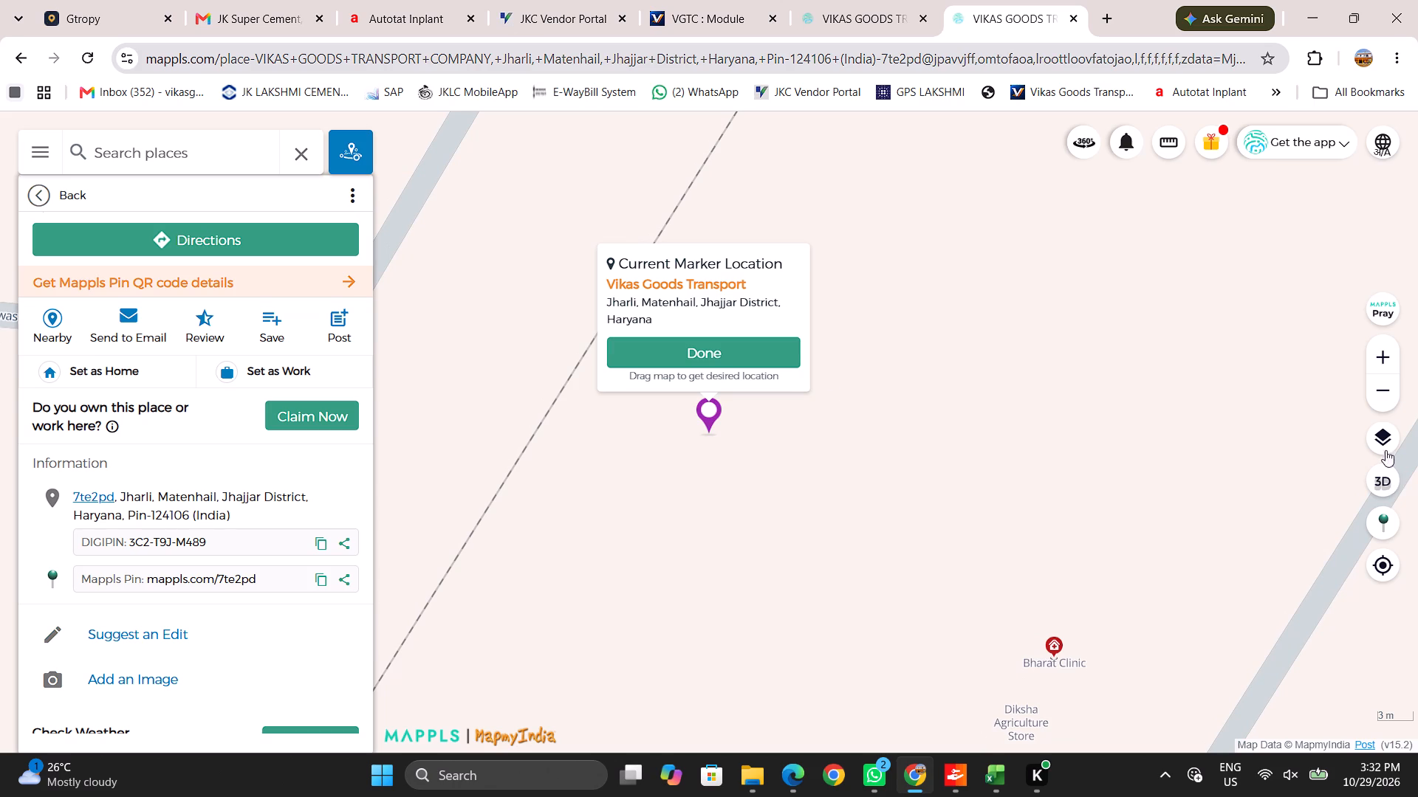
# Switch to the Hybrid Map style and fine-tune the marker's location on the open ground northwest of Bharat Clinic.
pyautogui.click(1375, 432)
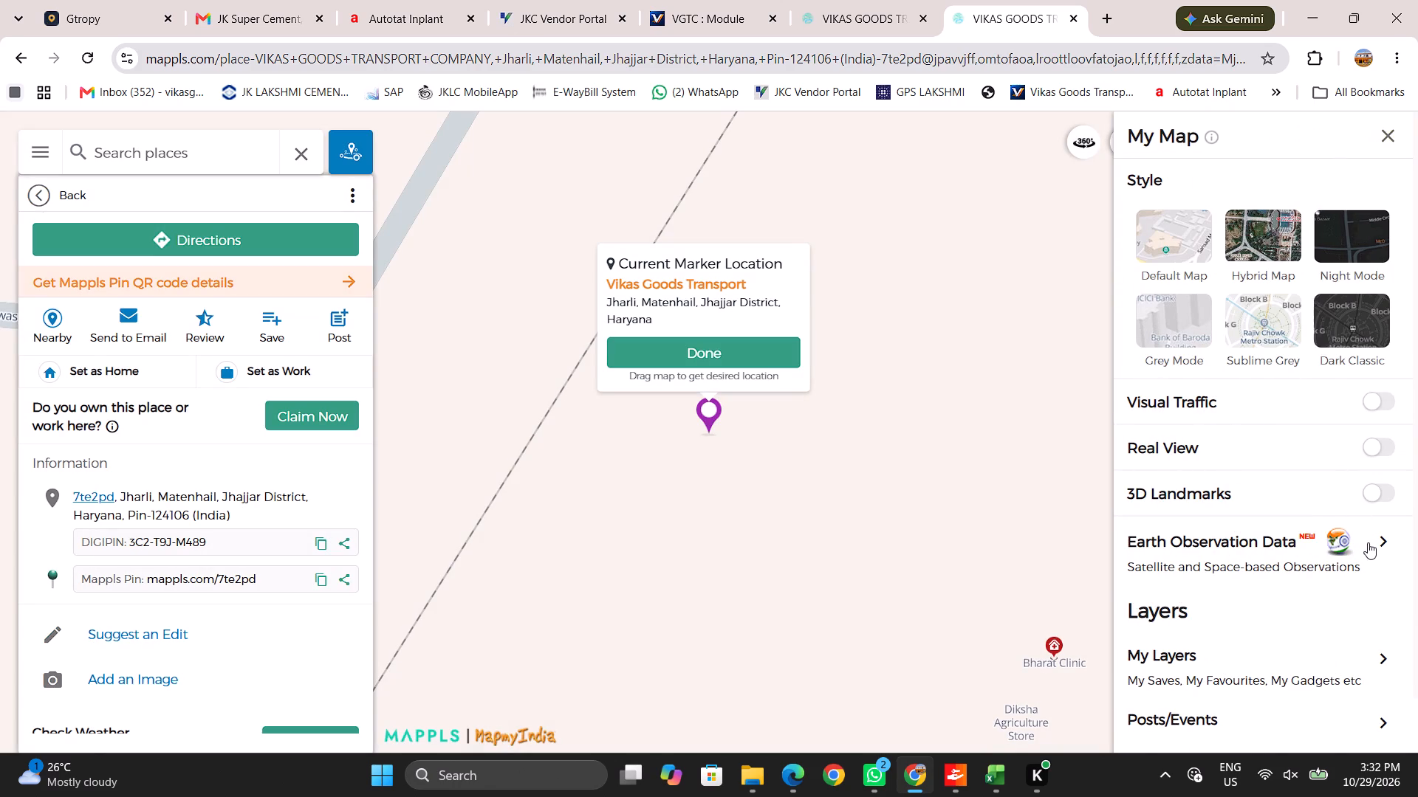
pyautogui.click(1274, 232)
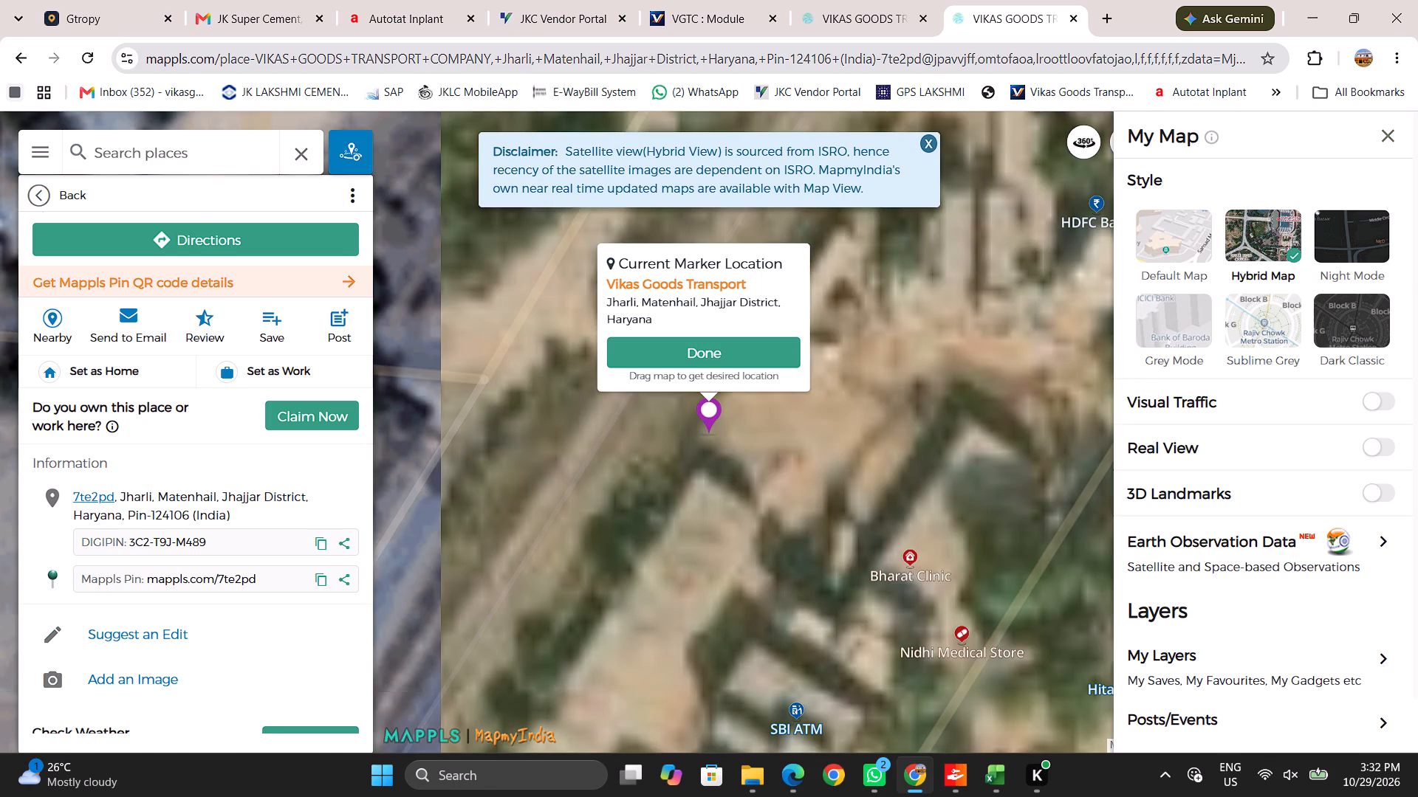
pyautogui.moveTo(907, 454); pyautogui.dragTo(842, 446)
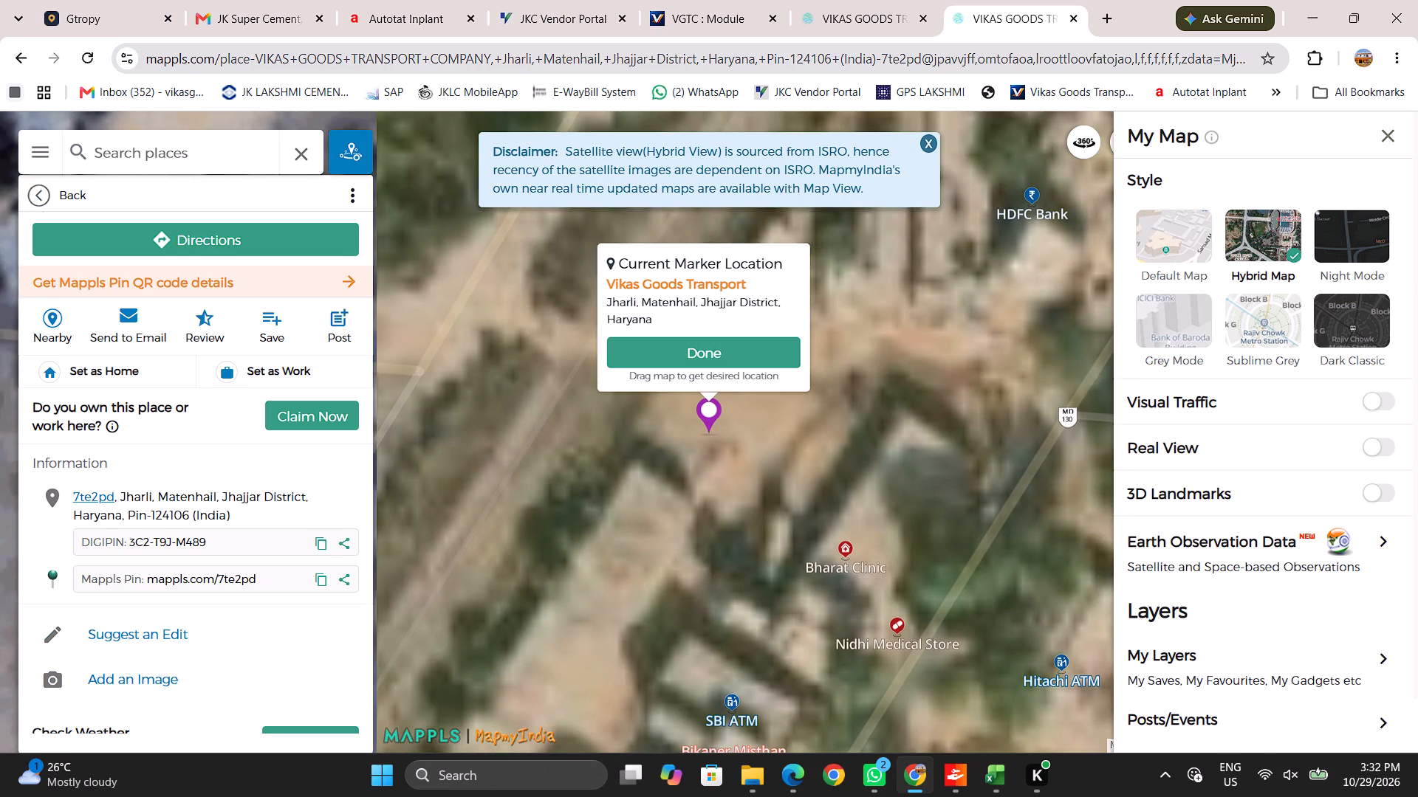
pyautogui.moveTo(842, 446); pyautogui.dragTo(864, 473)
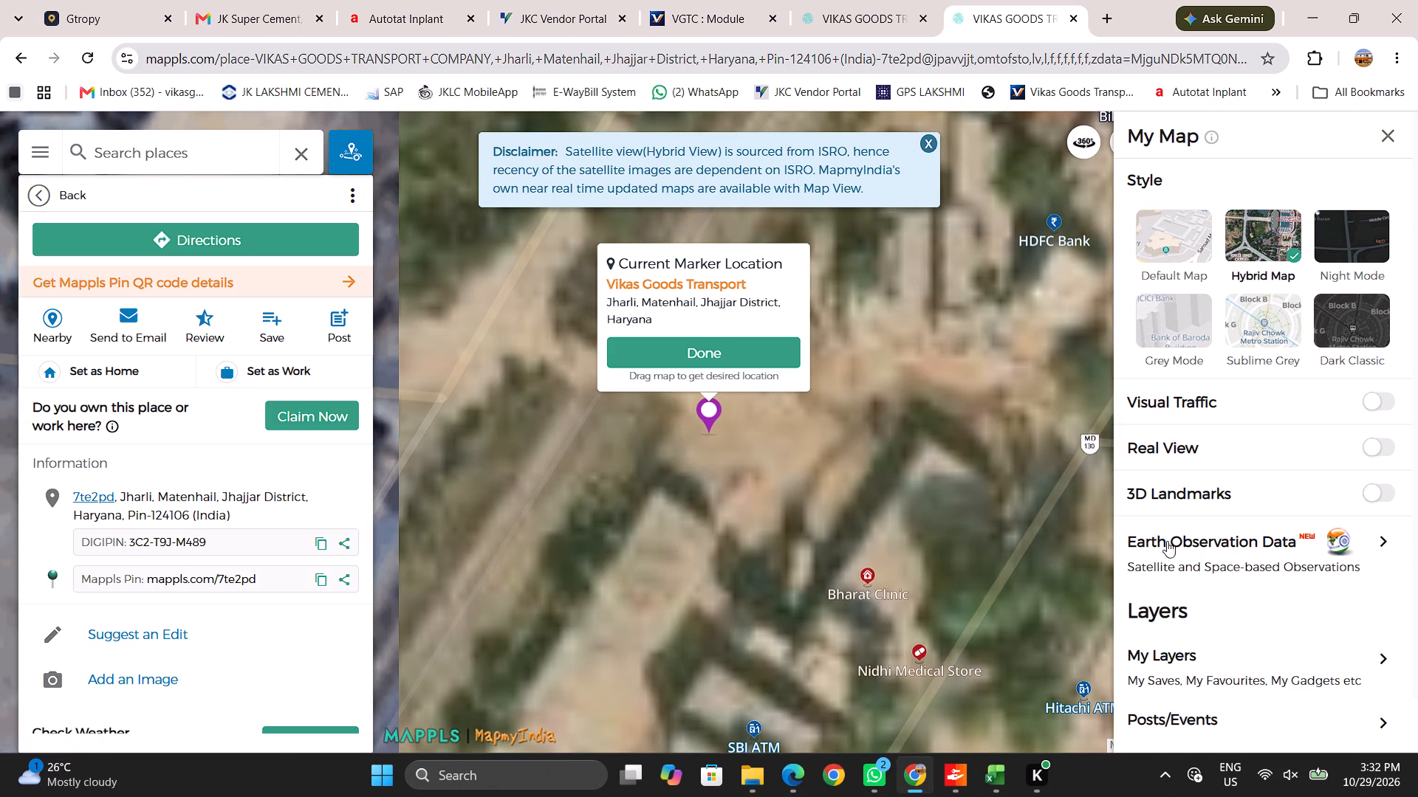
# Turn on 3D Landmarks for the map and close the map style settings.
pyautogui.click(1378, 496)
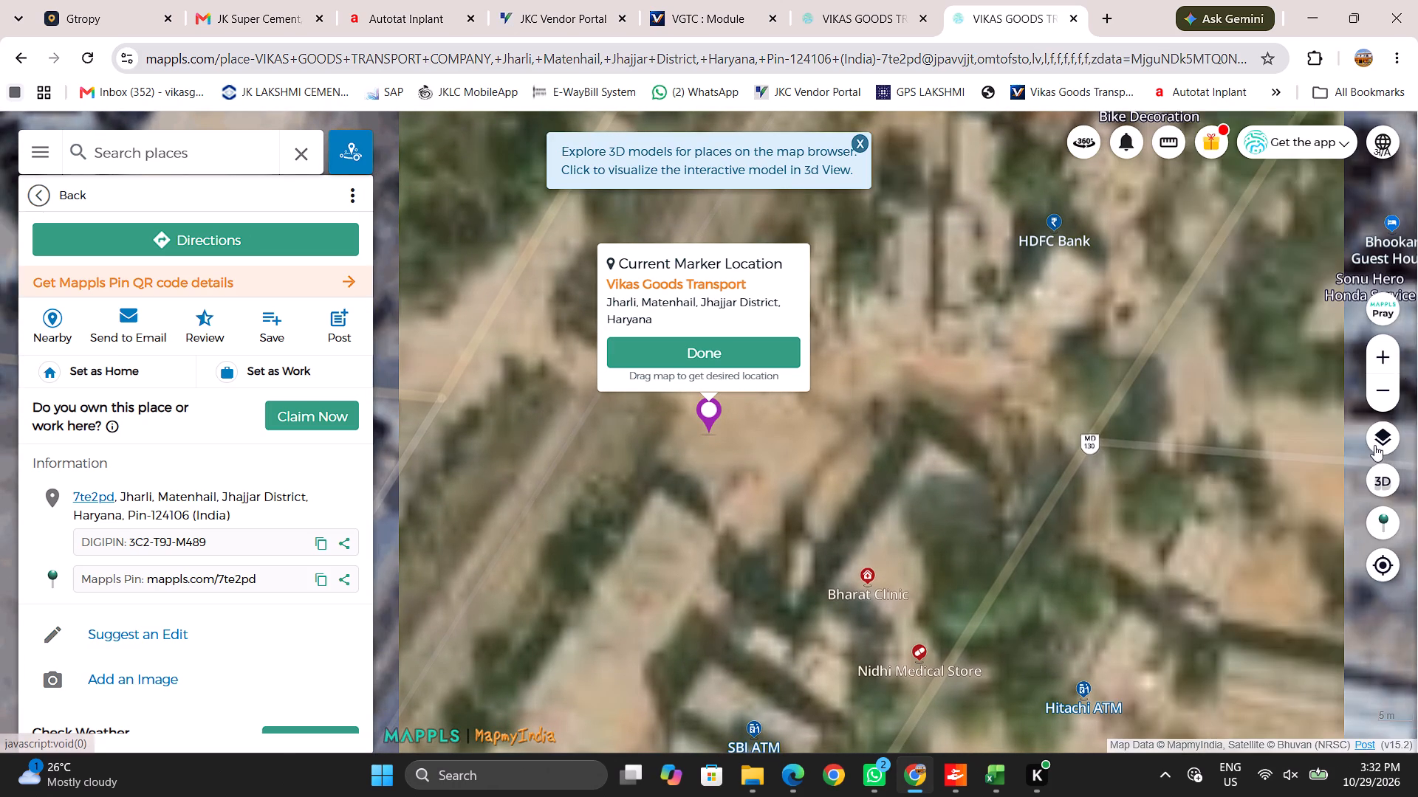
pyautogui.click(1388, 448)
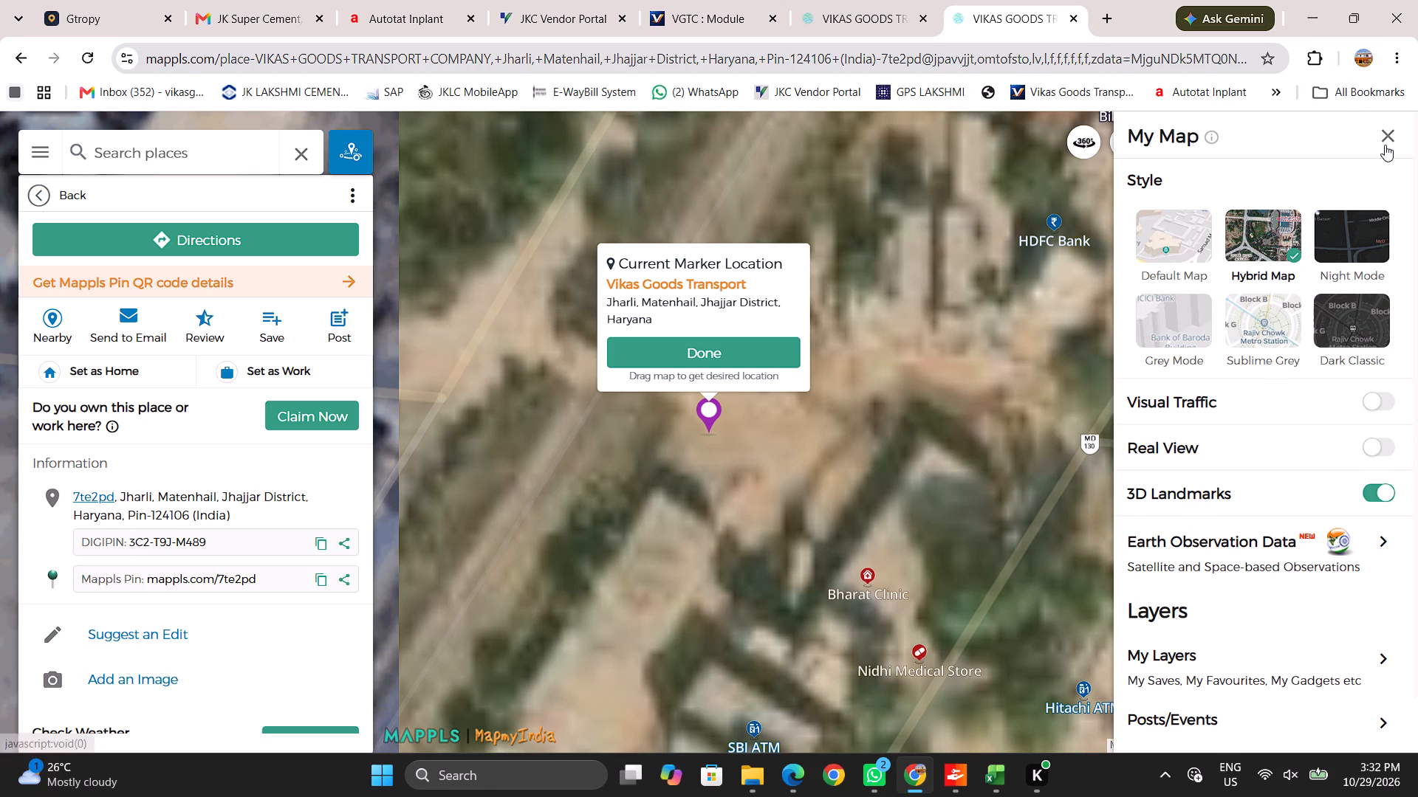
pyautogui.click(1385, 145)
# Accept the new marker location, recheck its placement once more, and submit the suggested edit.
pyautogui.click(750, 351)
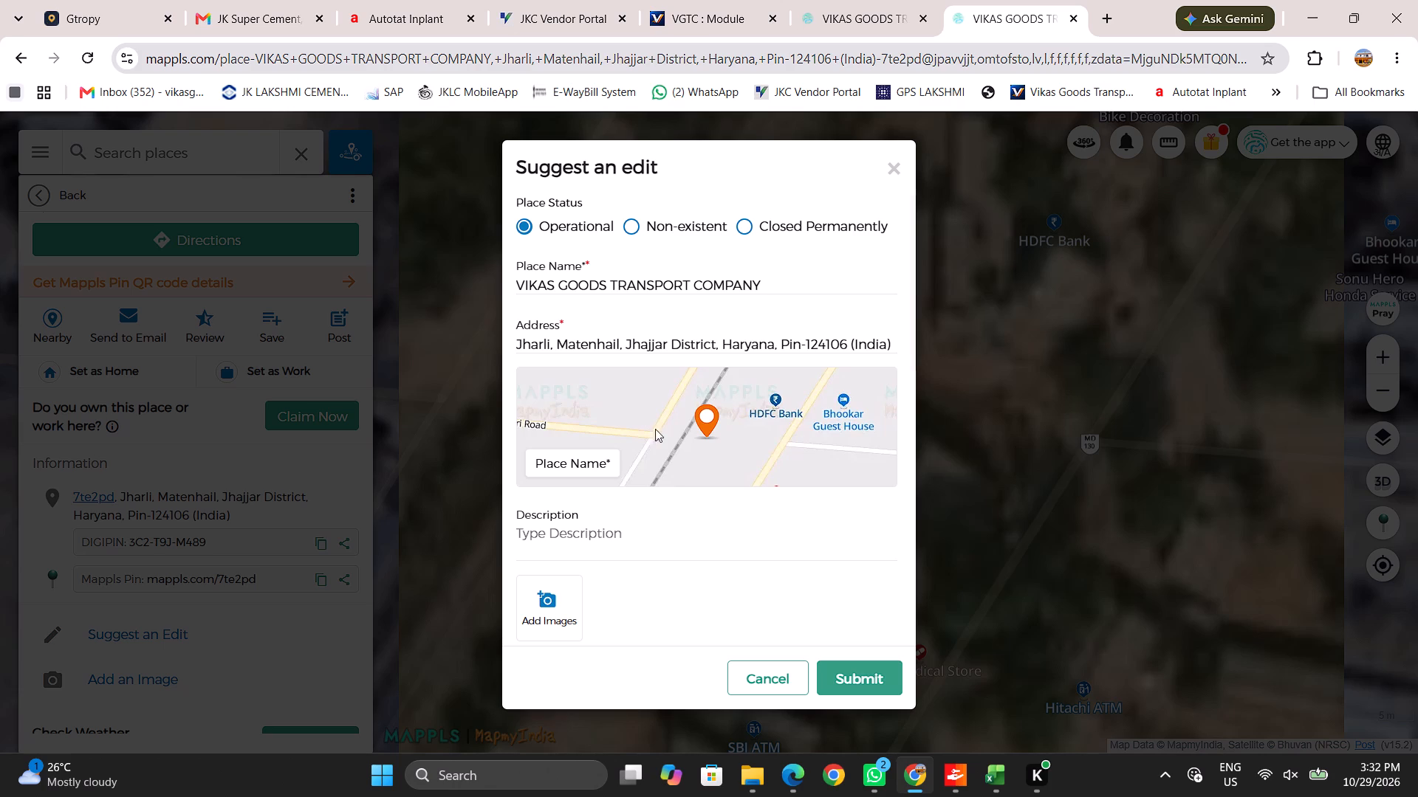
pyautogui.click(606, 469)
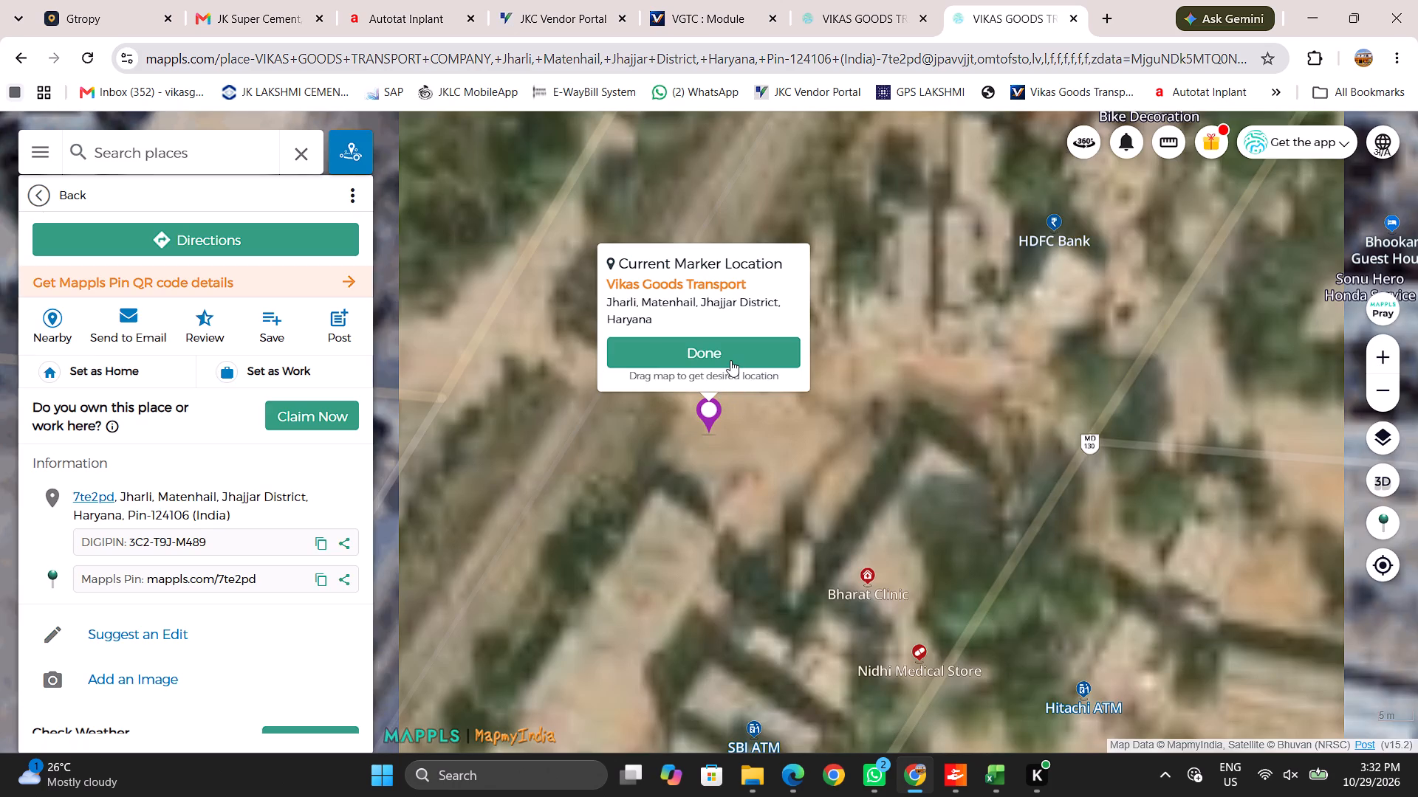
pyautogui.click(730, 360)
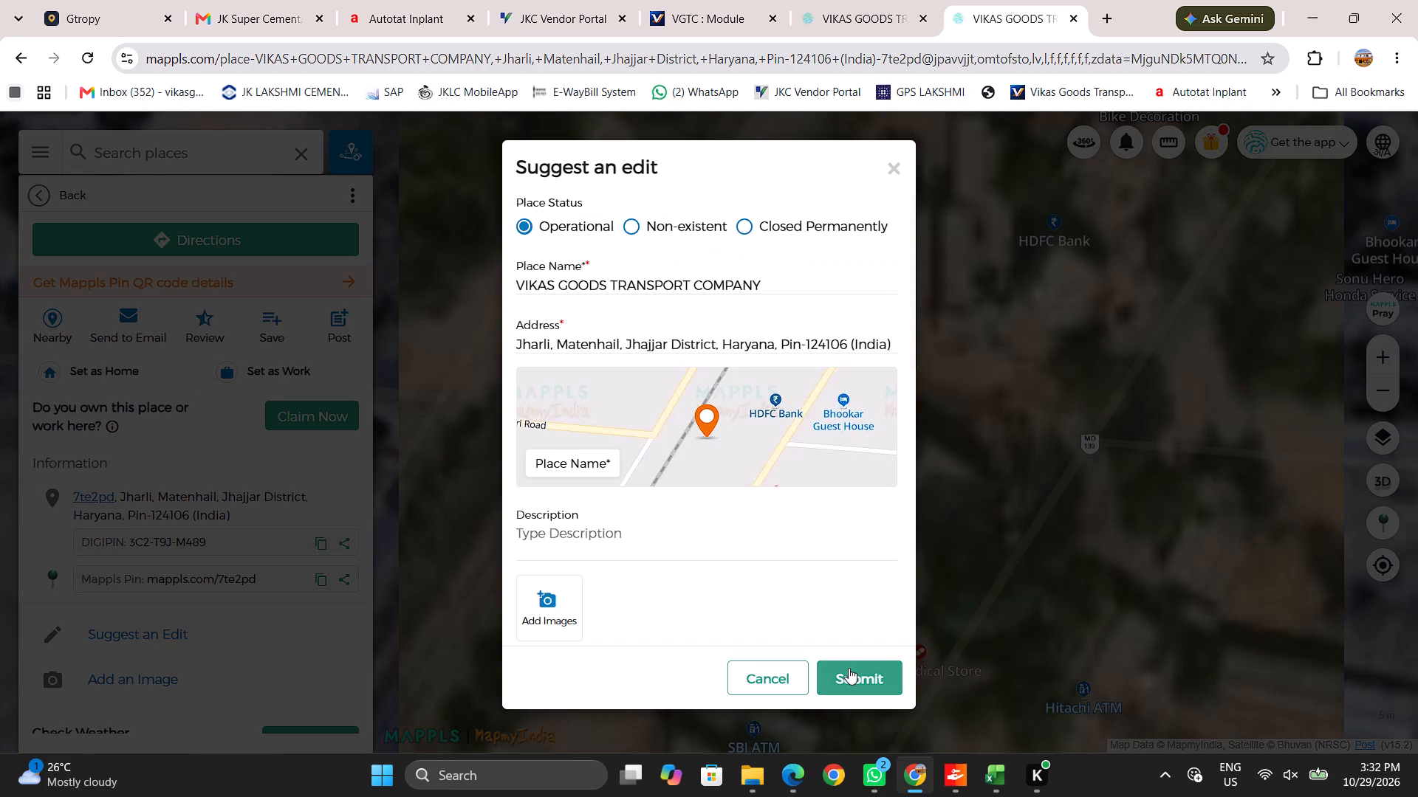
pyautogui.click(849, 668)
pyautogui.click(651, 480)
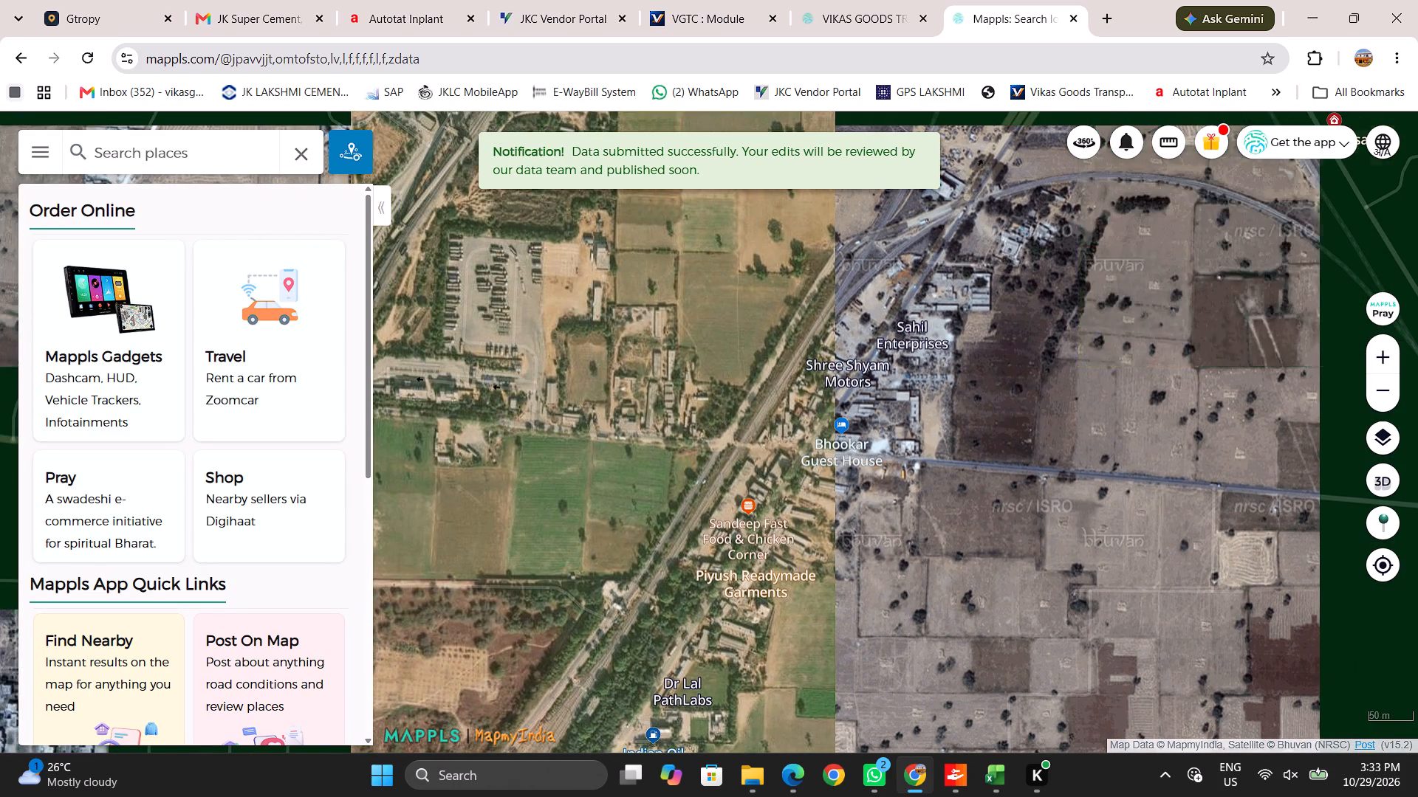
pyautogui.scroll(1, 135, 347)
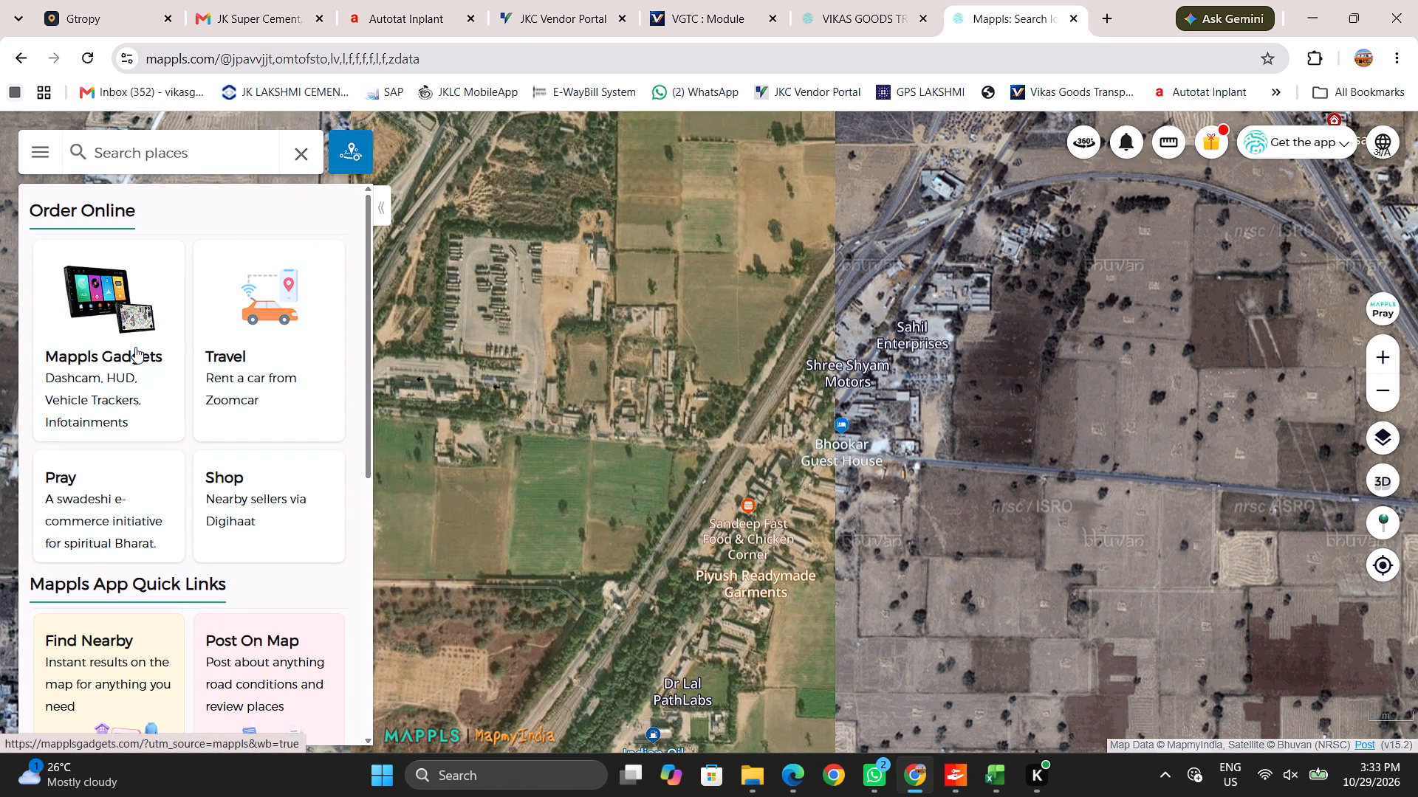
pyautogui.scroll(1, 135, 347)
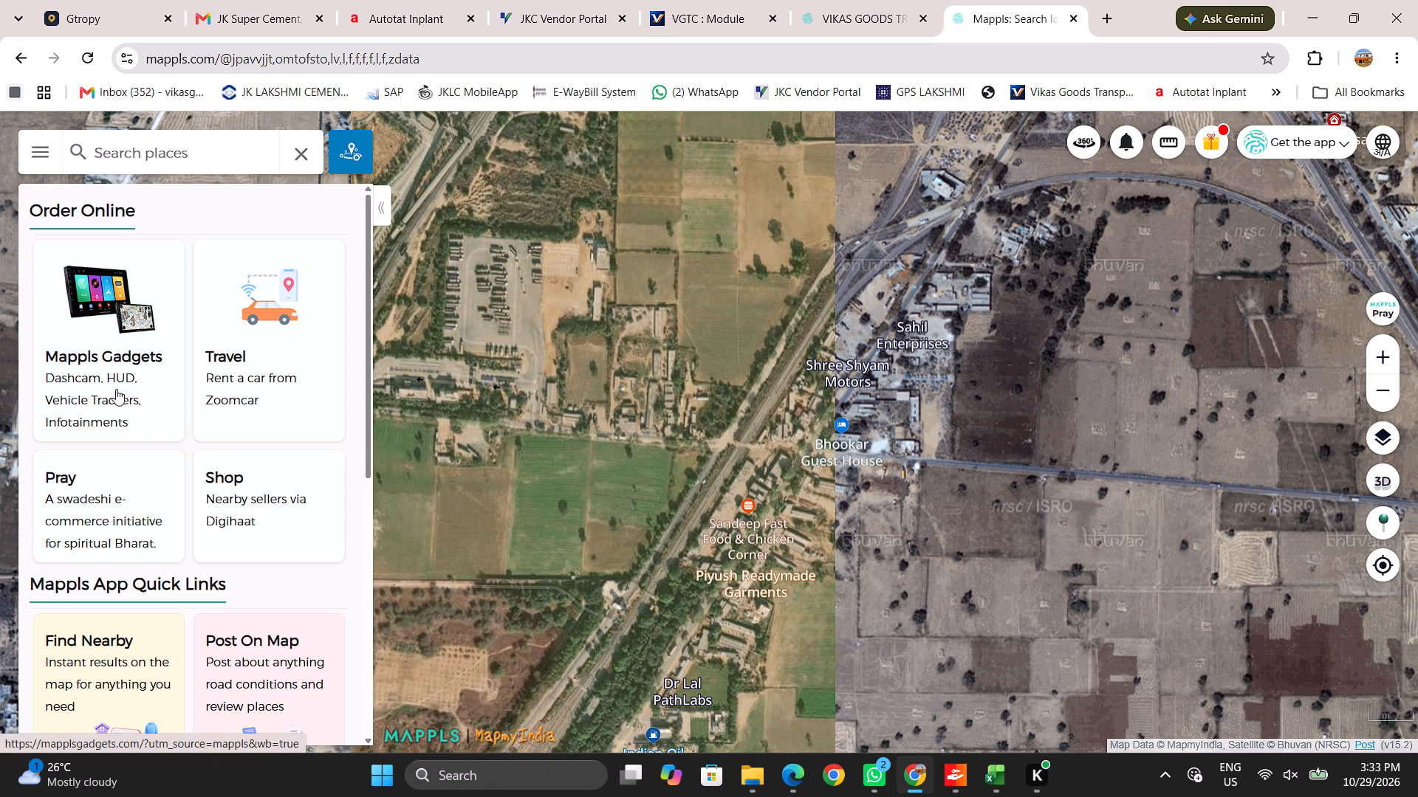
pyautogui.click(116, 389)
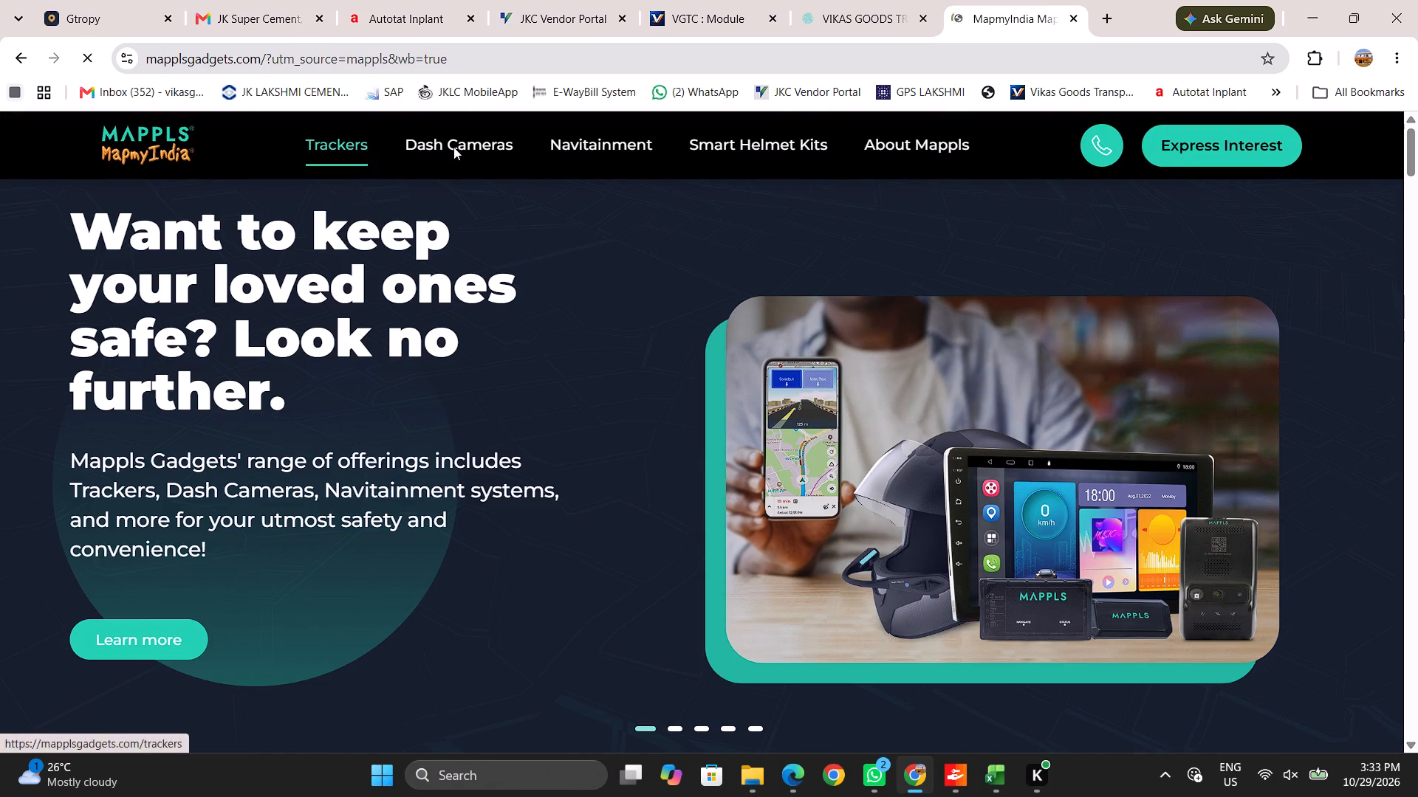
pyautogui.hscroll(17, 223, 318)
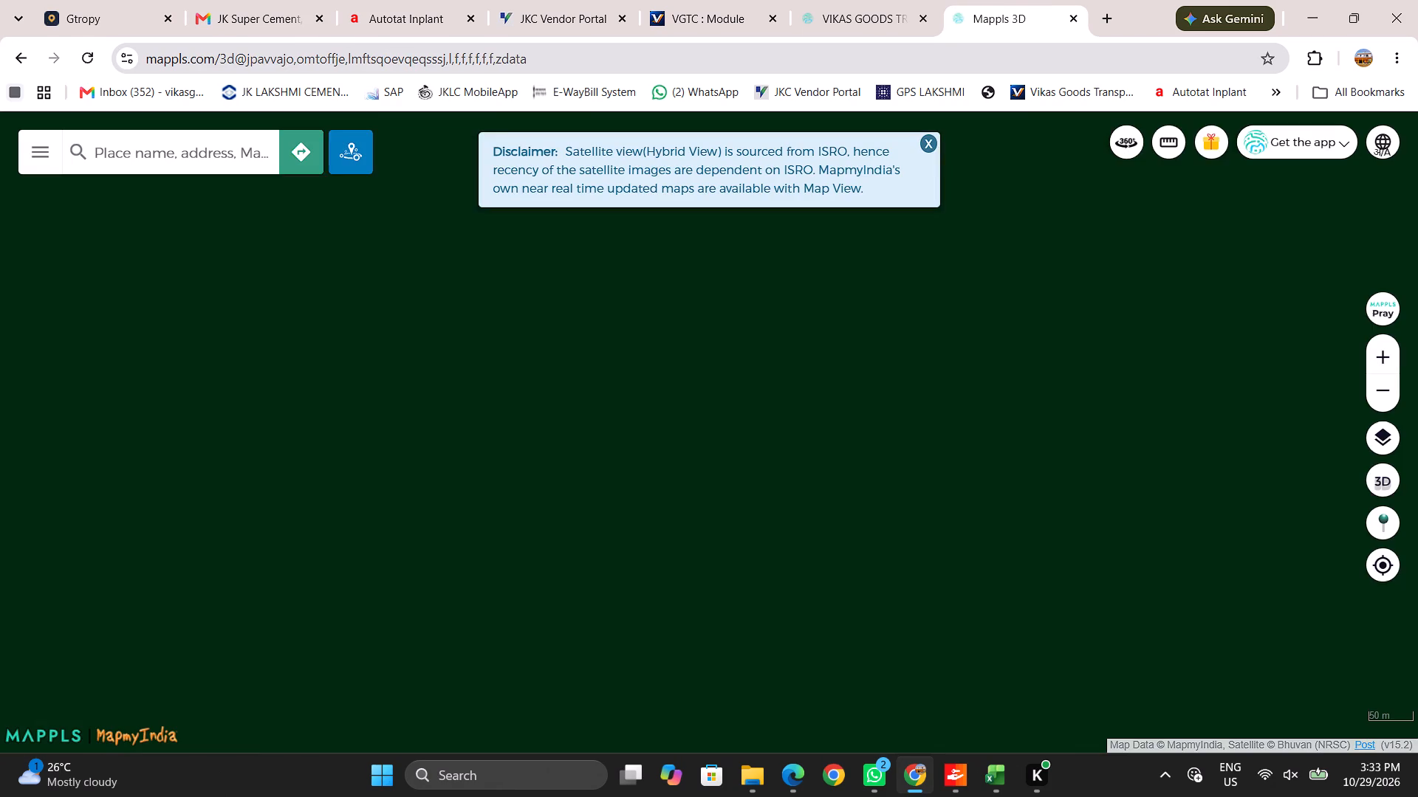
# Start truck directions with Jharli, Kanina, Mahendragarh District, Haryana as the start location.
pyautogui.click(302, 151)
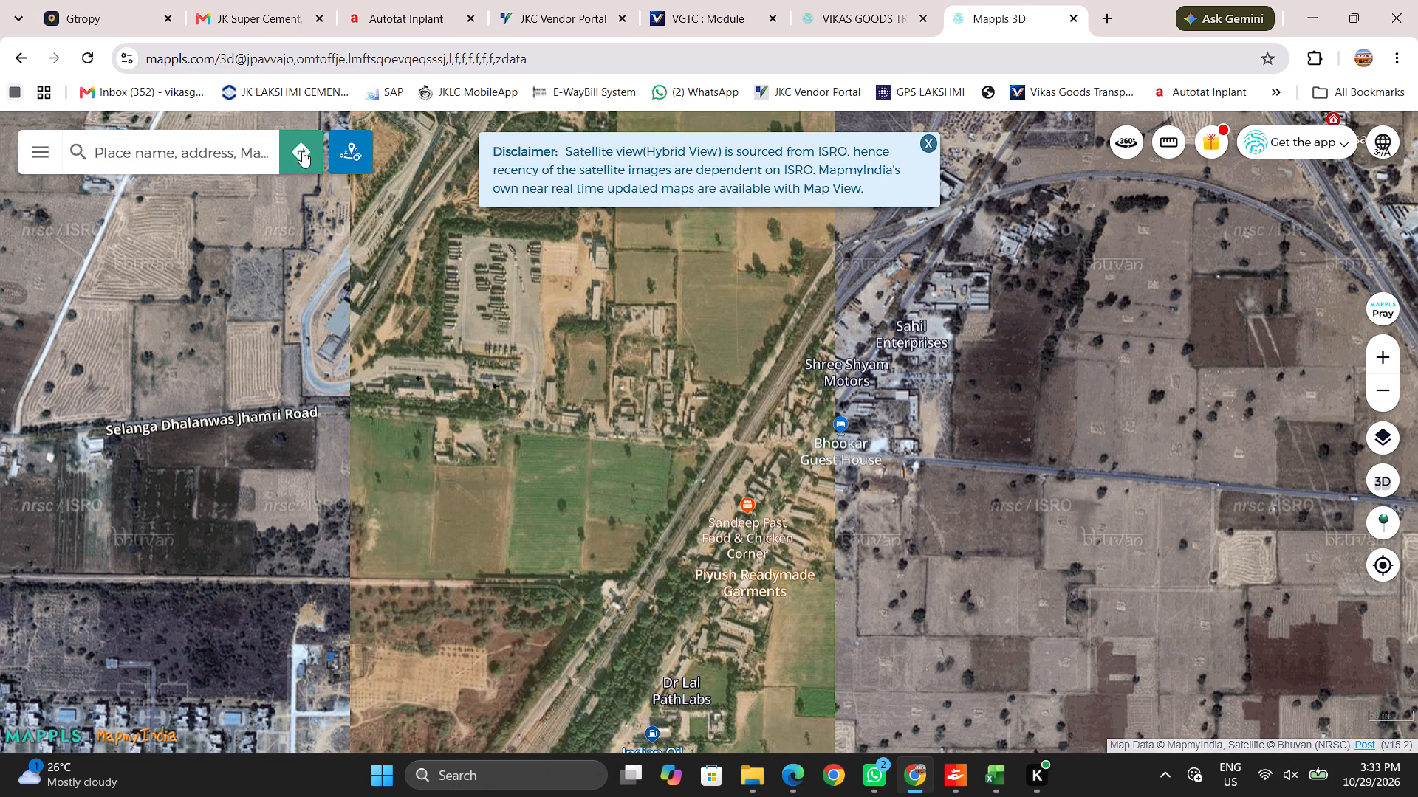
pyautogui.click(204, 184)
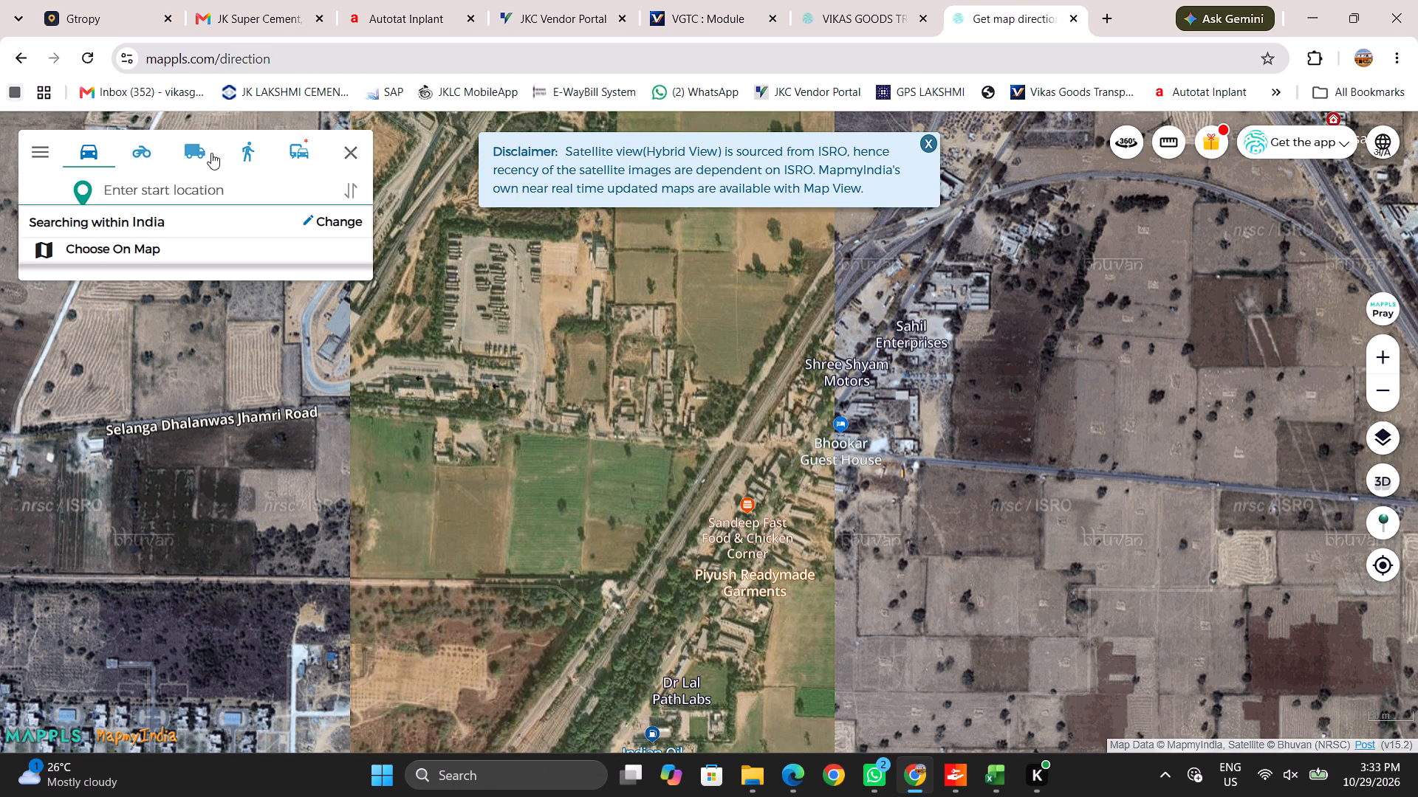
pyautogui.click(192, 142)
pyautogui.click(198, 193)
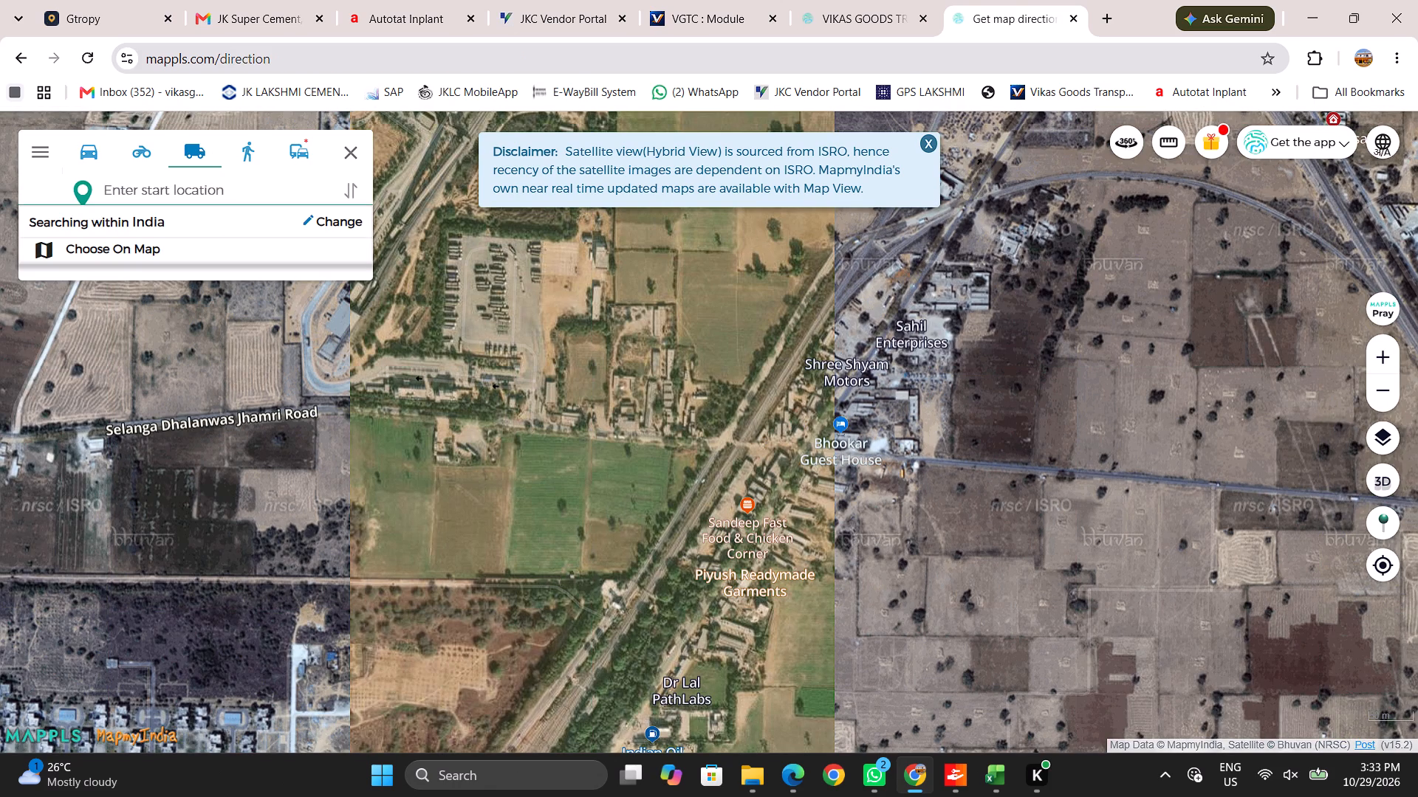
pyautogui.write('JHARLI')
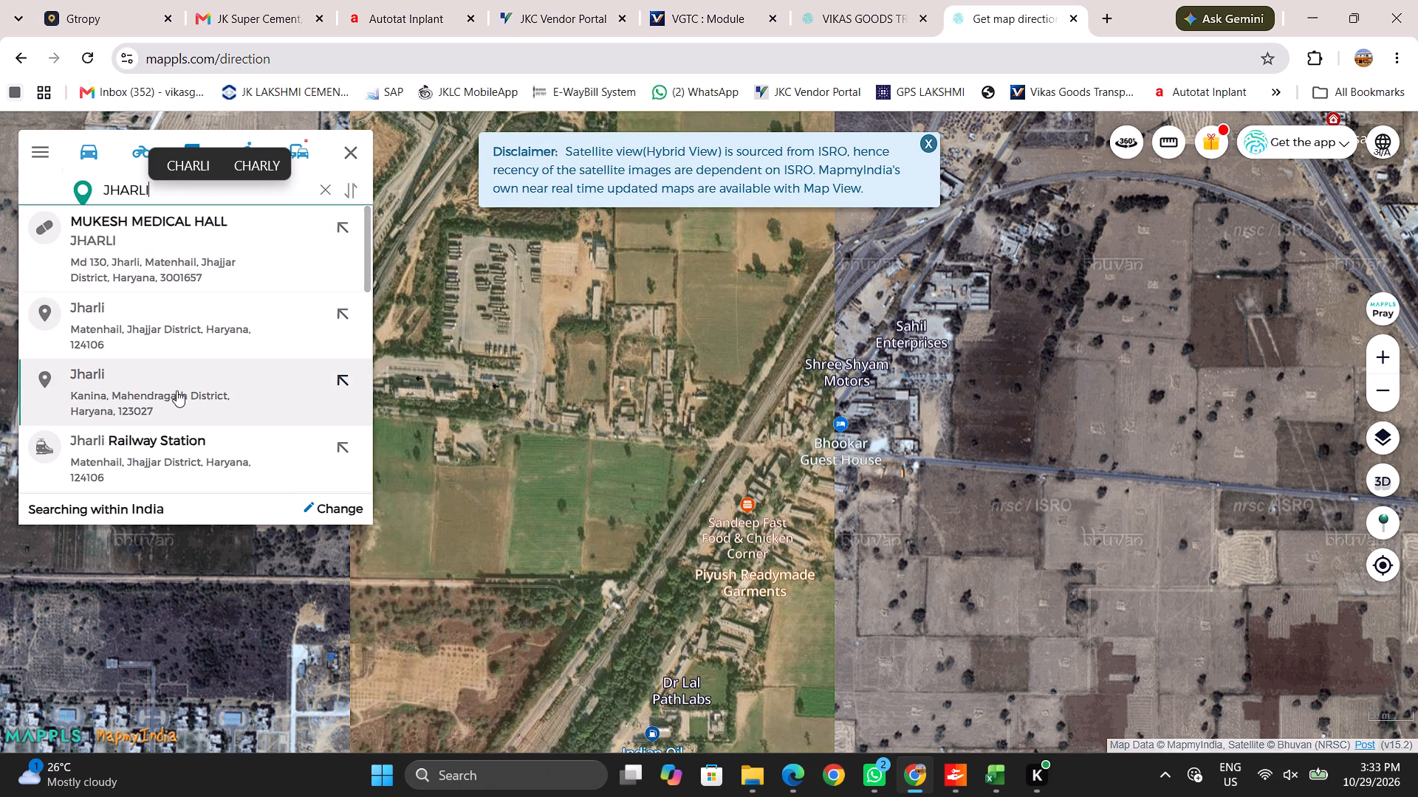
pyautogui.click(177, 390)
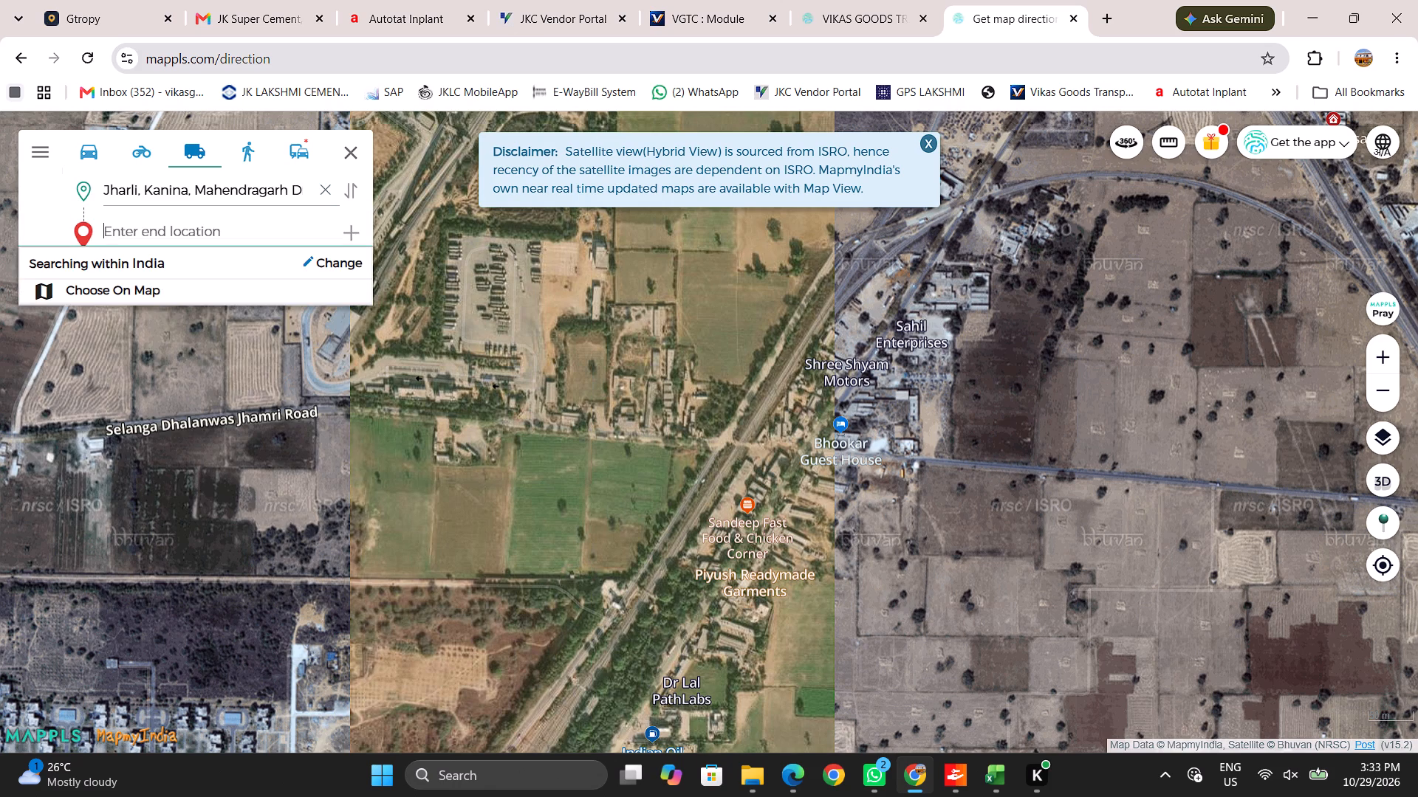
# Search for NERCHWOK HIA as the end location and choose Prem G Sweet Nerchowk, Baddi, Himachal Pradesh.
pyautogui.click(206, 227)
pyautogui.write('NERW')
pyautogui.press('BackSpace')
pyautogui.write('CHWOK')
pyautogui.press('space')
pyautogui.write('HIA')
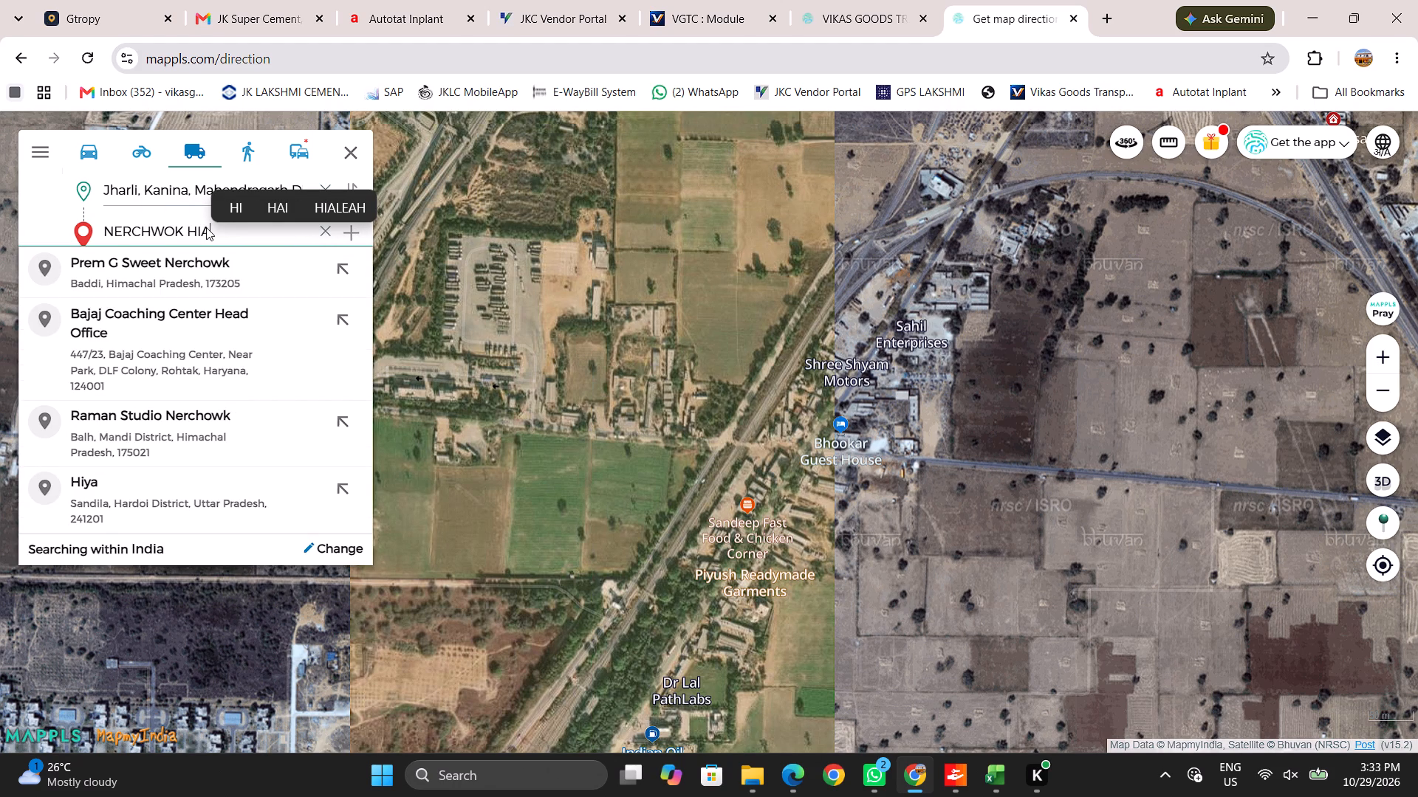
pyautogui.click(192, 271)
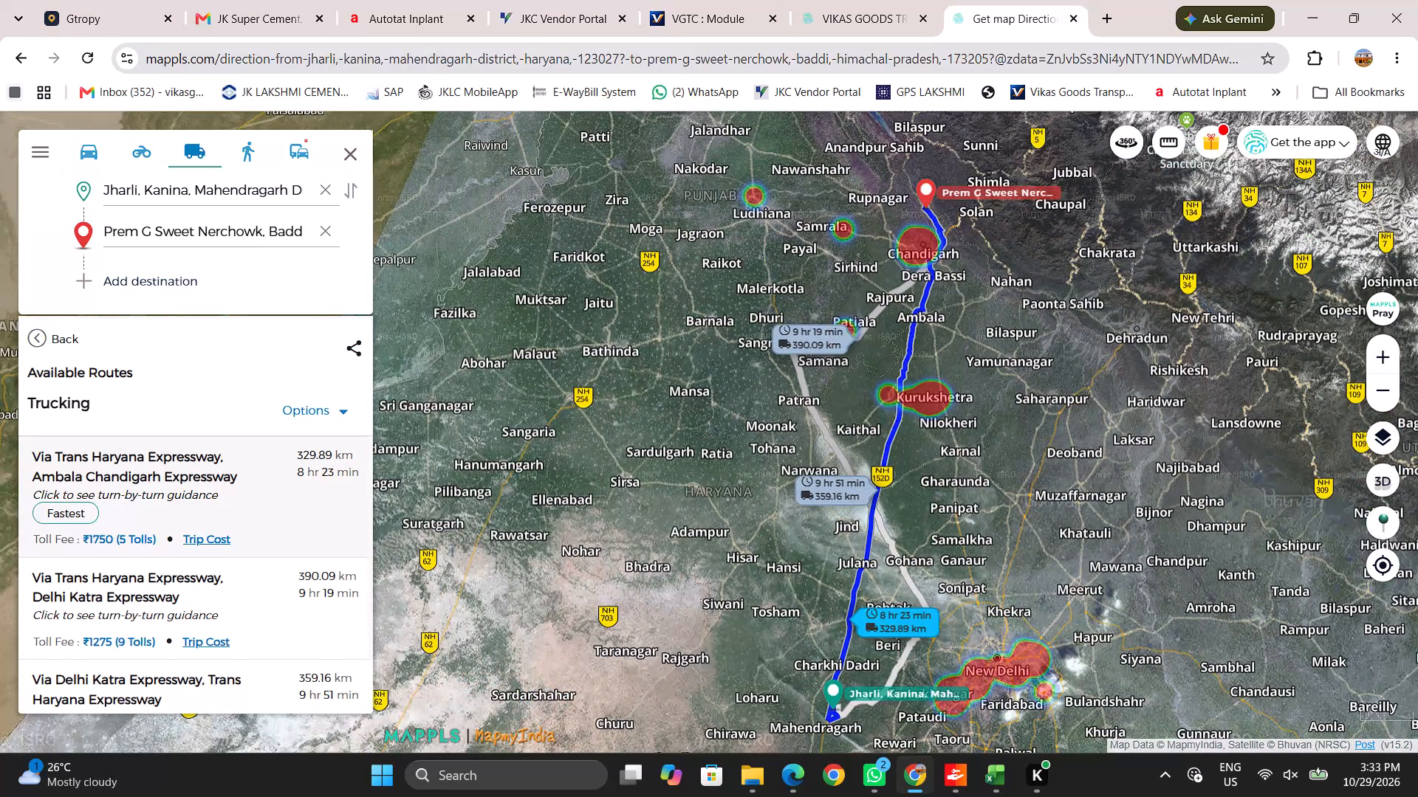
# View the trucking route in 3D and return to the 2D map.
pyautogui.click(1386, 483)
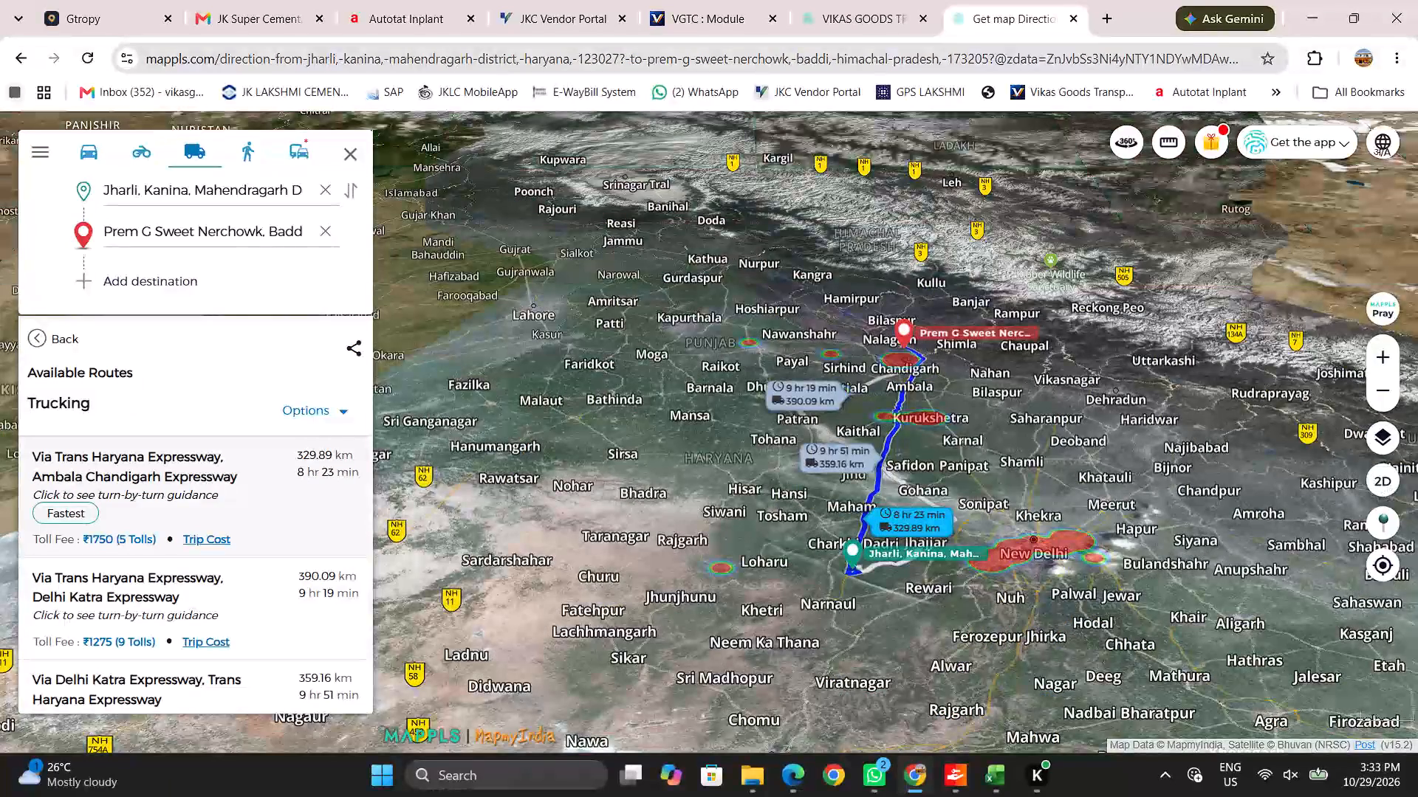
pyautogui.click(1380, 491)
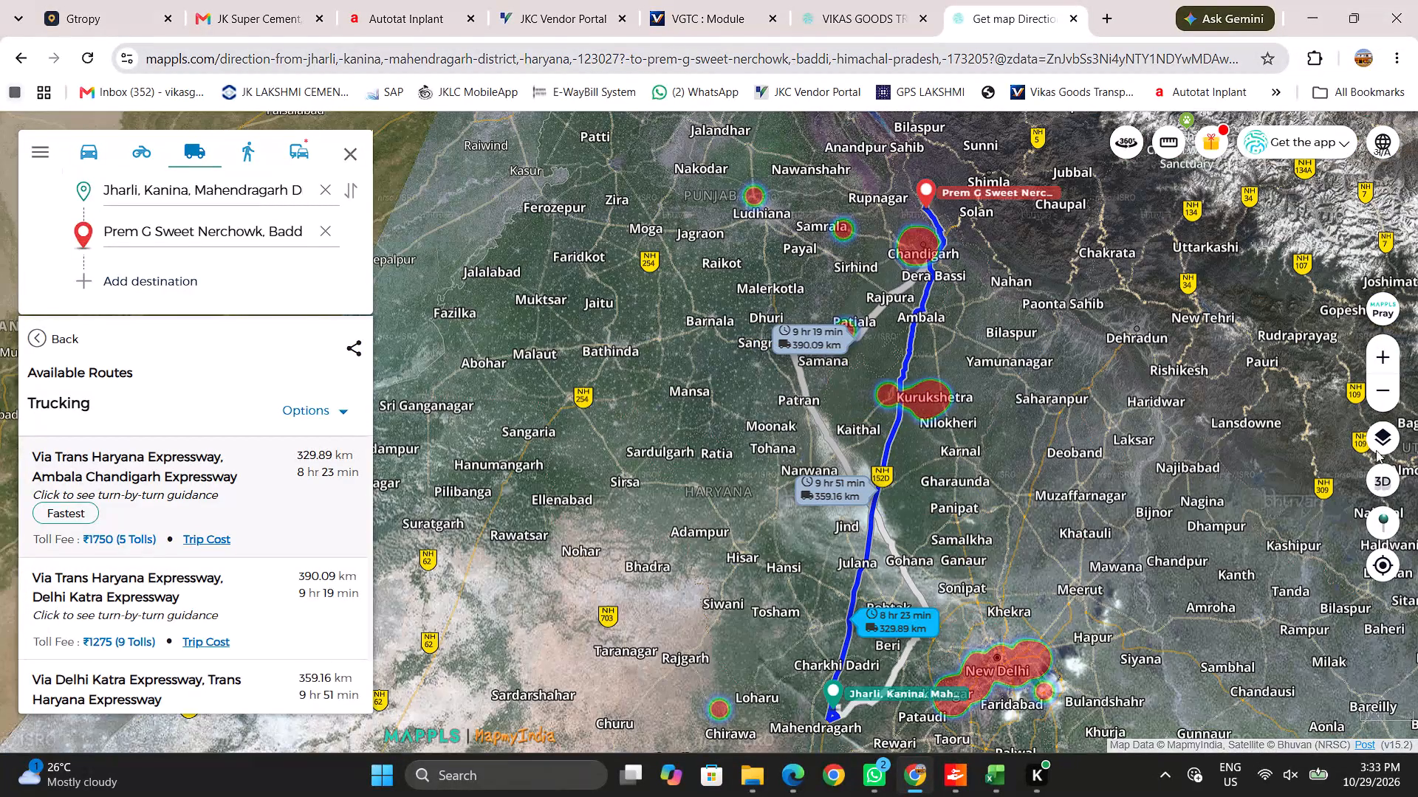
# Change the route map's style to Default Map and close the map style settings.
pyautogui.click(1376, 436)
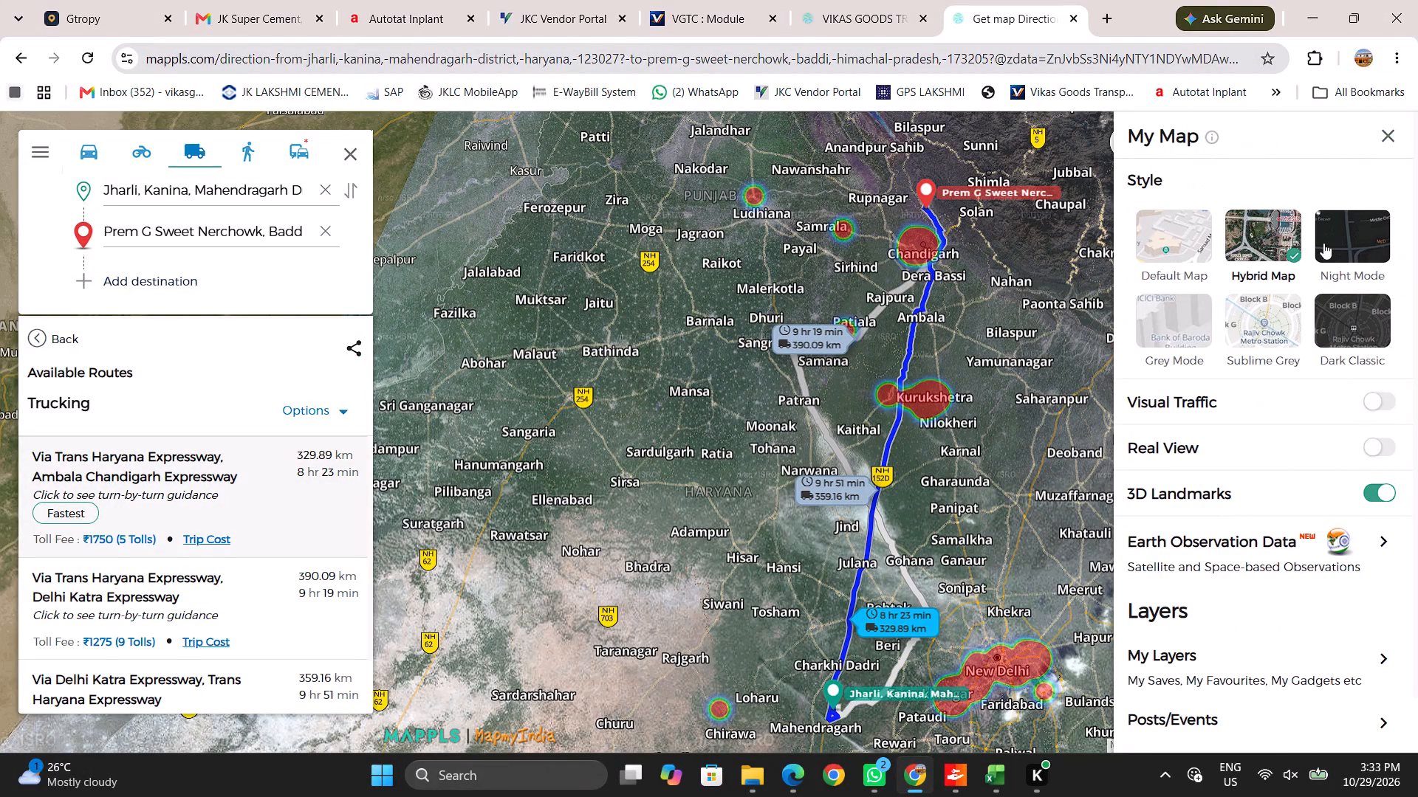
pyautogui.click(1194, 245)
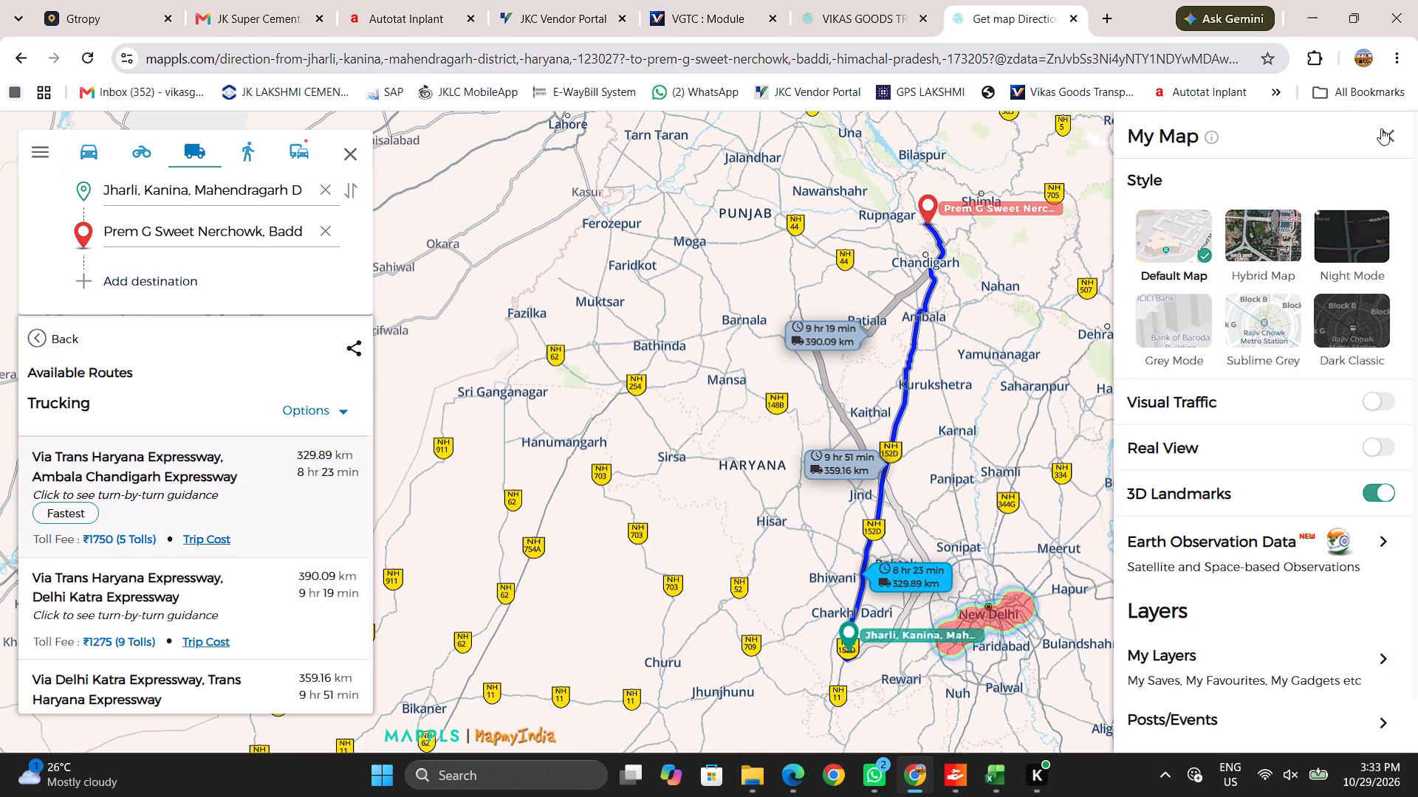
pyautogui.click(1383, 132)
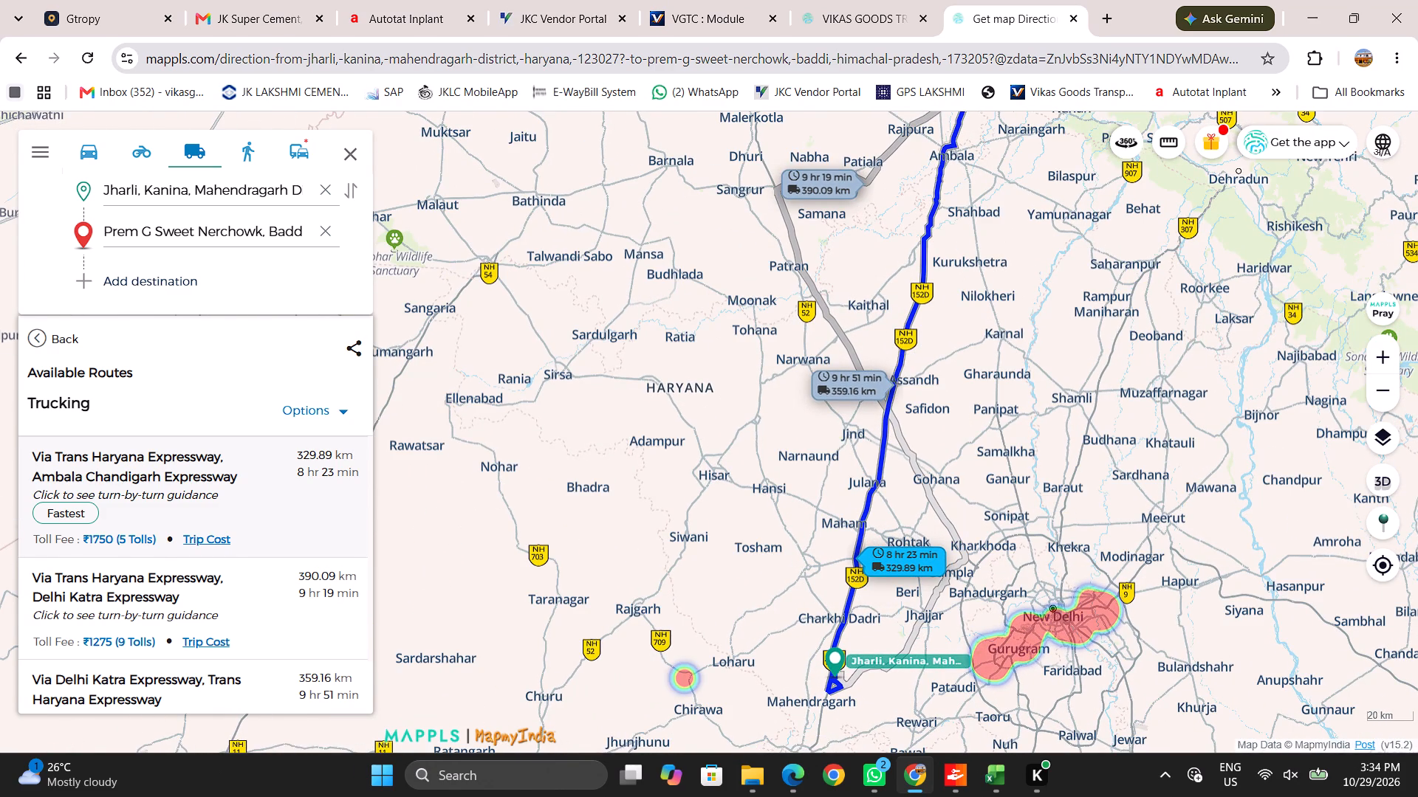
# Examine the trucking route from Jharli to Baddi along its length on the map.
pyautogui.moveTo(933, 376); pyautogui.dragTo(901, 351)
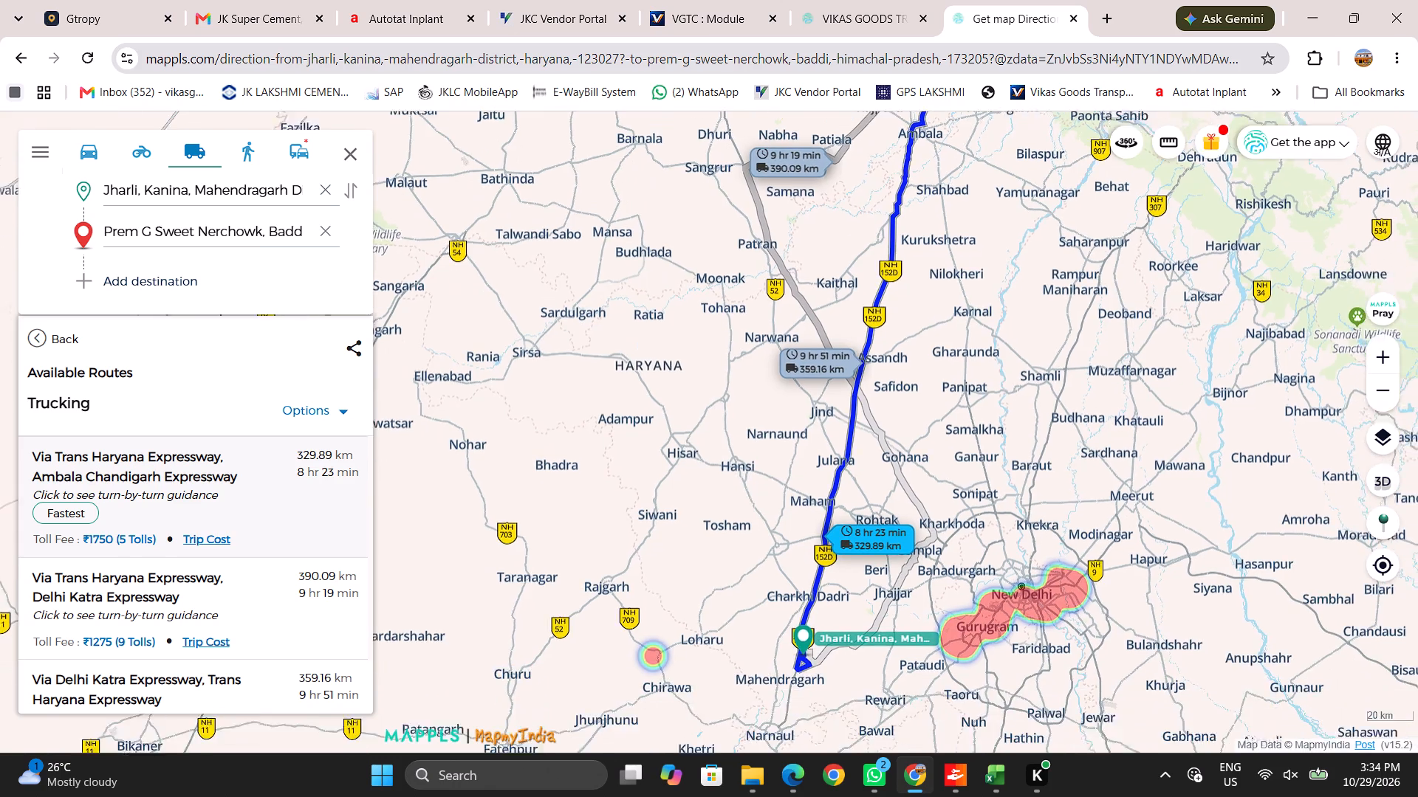
pyautogui.moveTo(901, 351); pyautogui.dragTo(887, 322)
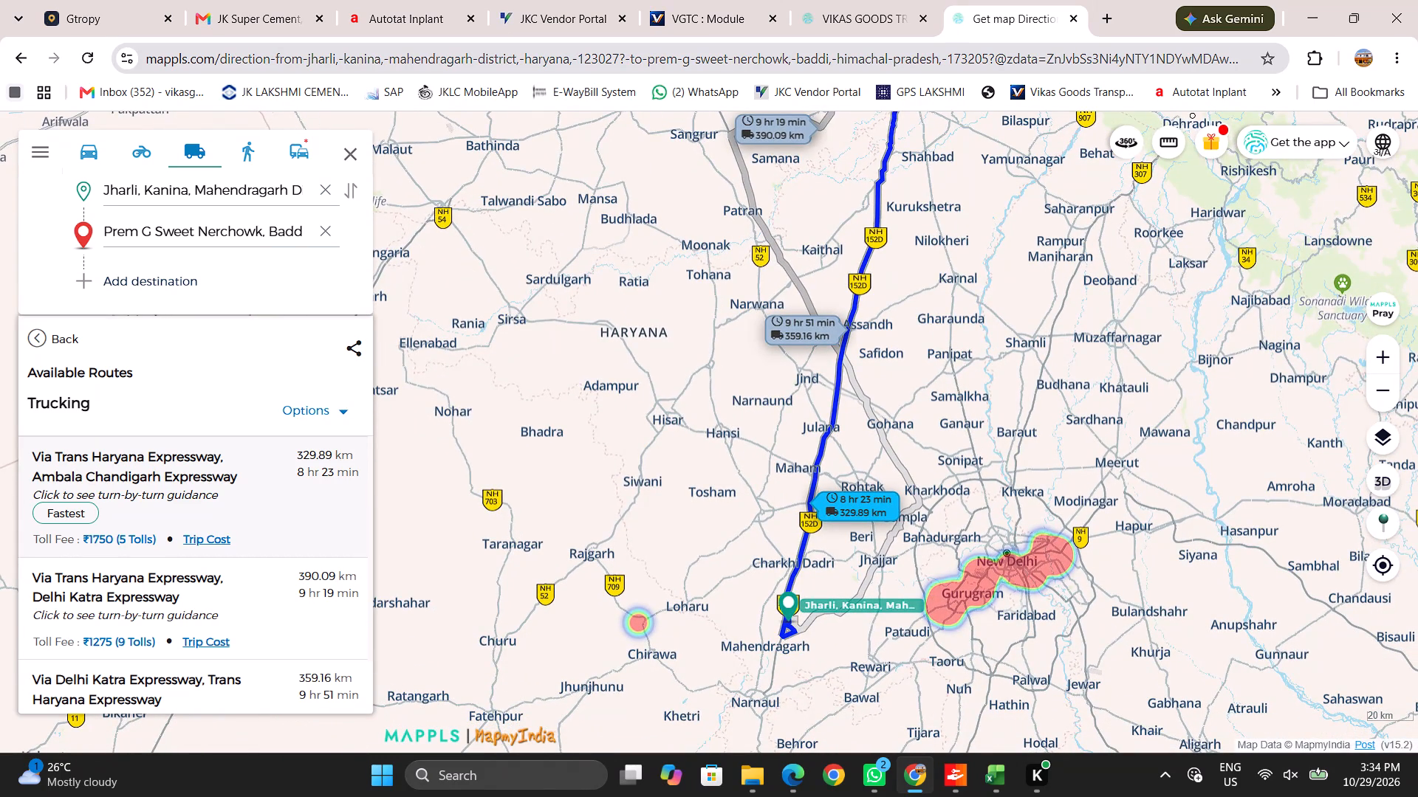
pyautogui.moveTo(887, 322); pyautogui.dragTo(742, 568)
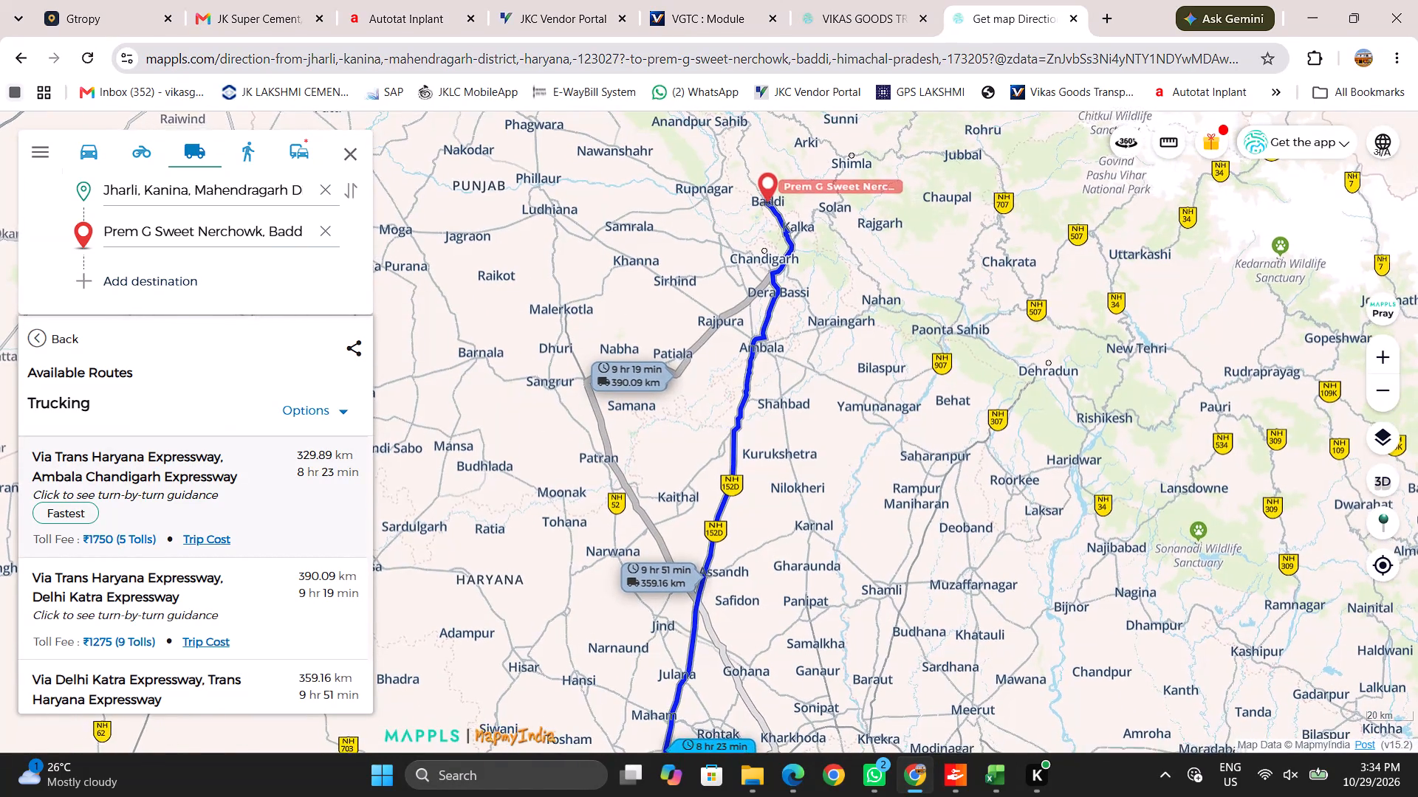
pyautogui.moveTo(742, 568); pyautogui.dragTo(735, 492)
pyautogui.moveTo(739, 440); pyautogui.dragTo(745, 424)
pyautogui.moveTo(784, 502); pyautogui.dragTo(801, 393)
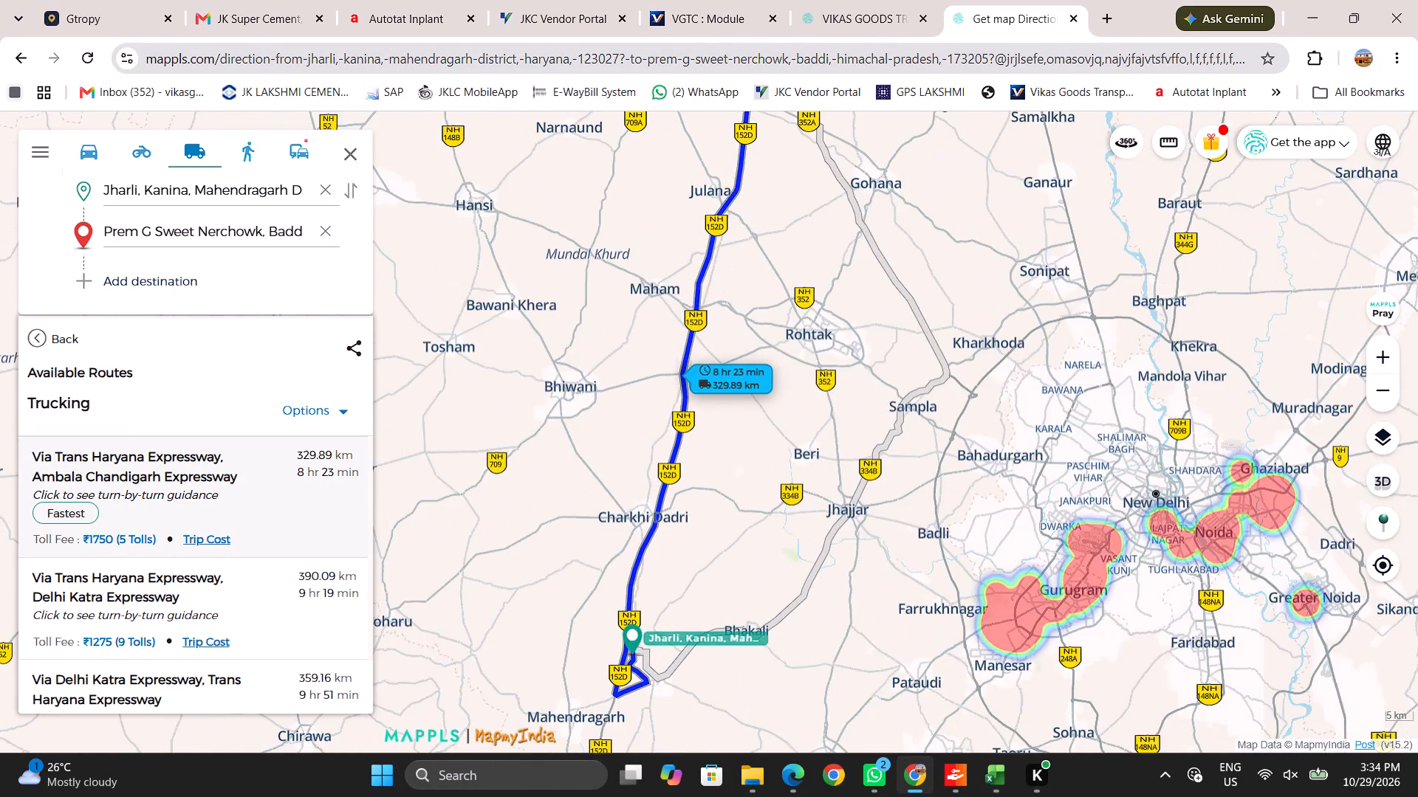
# Replace the route's start location with Vikas Goods Transport on MD 130, Jharli, chosen on the map.
pyautogui.scroll(1, 686, 646)
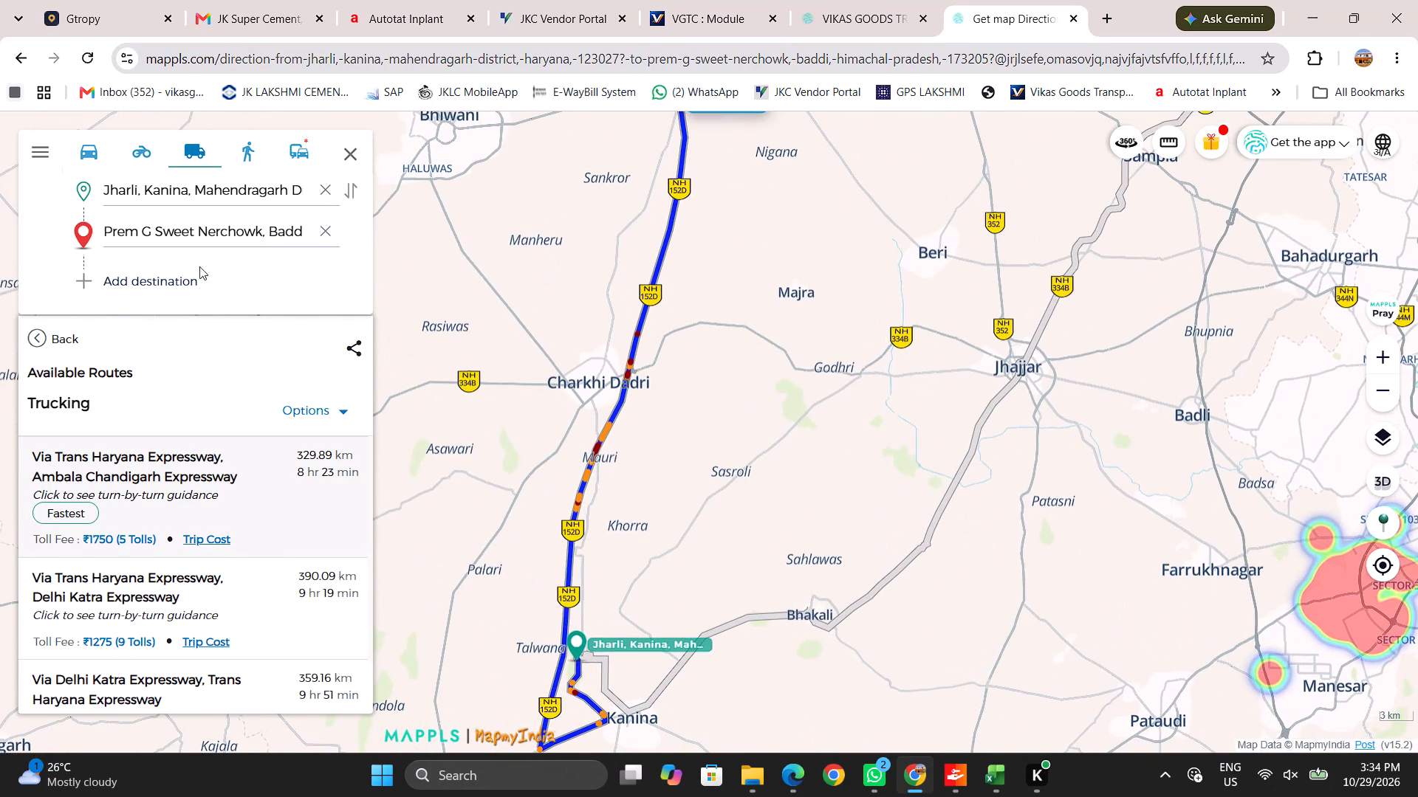
pyautogui.click(299, 196)
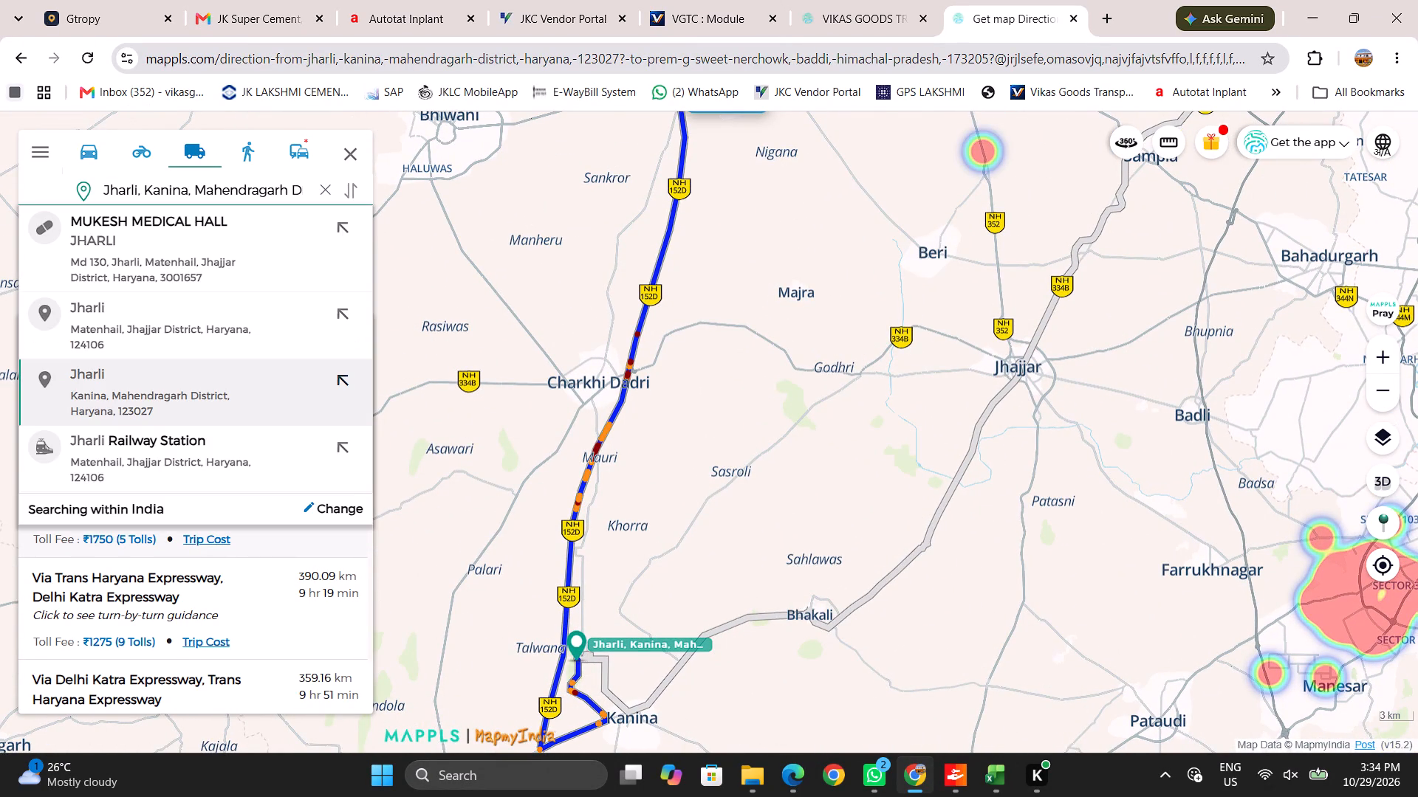
pyautogui.press('BackSpace')
pyautogui.press('Right')
pyautogui.press('Right')
pyautogui.press('Right')
pyautogui.press('Right')
pyautogui.press('Right')
pyautogui.press('Right')
pyautogui.press('Right')
pyautogui.press('Right')
pyautogui.press('Right')
pyautogui.press('Right')
pyautogui.press('Right')
pyautogui.press('Right')
pyautogui.press('Right')
pyautogui.press('Right')
pyautogui.press('Right')
pyautogui.press('Right')
pyautogui.press('Right')
pyautogui.press('Right')
pyautogui.press('Right')
pyautogui.press('Right')
pyautogui.press('Right')
pyautogui.press('Right')
pyautogui.press('Right')
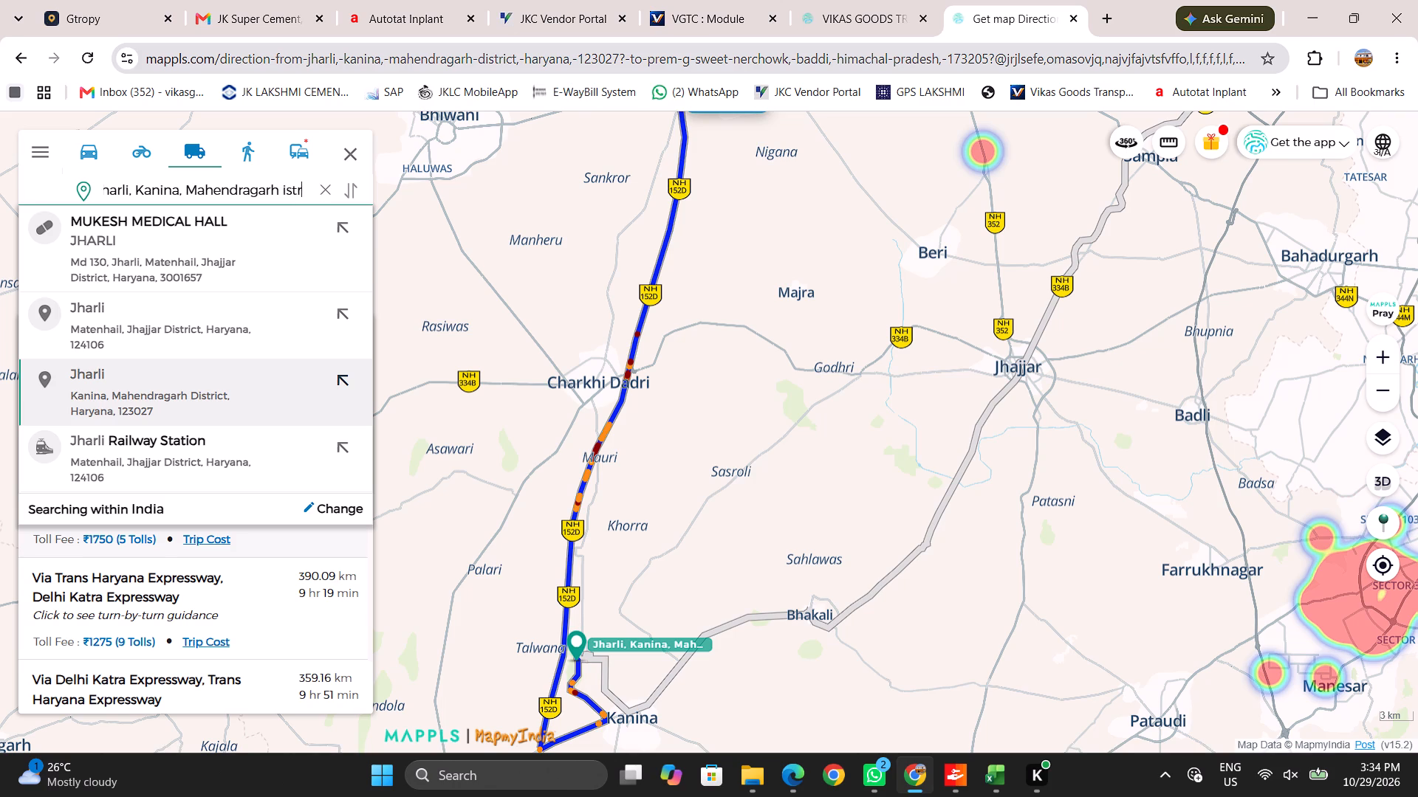
pyautogui.press('BackSpace')
pyautogui.press('BackSpace')
pyautogui.press('BackSpace')
pyautogui.press('BackSpace')
pyautogui.press('BackSpace')
pyautogui.press('BackSpace')
pyautogui.press('BackSpace')
pyautogui.press('BackSpace')
pyautogui.press('BackSpace')
pyautogui.press('BackSpace')
pyautogui.press('BackSpace')
pyautogui.press('BackSpace')
pyautogui.press('BackSpace')
pyautogui.press('BackSpace')
pyautogui.press('BackSpace')
pyautogui.press('BackSpace')
pyautogui.press('BackSpace')
pyautogui.press('BackSpace')
pyautogui.press('BackSpace')
pyautogui.press('BackSpace')
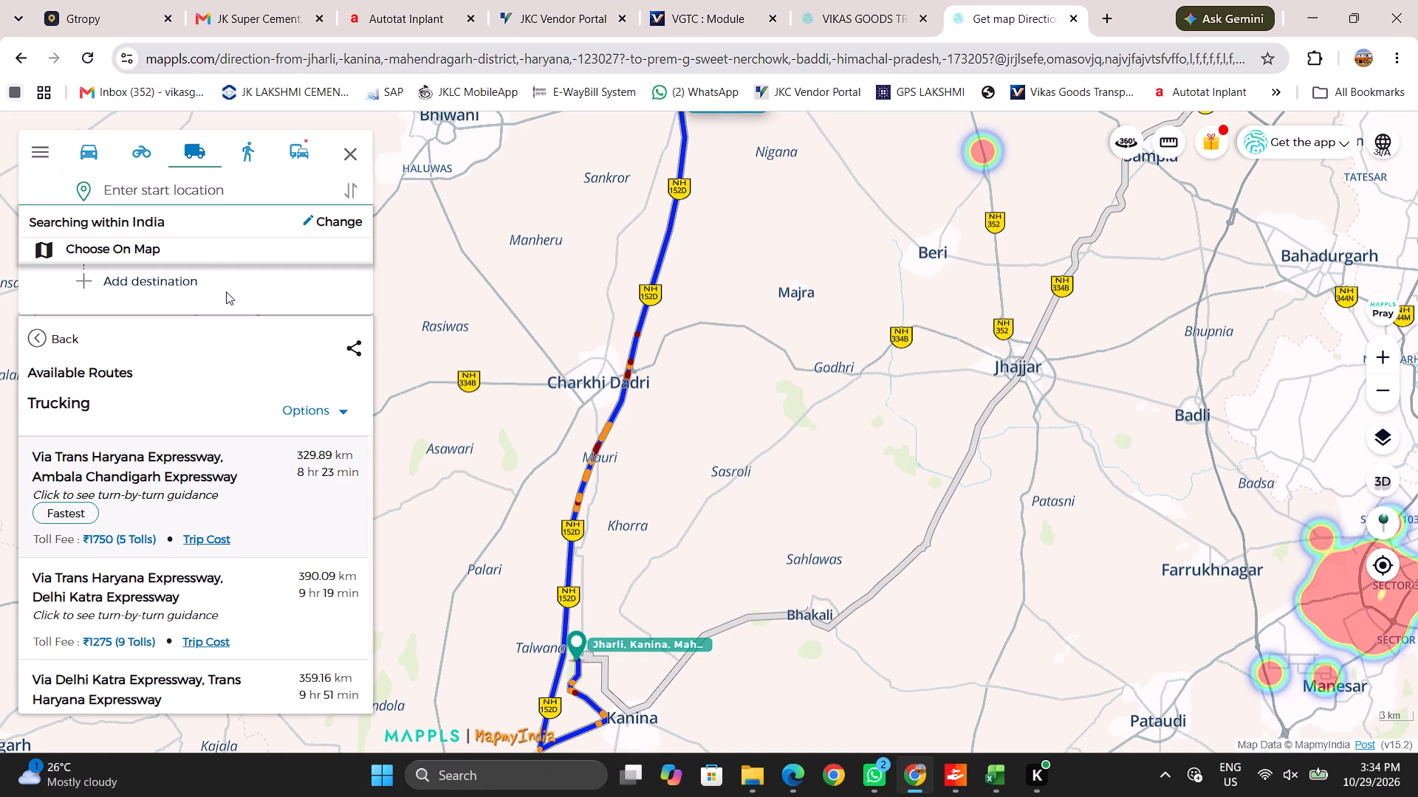
pyautogui.click(136, 249)
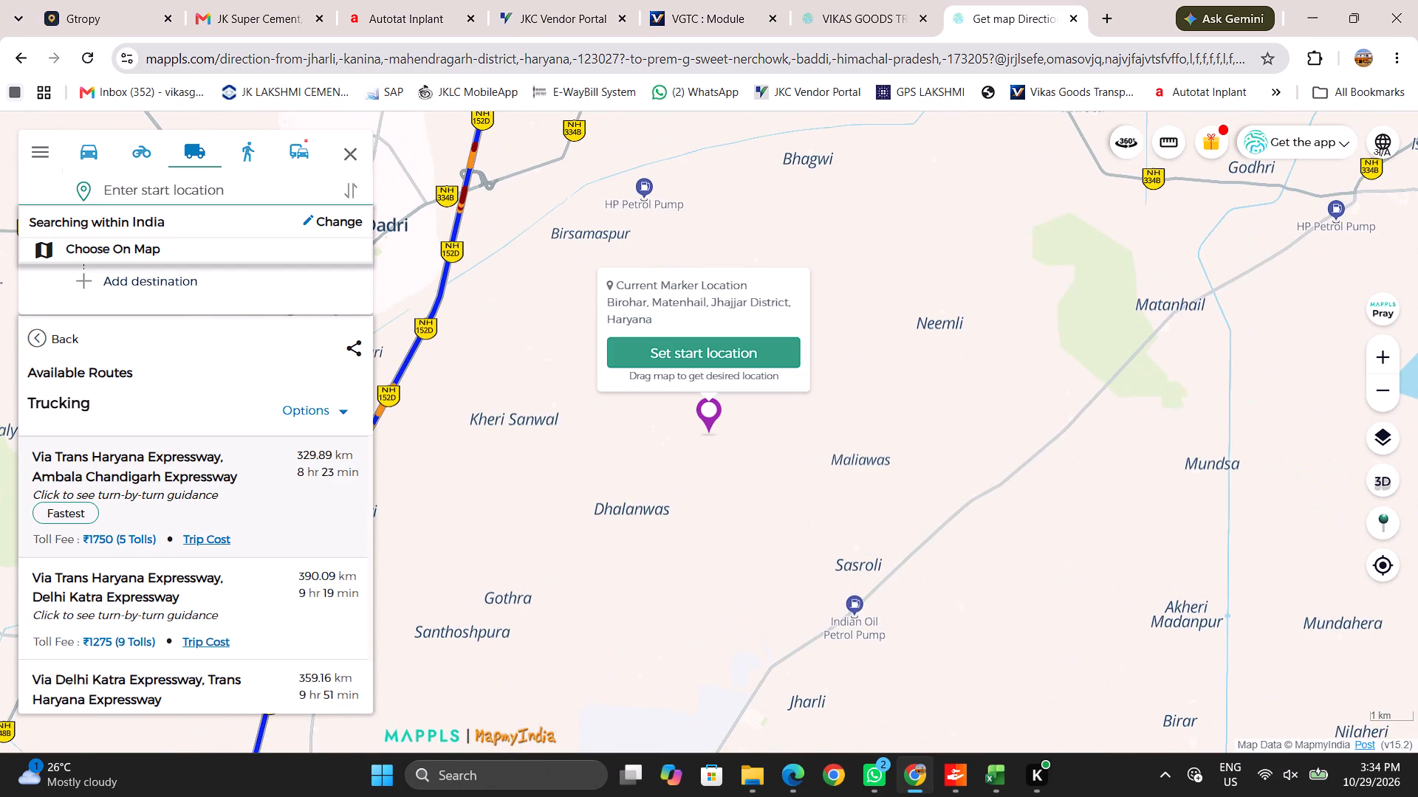
pyautogui.scroll(1, 686, 438)
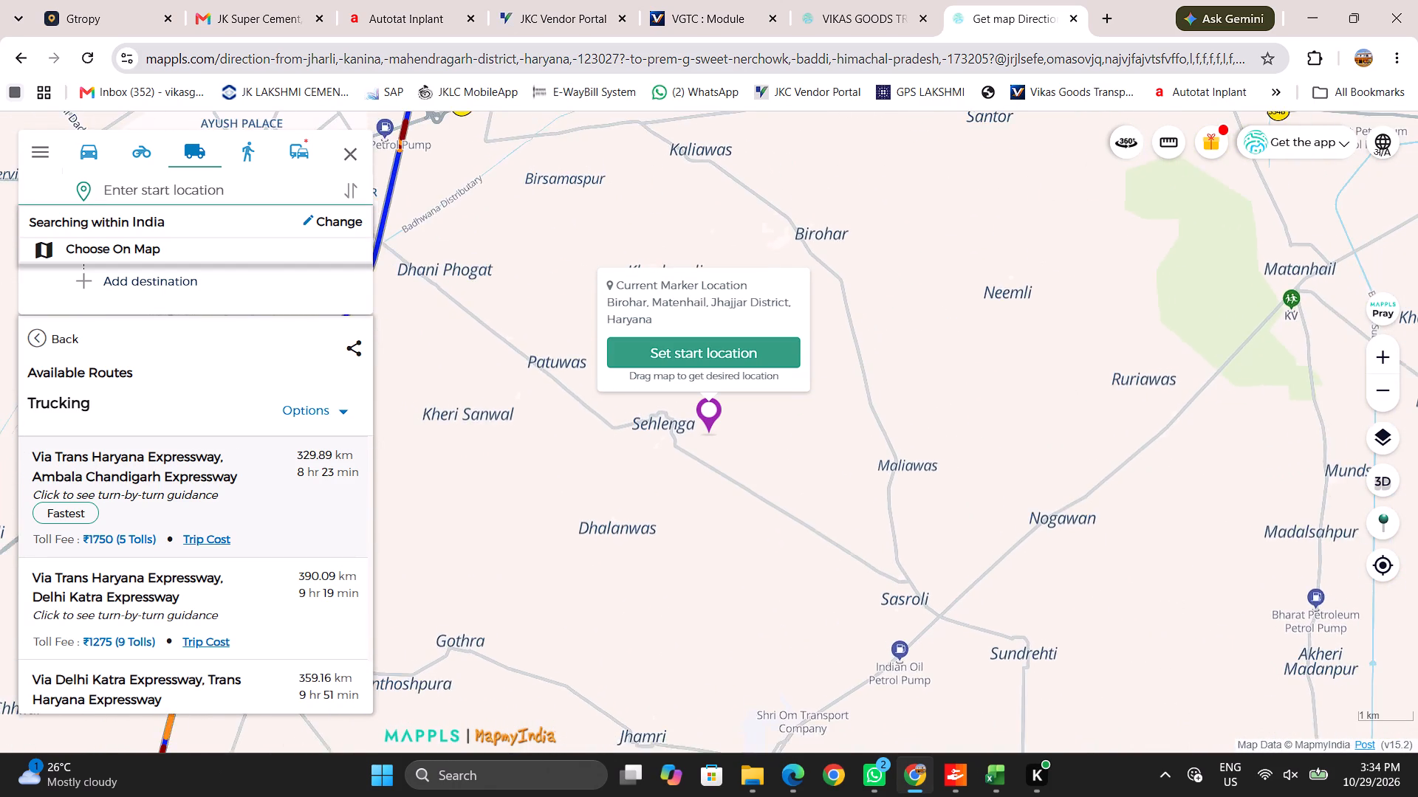
pyautogui.moveTo(810, 518); pyautogui.dragTo(752, 221)
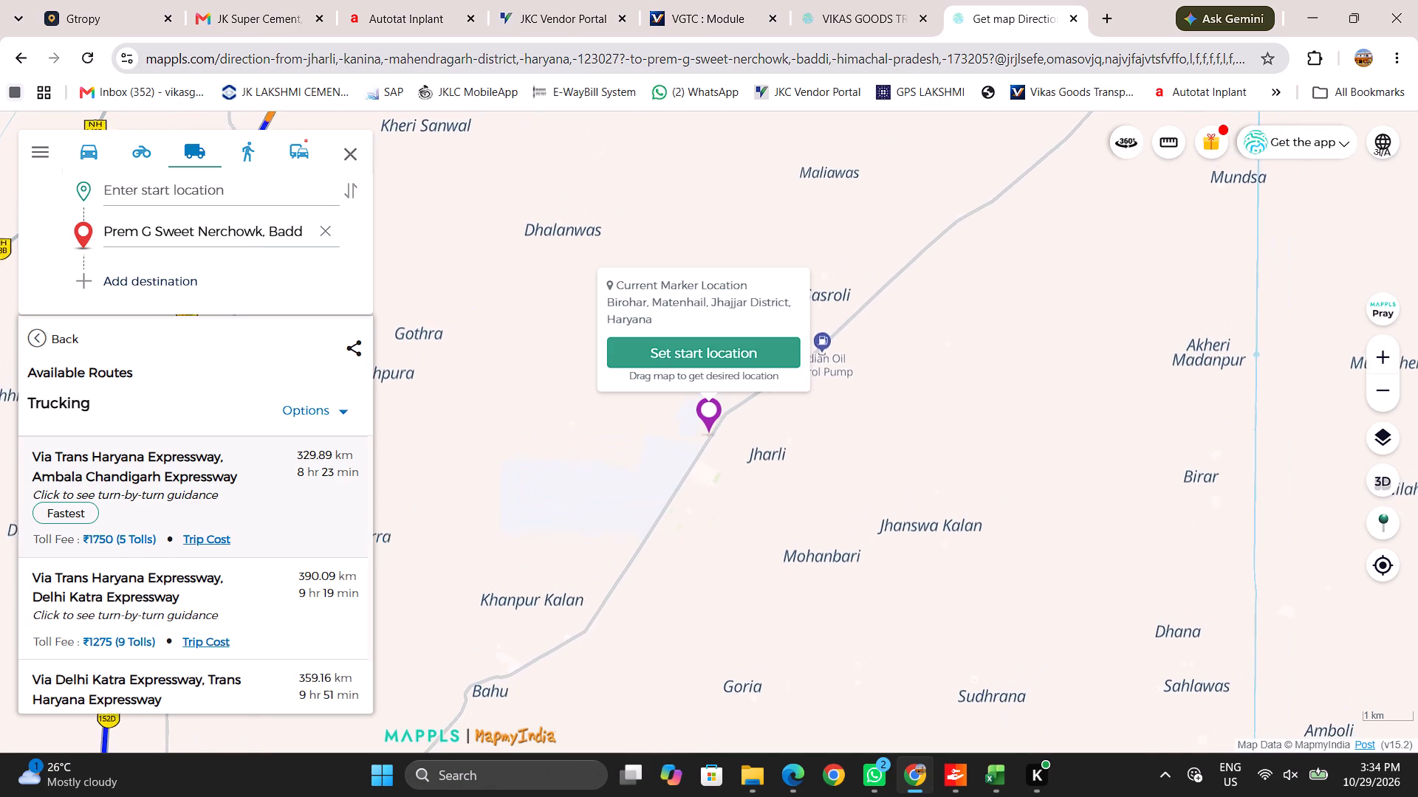
pyautogui.moveTo(752, 221); pyautogui.dragTo(769, 201)
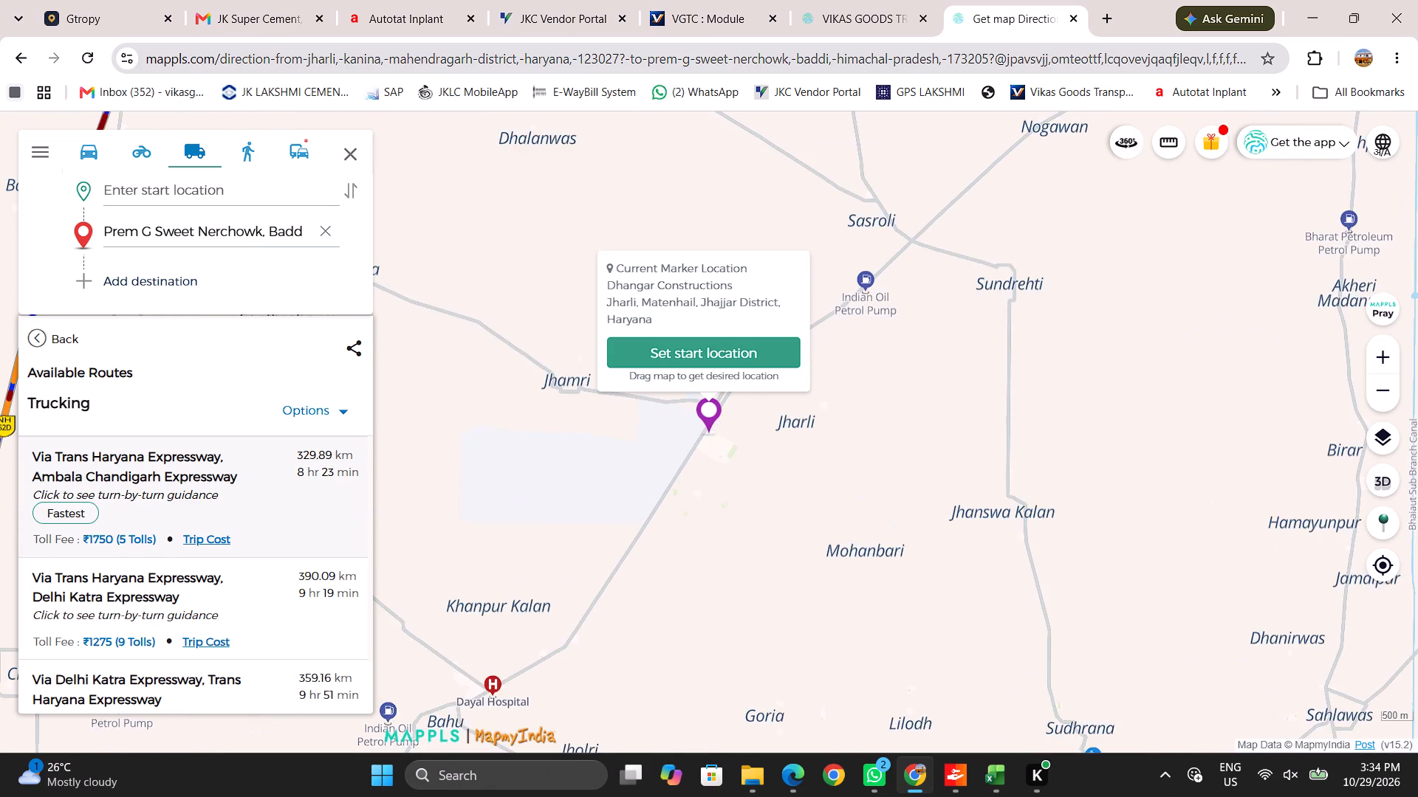
pyautogui.moveTo(710, 519); pyautogui.dragTo(741, 519)
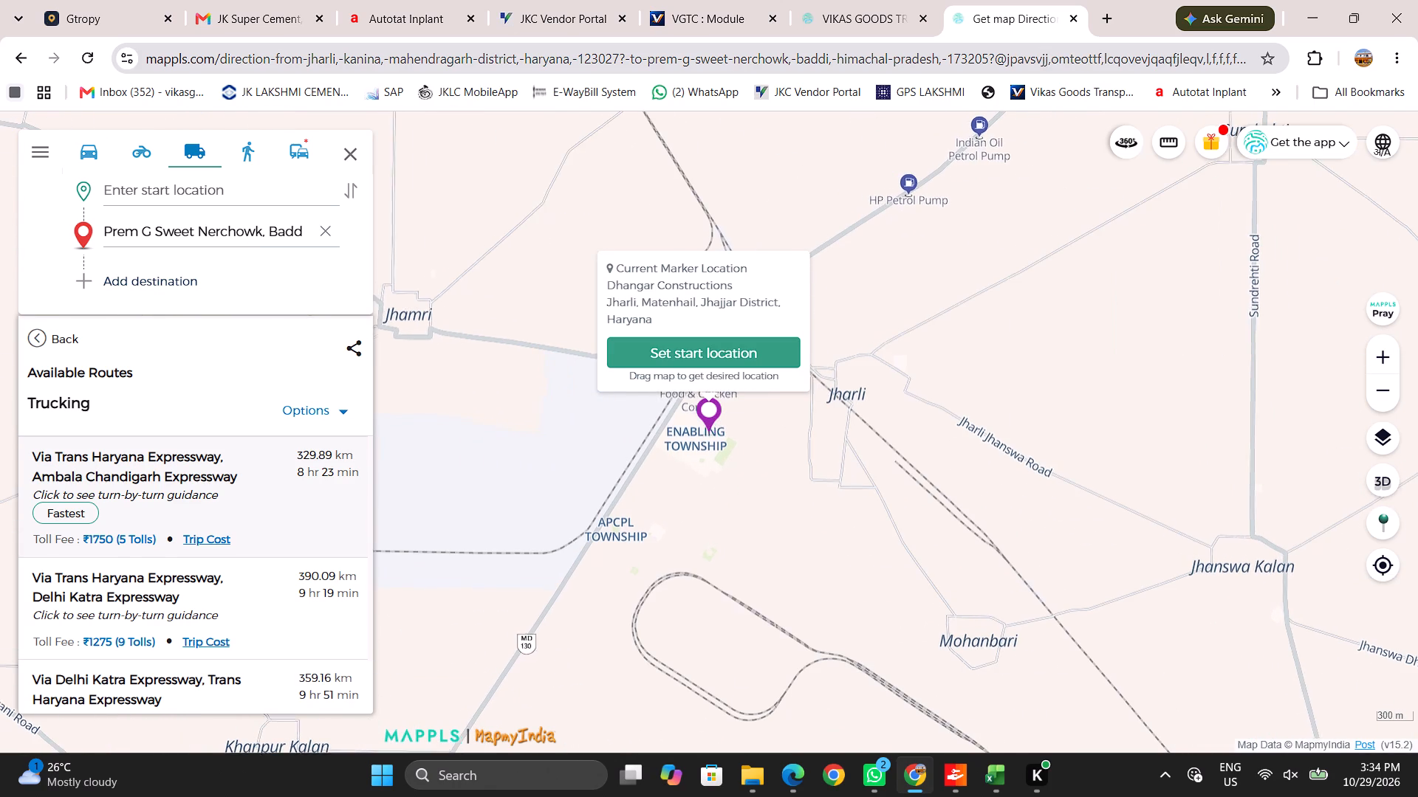
pyautogui.moveTo(741, 519); pyautogui.dragTo(736, 607)
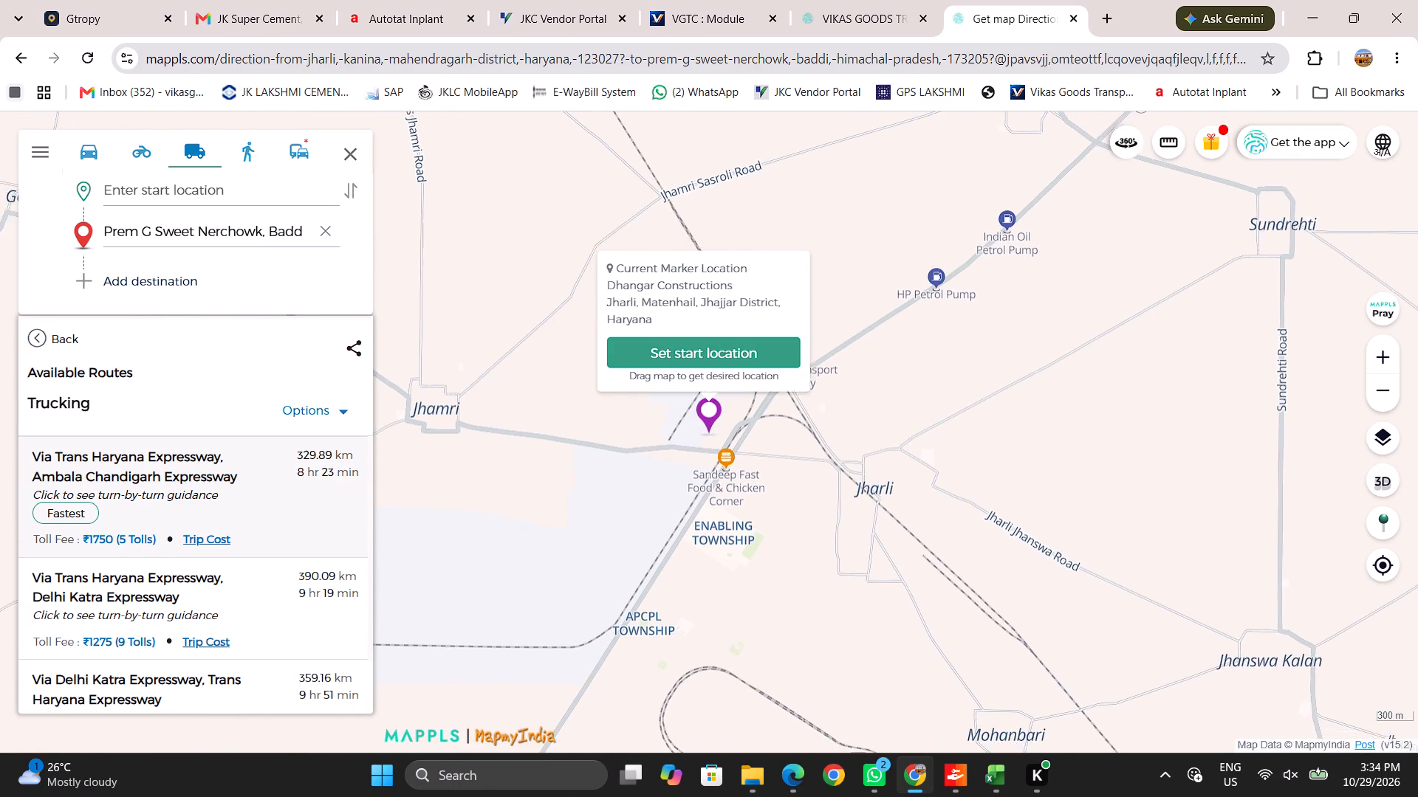
pyautogui.moveTo(736, 607); pyautogui.dragTo(722, 591)
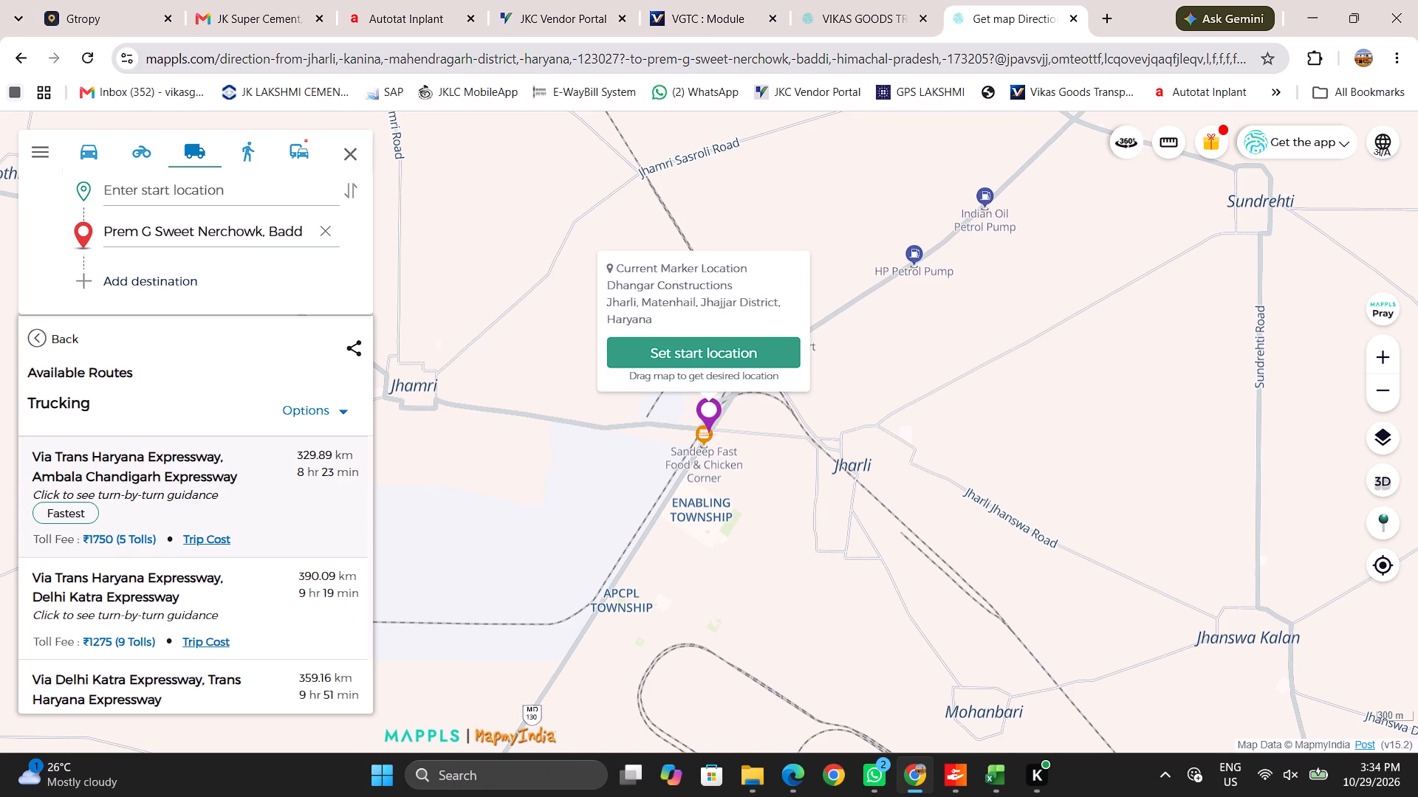
pyautogui.moveTo(722, 591); pyautogui.dragTo(723, 593)
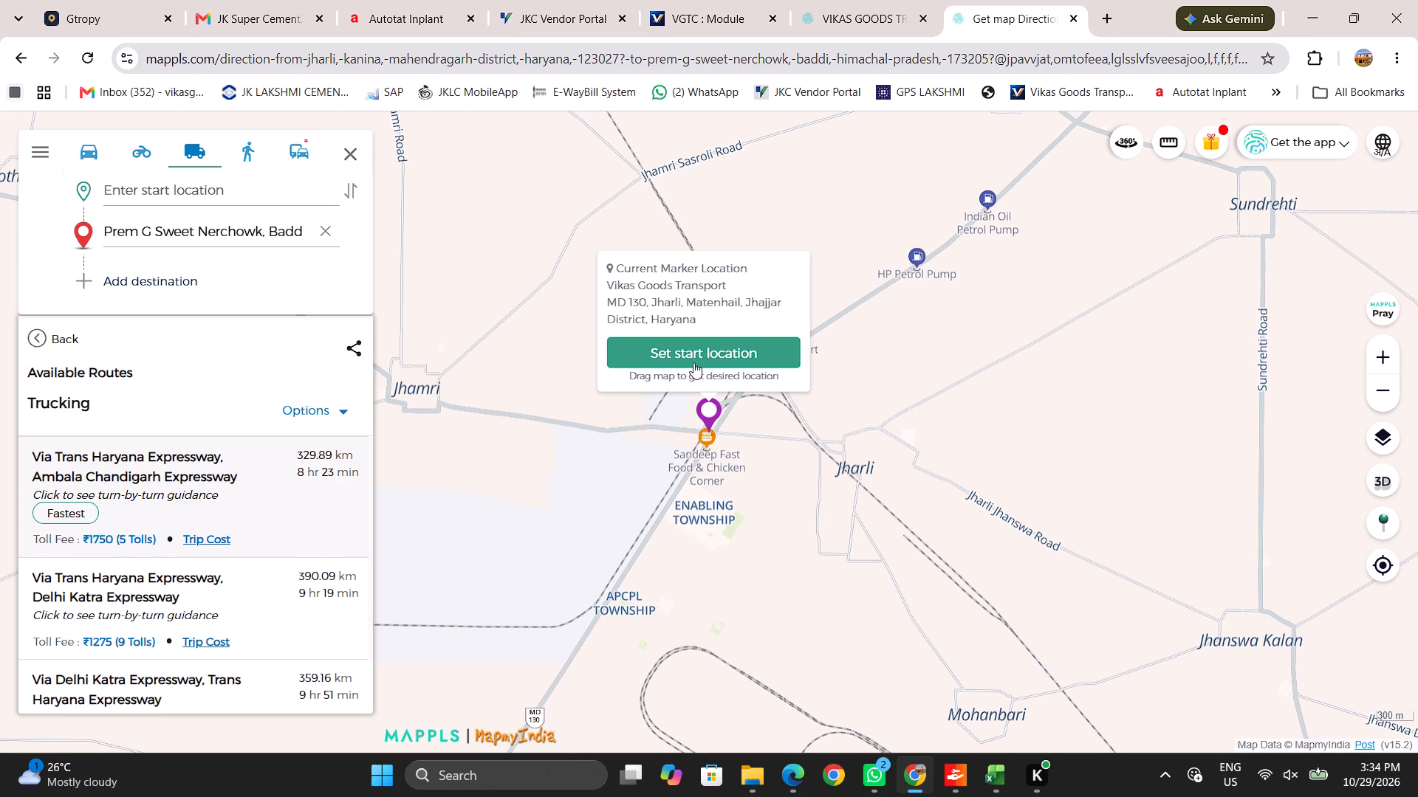
pyautogui.click(693, 362)
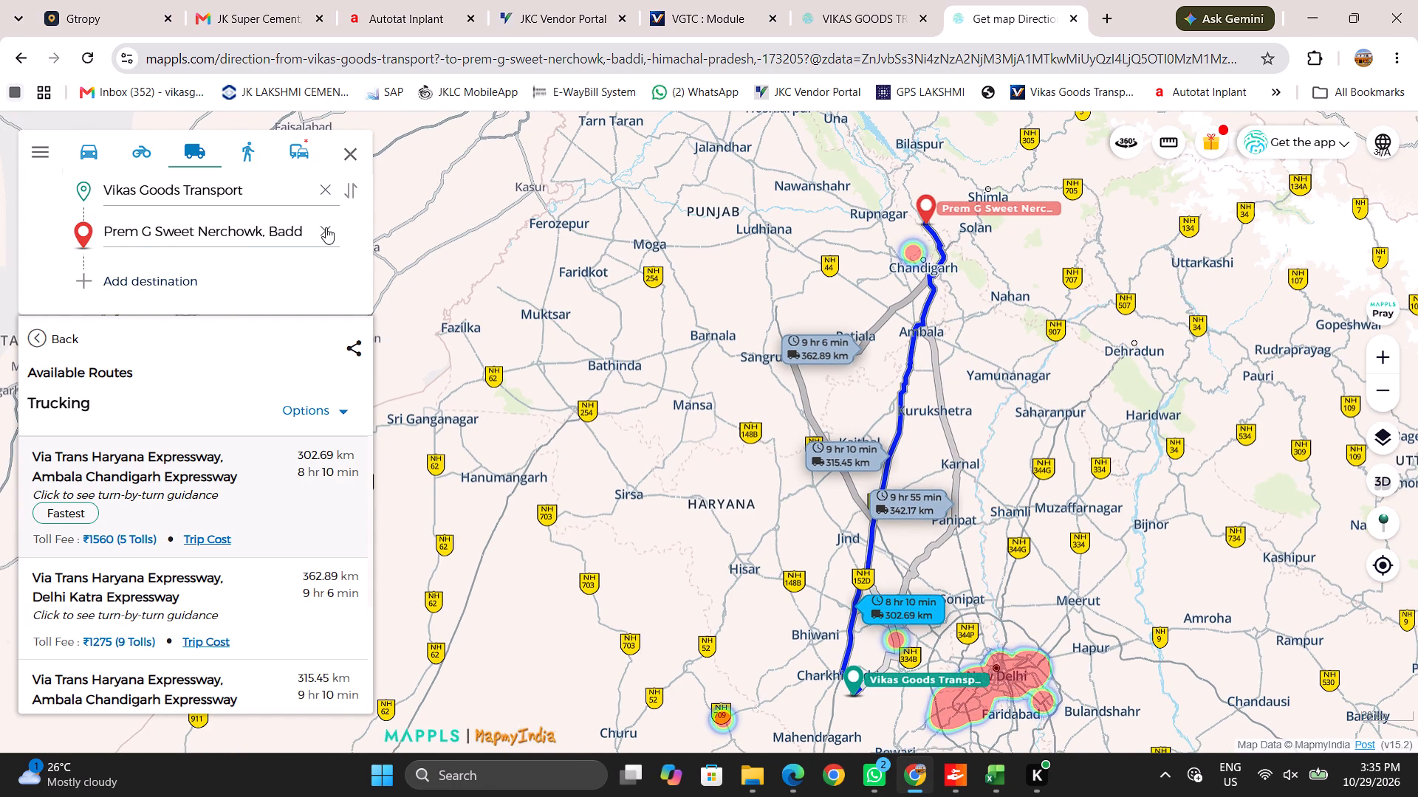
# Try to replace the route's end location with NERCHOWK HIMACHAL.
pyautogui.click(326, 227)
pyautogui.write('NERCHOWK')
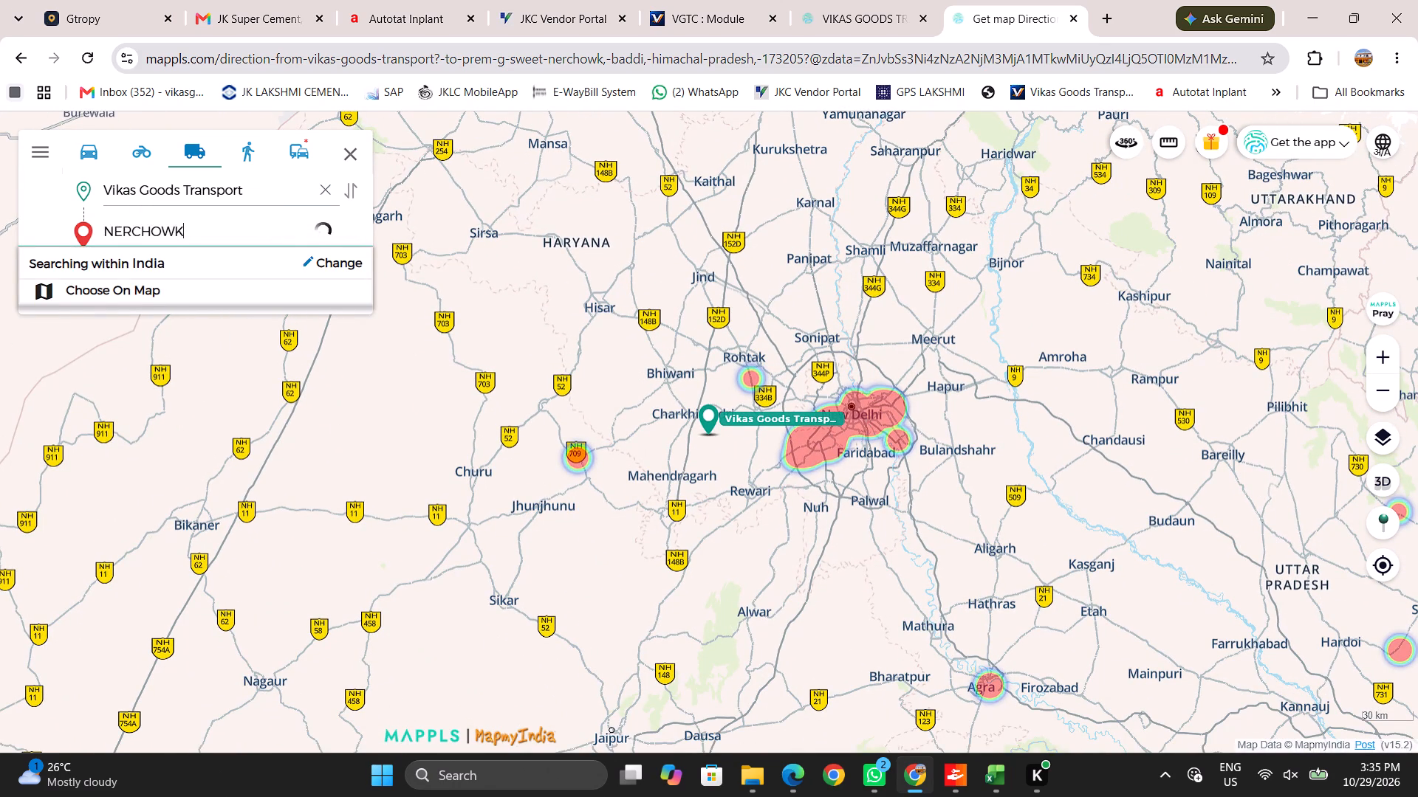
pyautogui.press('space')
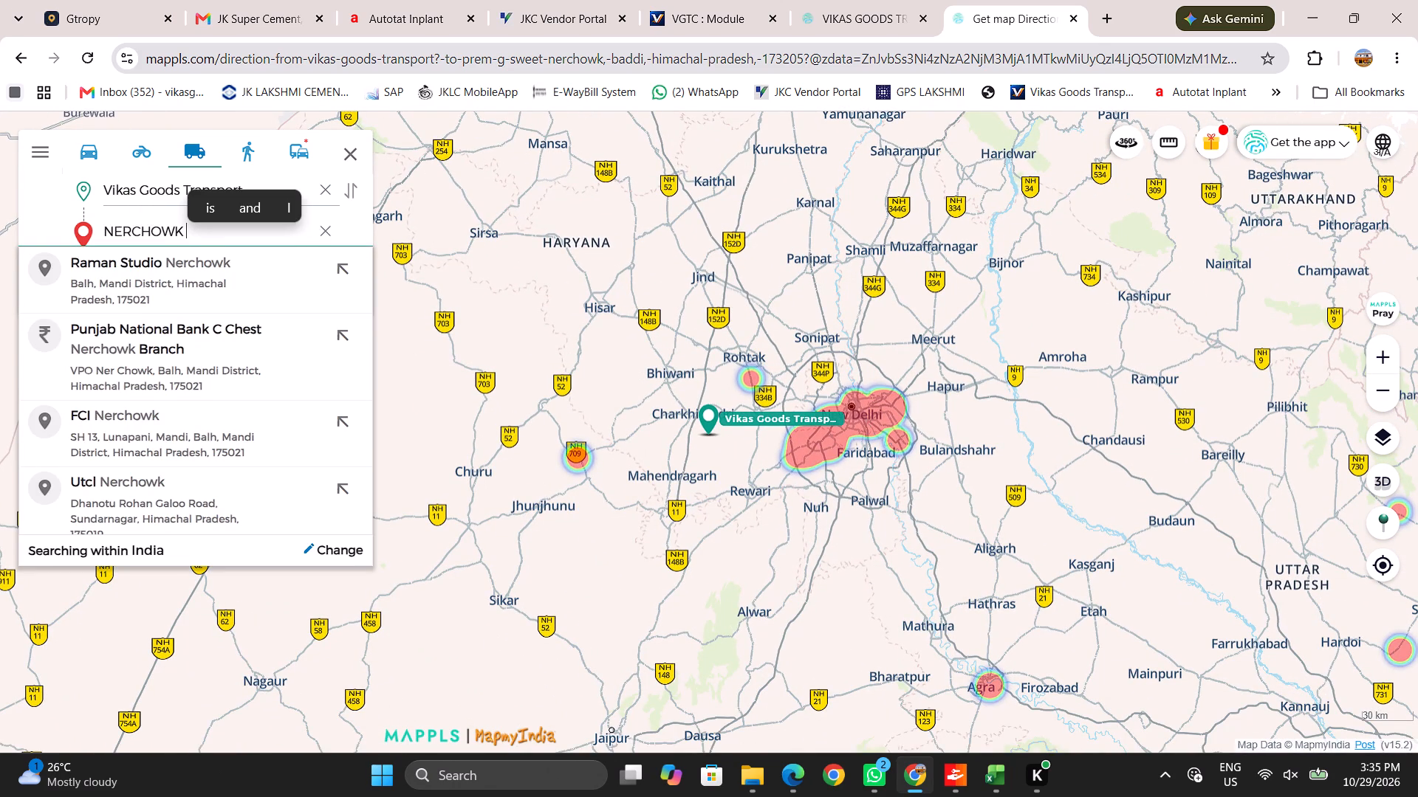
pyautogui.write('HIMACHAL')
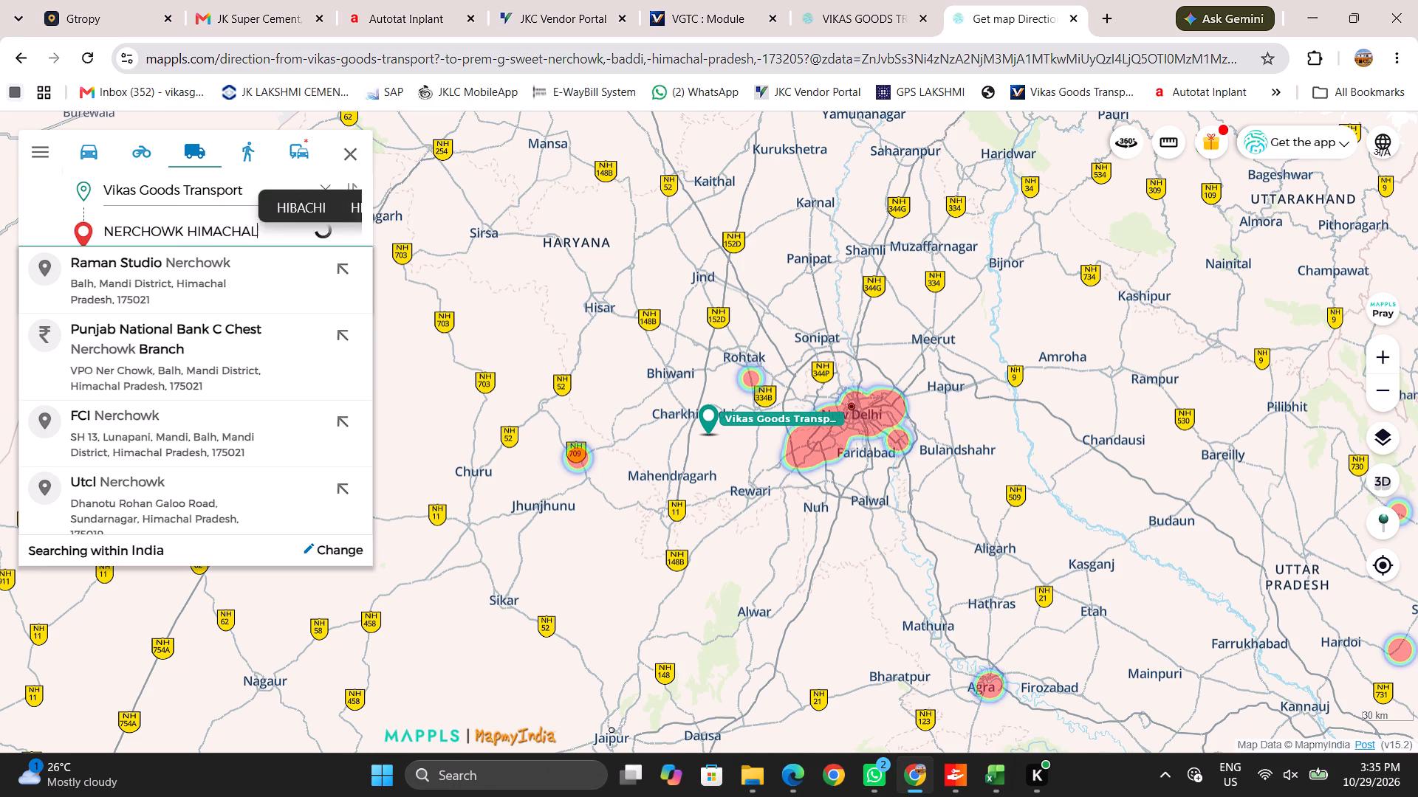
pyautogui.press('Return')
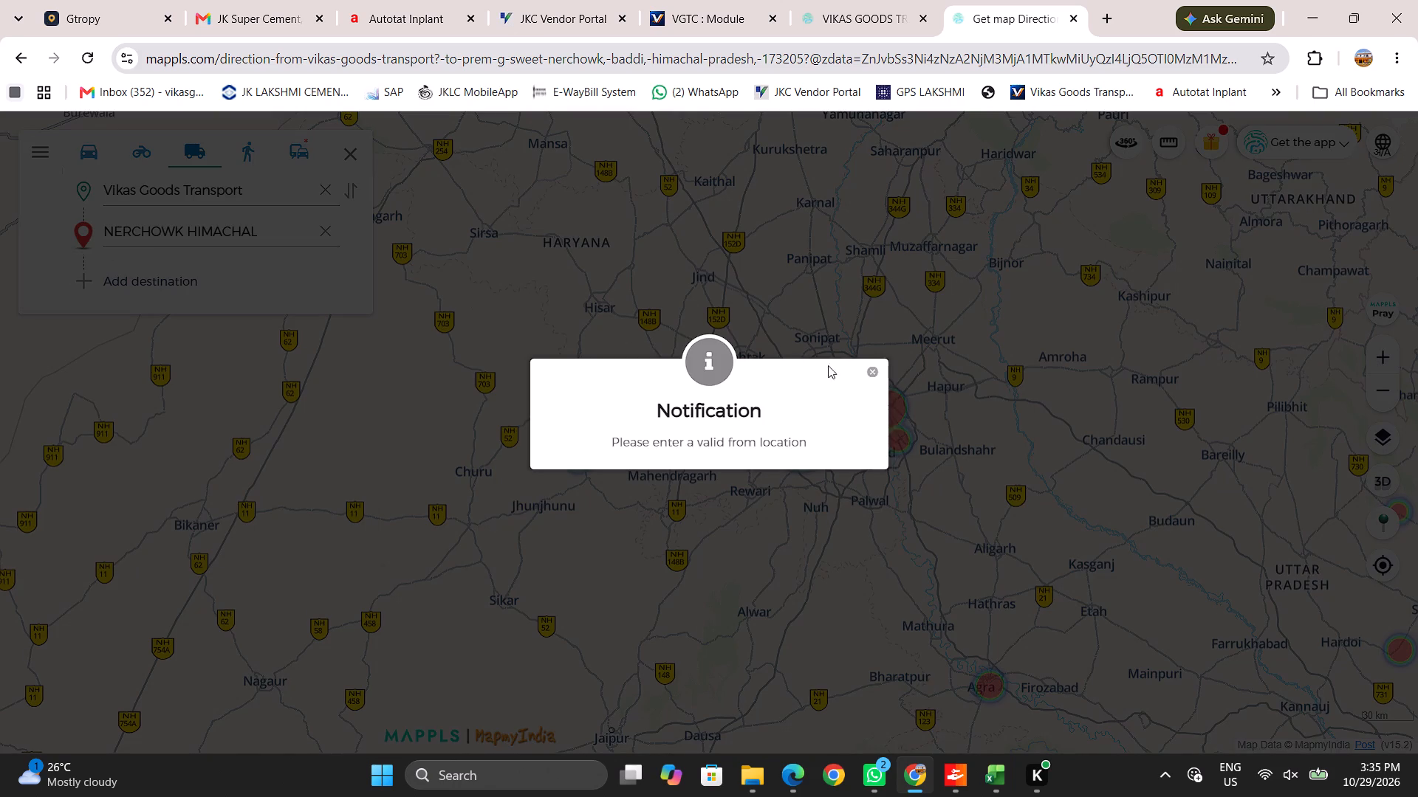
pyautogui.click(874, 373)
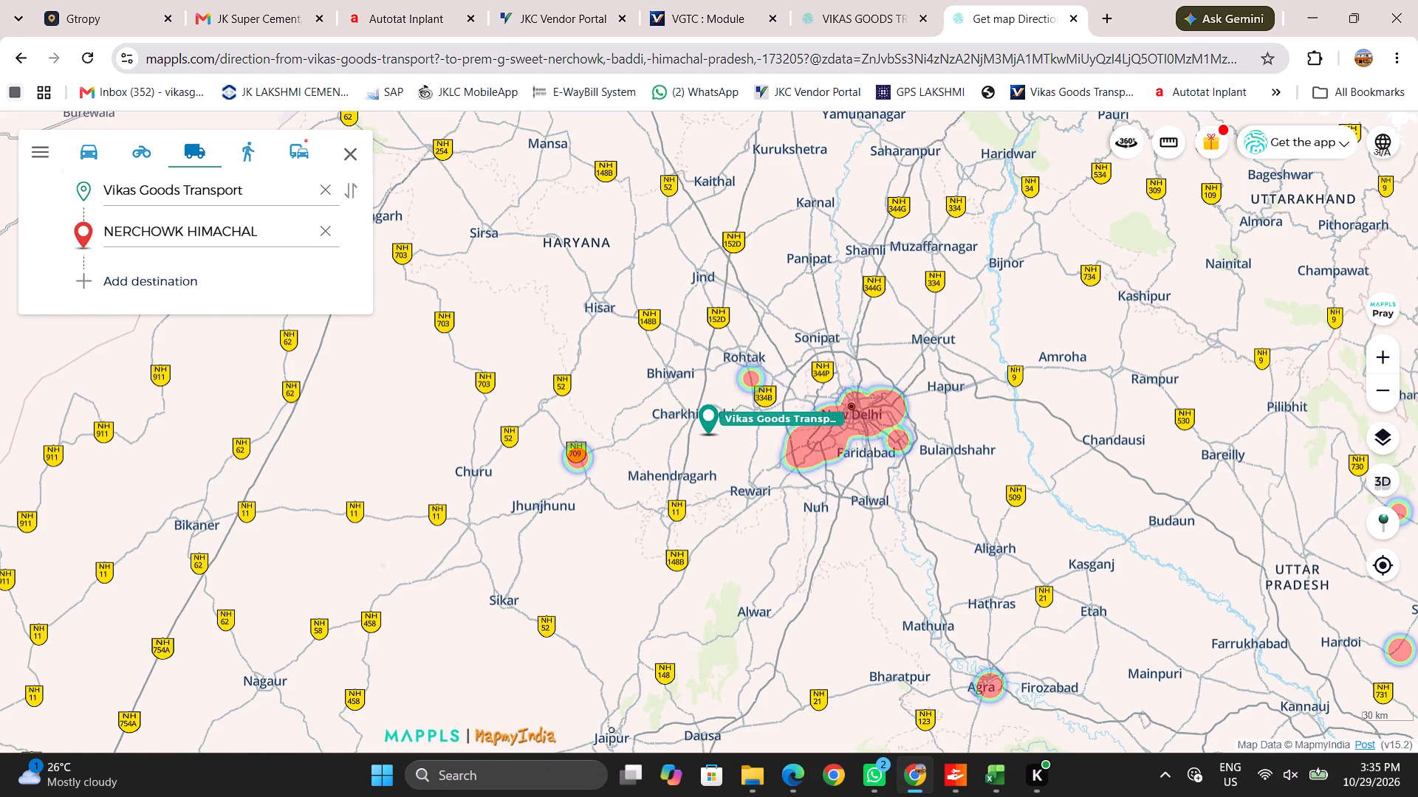
# Shorten the end location search to NERCHOWK and look through the suggested places.
pyautogui.click(251, 234)
pyautogui.click(279, 232)
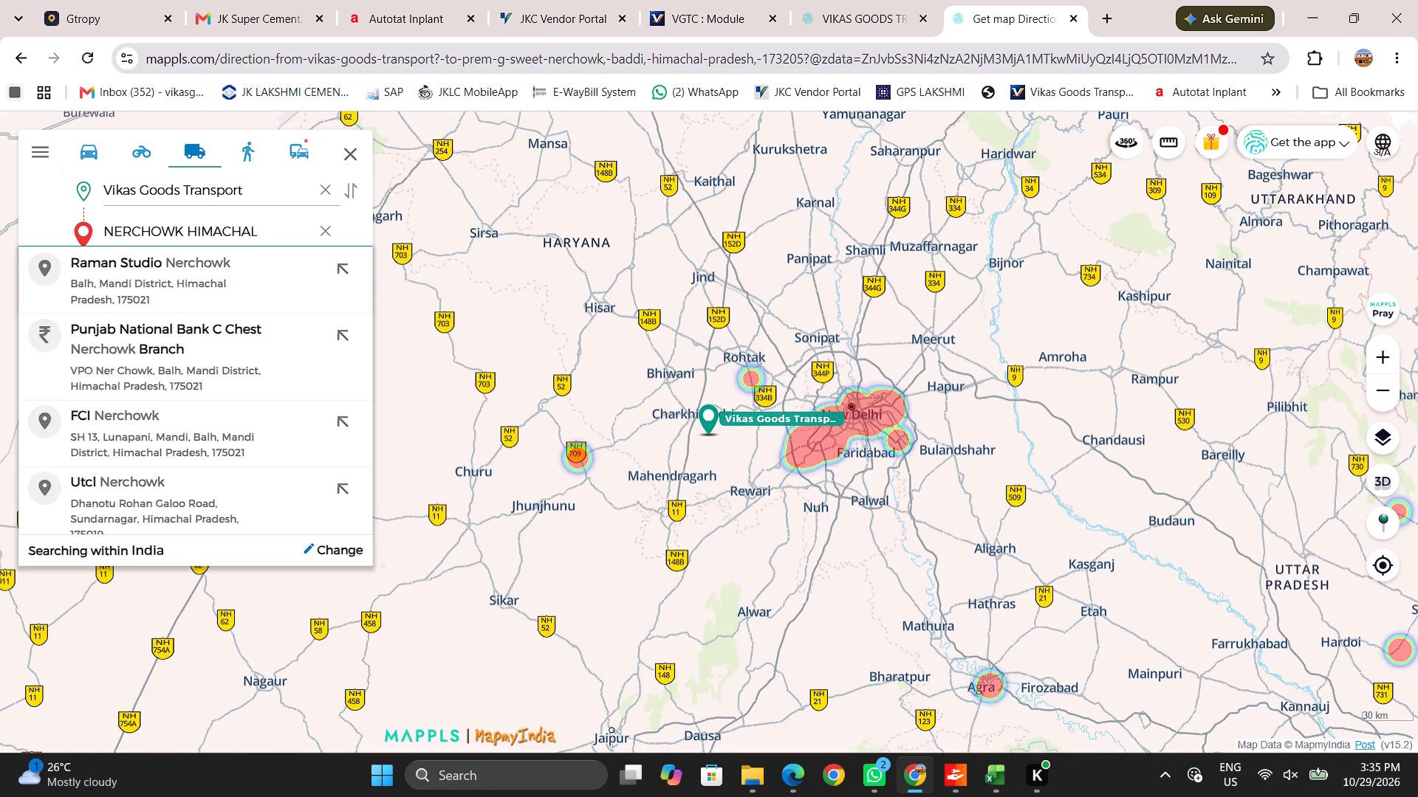
pyautogui.press('BackSpace')
pyautogui.press('BackSpace')
pyautogui.press('BackSpace')
pyautogui.press('BackSpace')
pyautogui.press('BackSpace')
pyautogui.press('BackSpace')
pyautogui.press('BackSpace')
pyautogui.press('BackSpace')
pyautogui.press('BackSpace')
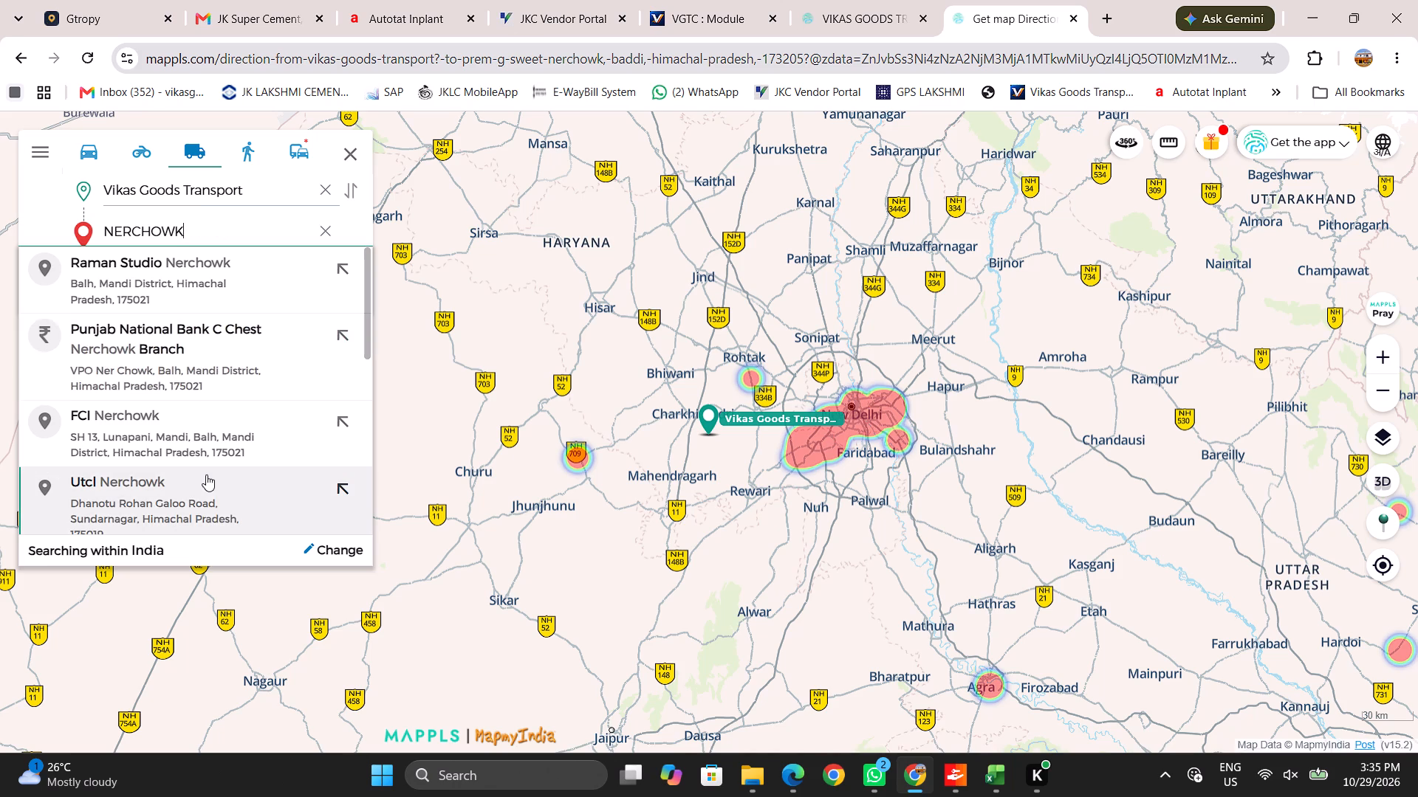
pyautogui.hscroll(1, 206, 475)
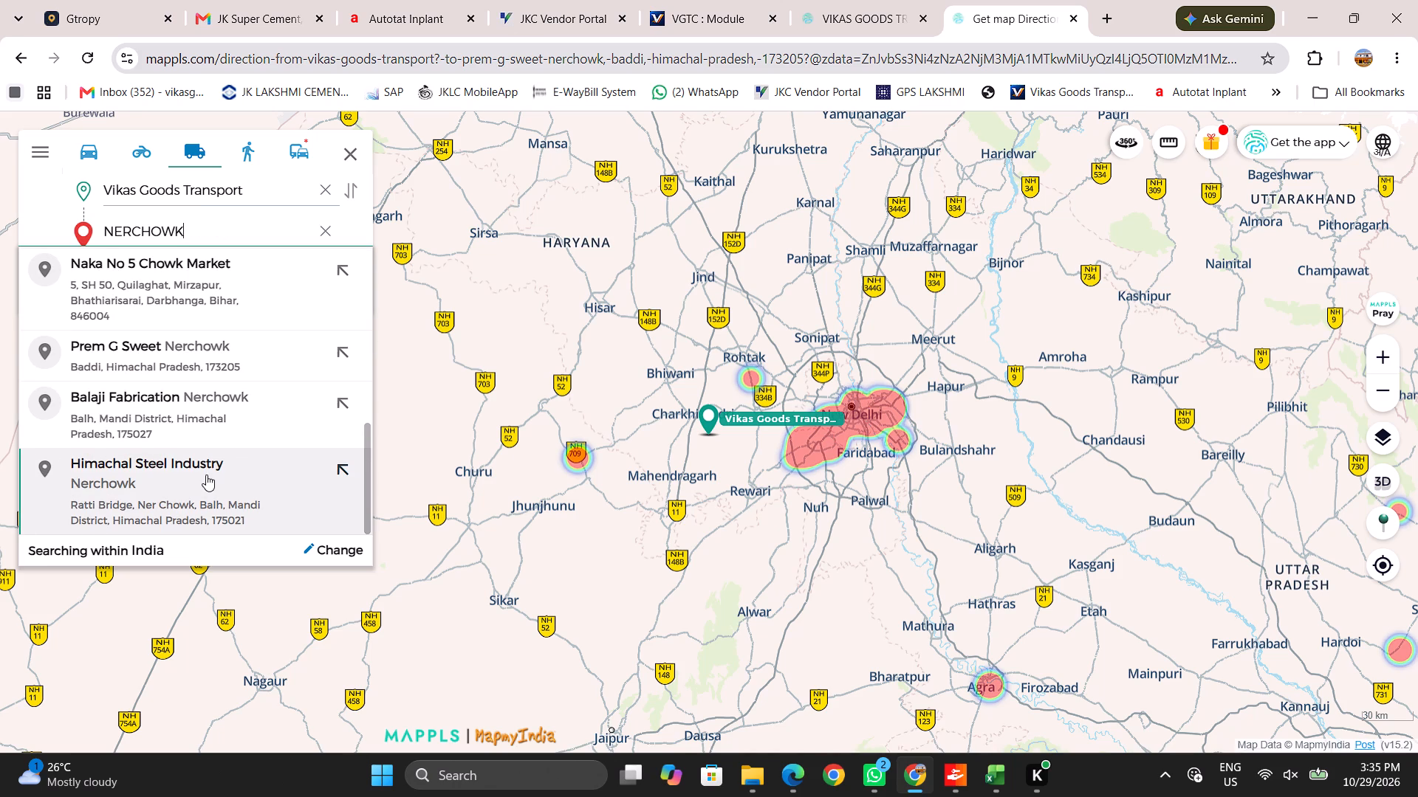
pyautogui.hscroll(1, 206, 475)
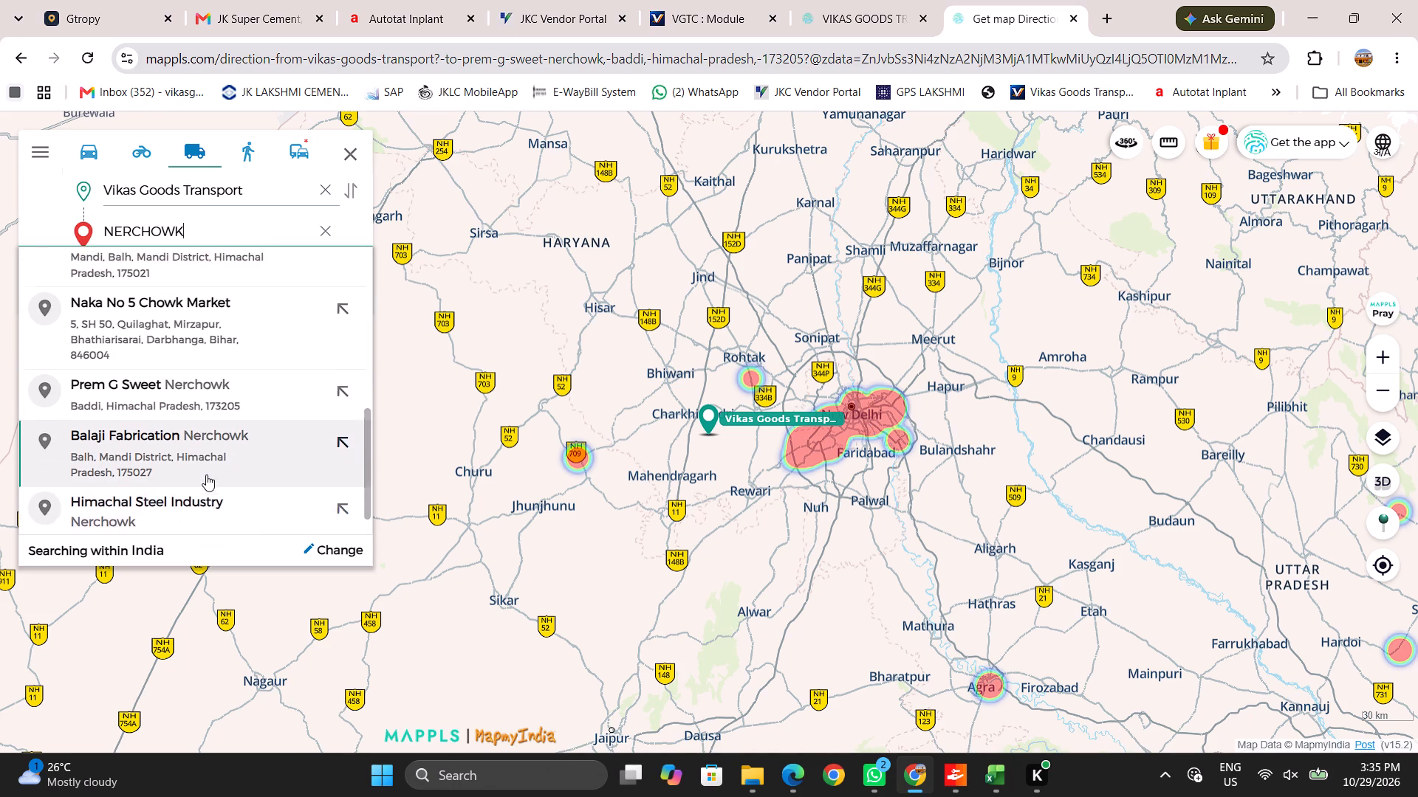
pyautogui.hscroll(1, 206, 475)
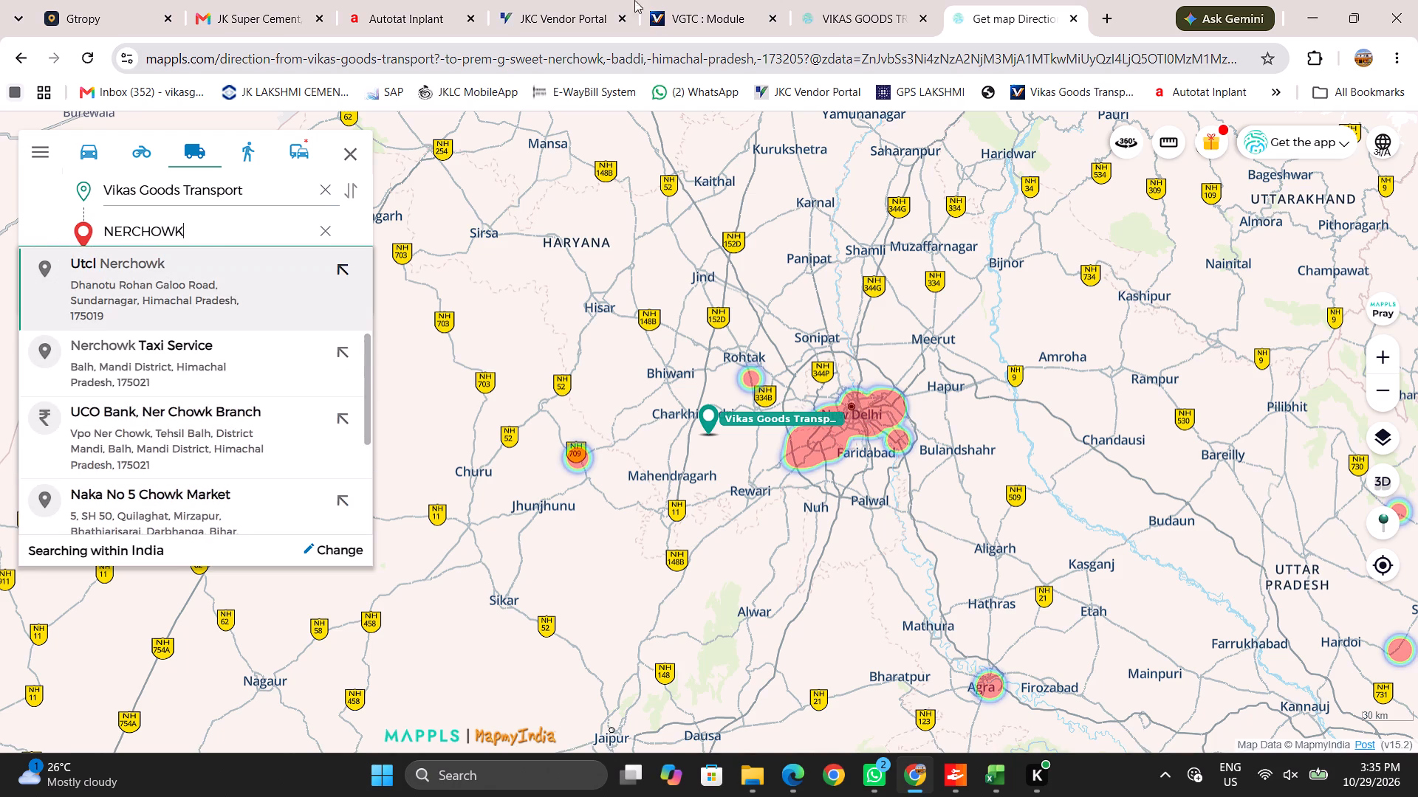
# In Autoplant, copy the city name NERCHOWK from the orders awaiting dispatch, and view the direct orders' destination columns.
pyautogui.click(417, 1)
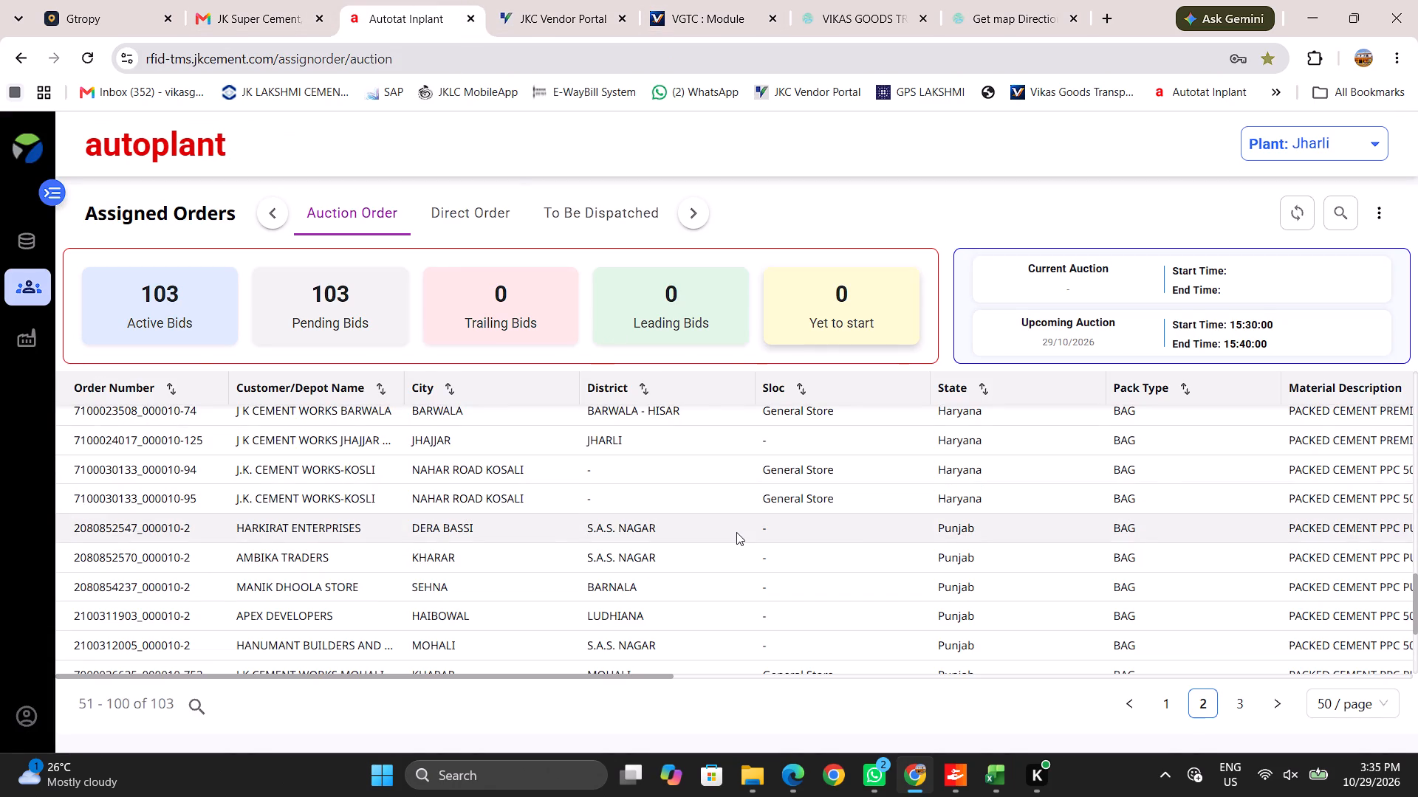
pyautogui.click(592, 203)
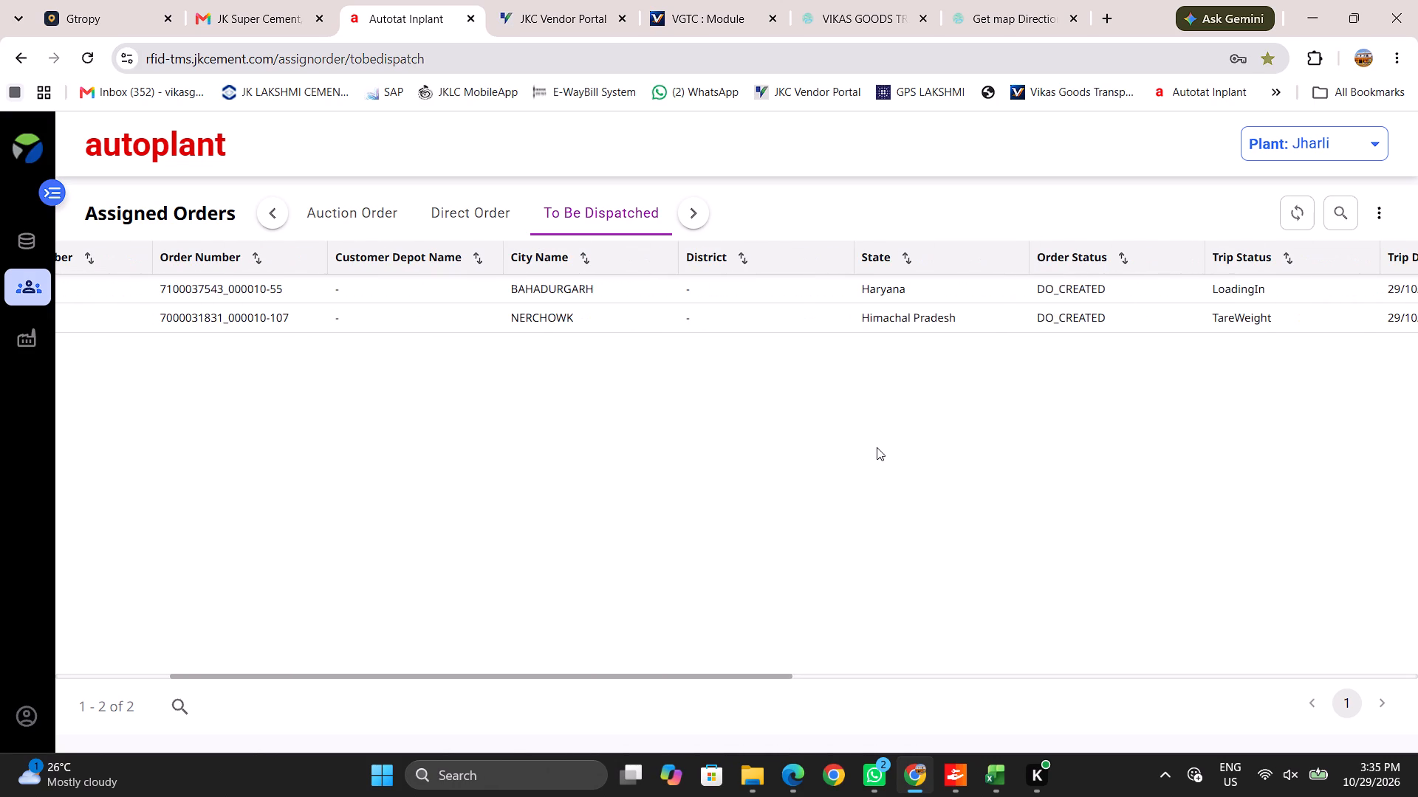
pyautogui.moveTo(516, 325); pyautogui.dragTo(582, 326)
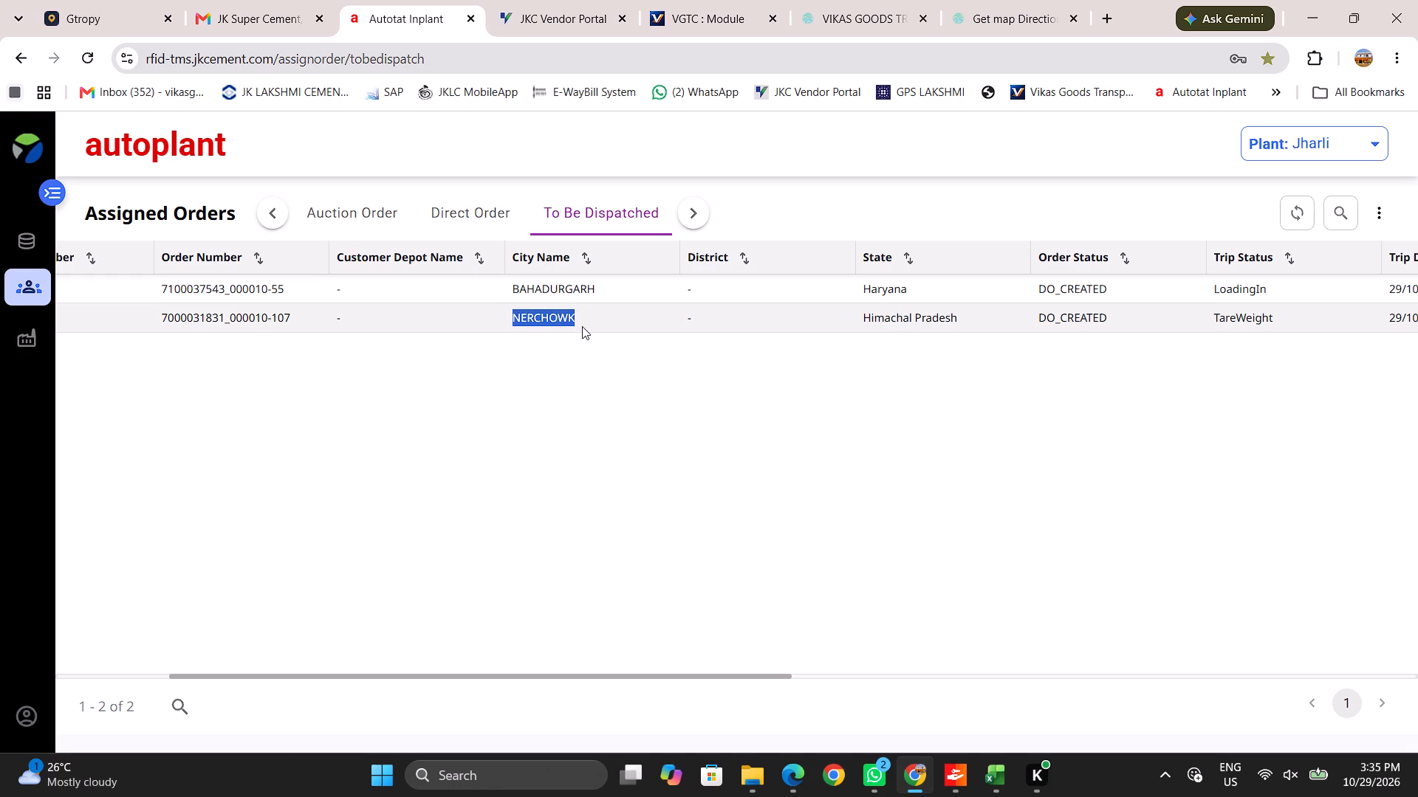
pyautogui.hotkey('ctrl', 'c')
pyautogui.click(460, 207)
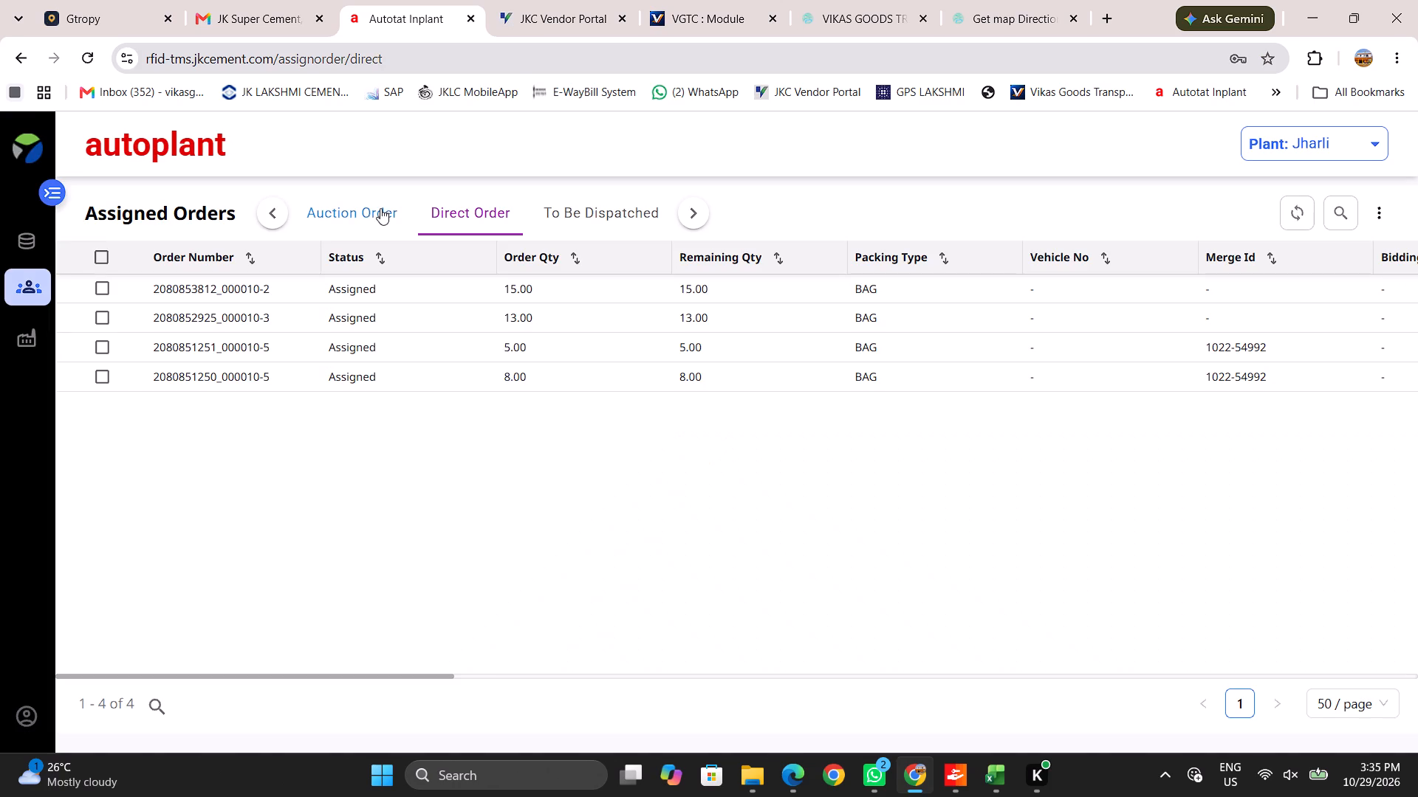
pyautogui.hscroll(-5, 566, 434)
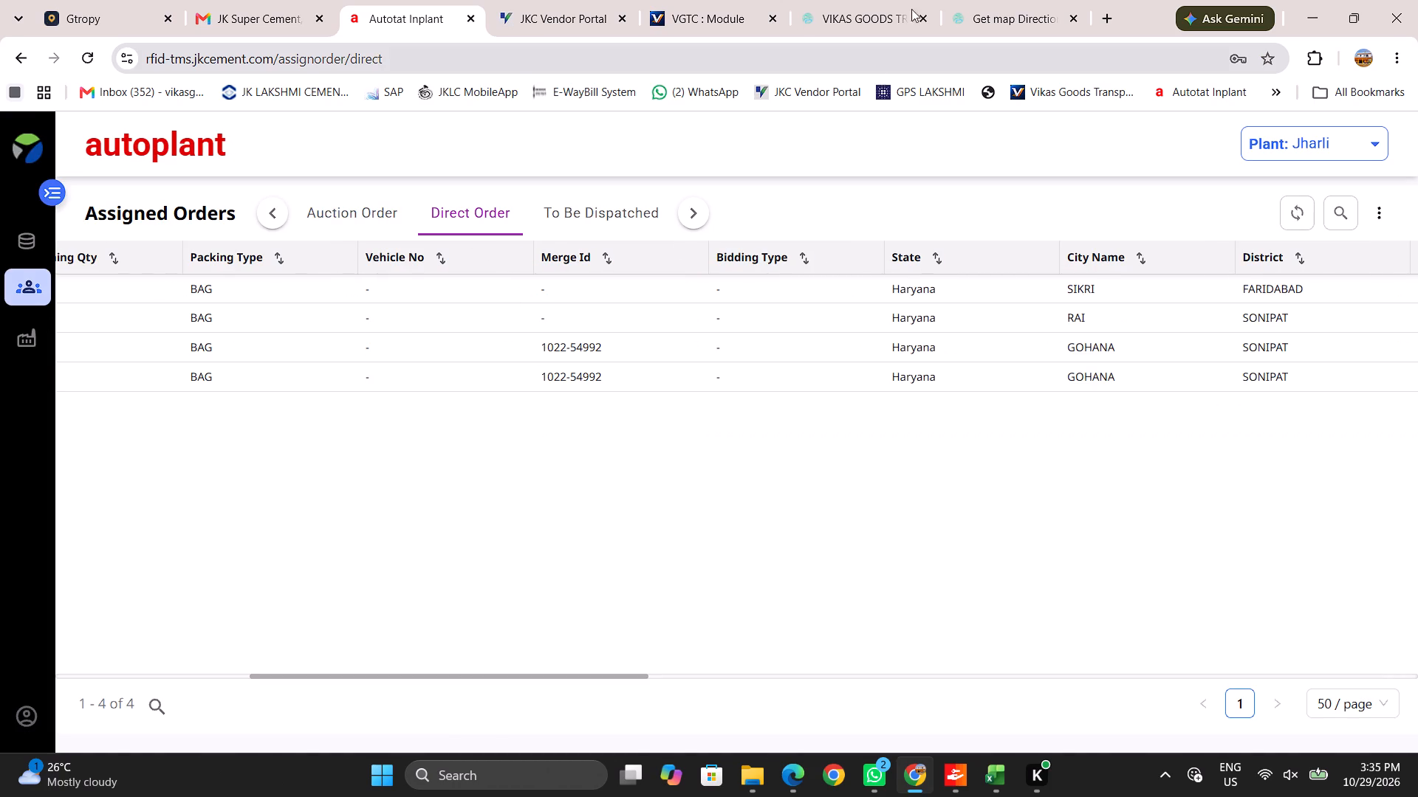
# Back in Mappls, search the end location again with the copied NERCHOWK and choose Punjab National Bank C Chest Nerchowk Branch.
pyautogui.click(1018, 3)
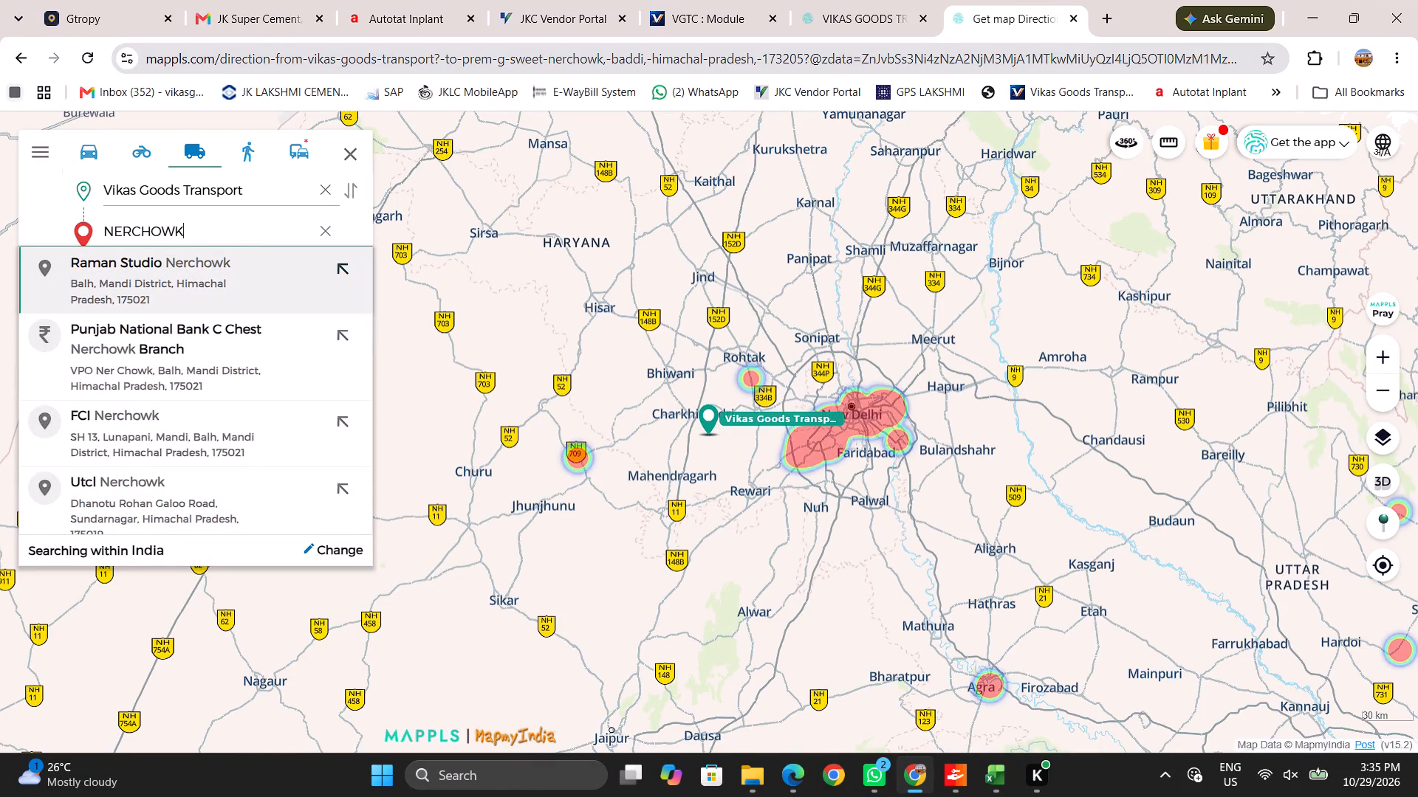
pyautogui.press('BackSpace')
pyautogui.press('BackSpace')
pyautogui.press('BackSpace')
pyautogui.press('BackSpace')
pyautogui.press('BackSpace')
pyautogui.press('BackSpace')
pyautogui.press('BackSpace')
pyautogui.press('BackSpace')
pyautogui.press('BackSpace')
pyautogui.press('BackSpace')
pyautogui.press('BackSpace')
pyautogui.press('BackSpace')
pyautogui.press('BackSpace')
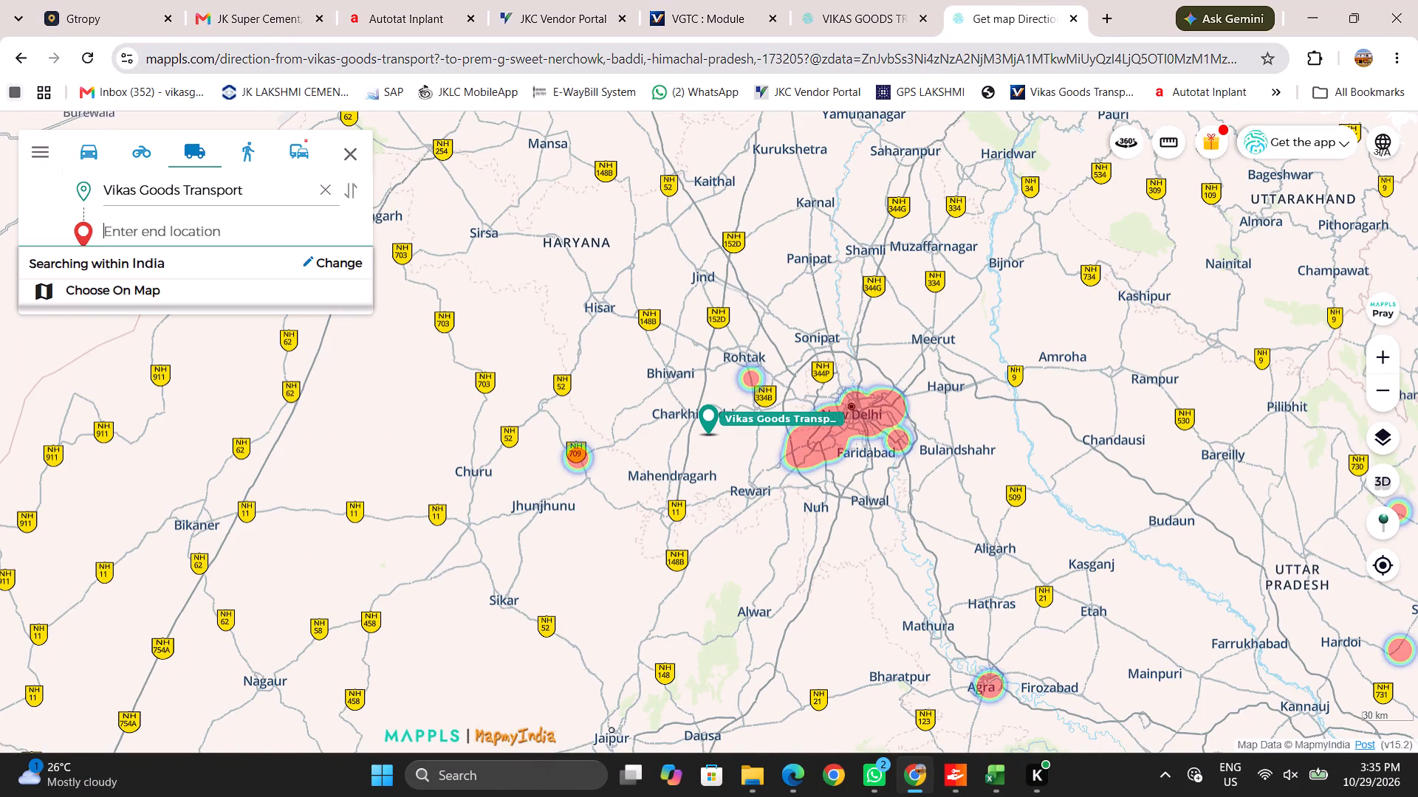
pyautogui.hotkey('ctrl', 'v')
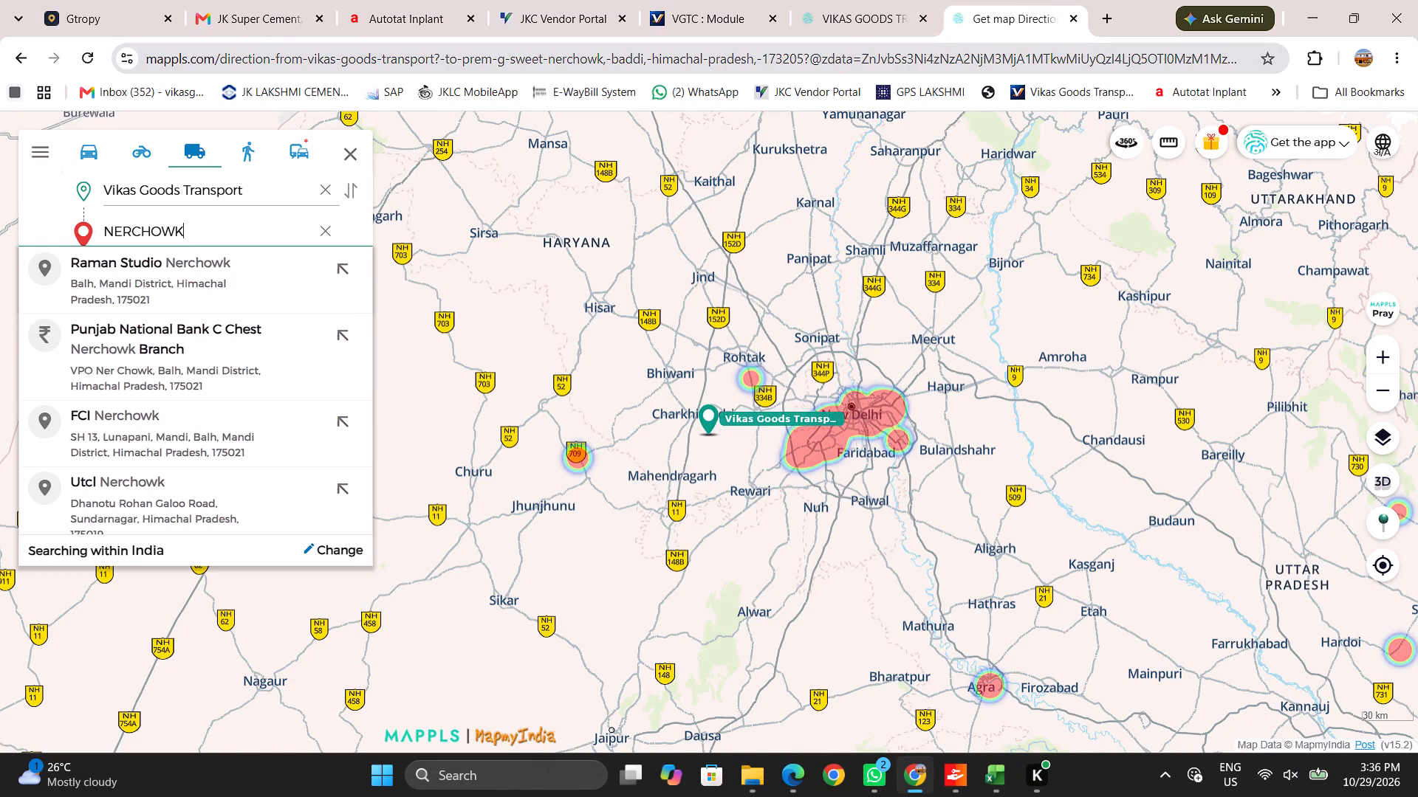
pyautogui.press('space')
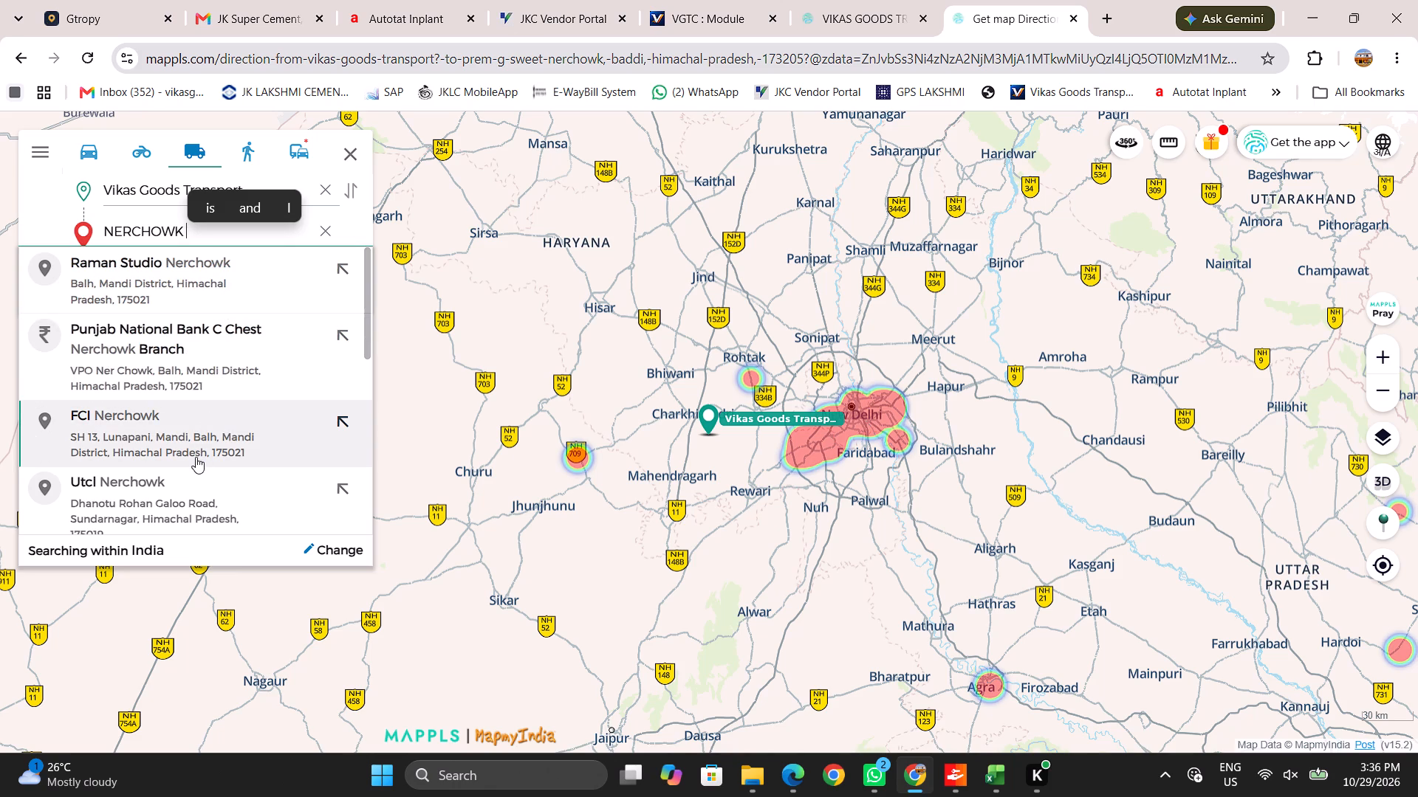
pyautogui.click(222, 382)
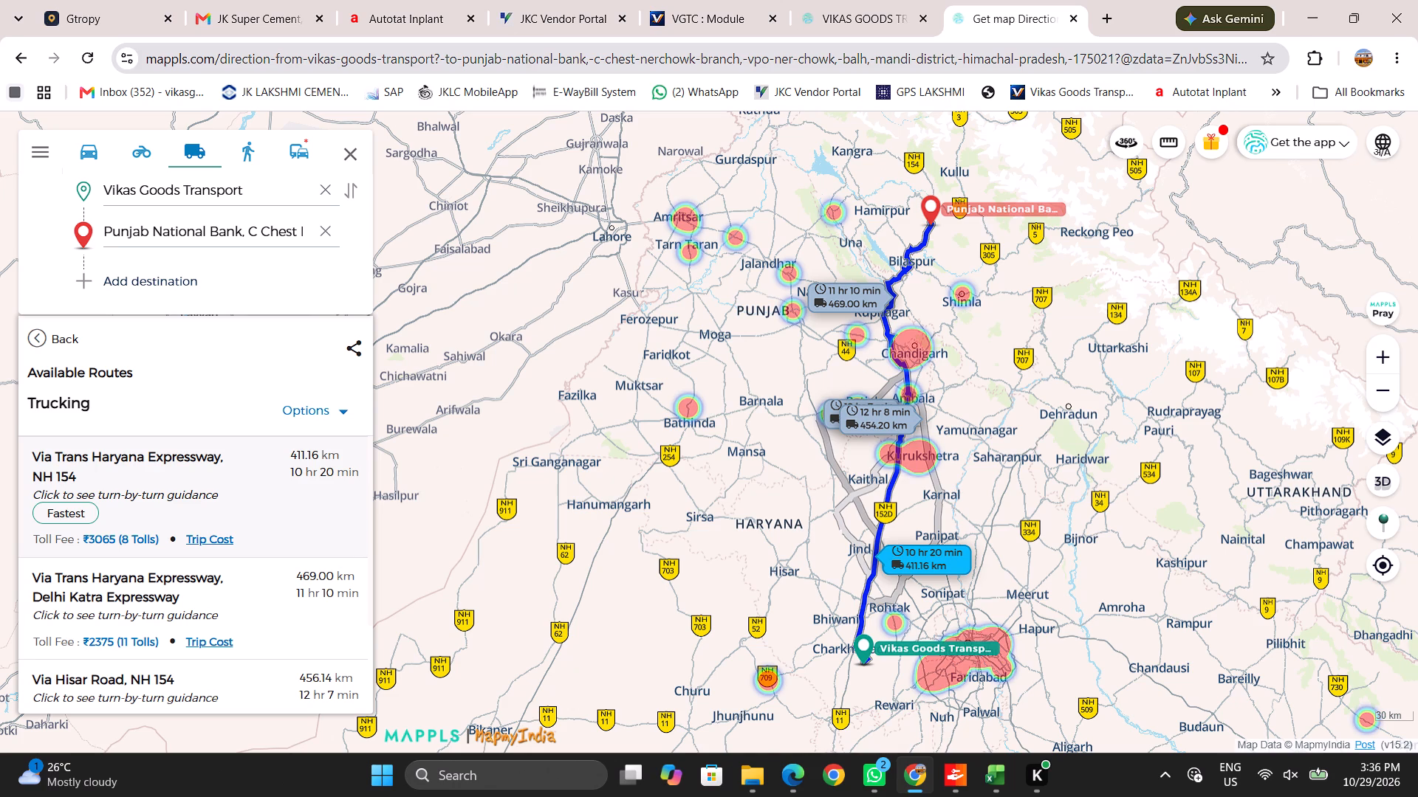
# Calculate the trip cost of the fastest route to Nerchowk for a diesel vehicle with a fuel efficiency of 3 km/L.
pyautogui.moveTo(767, 591); pyautogui.dragTo(759, 507)
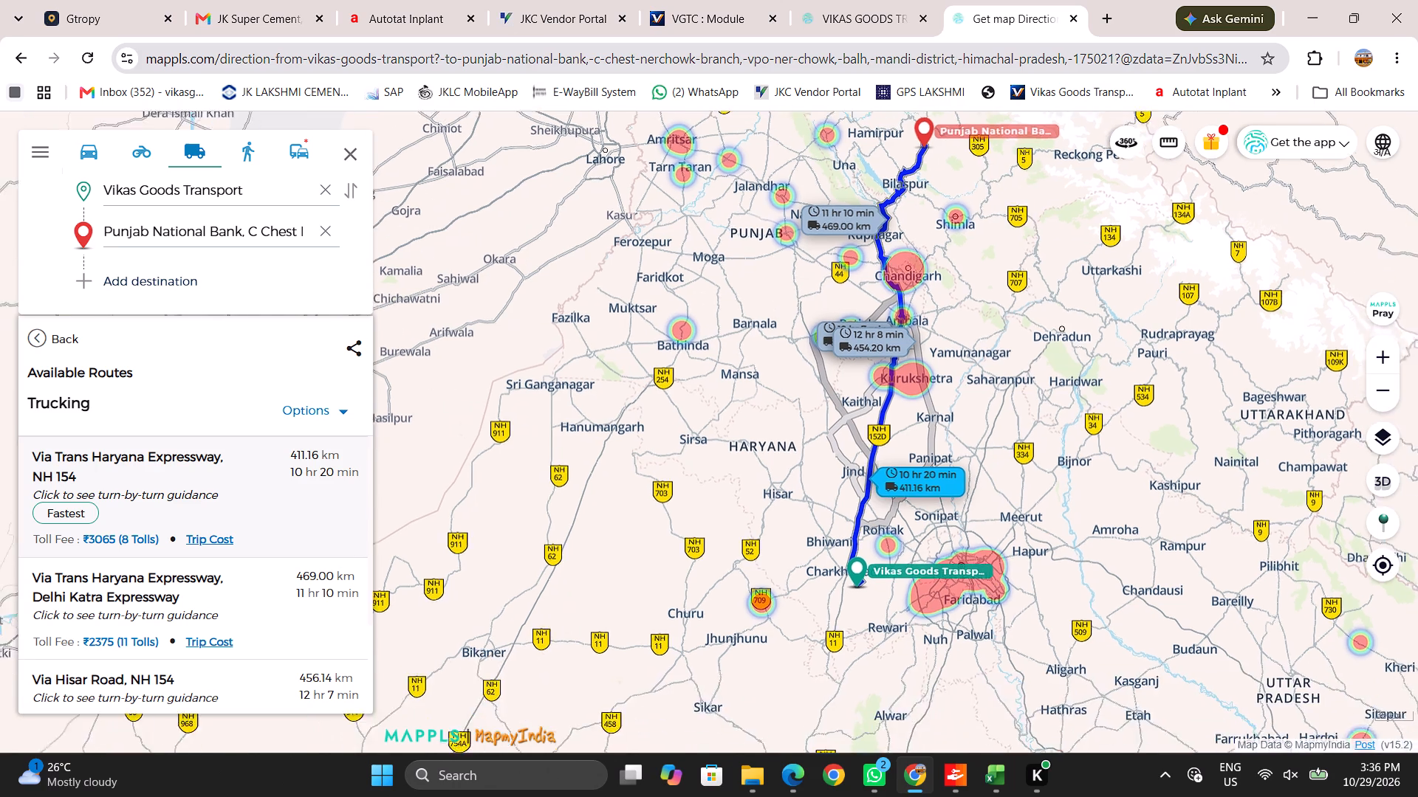
pyautogui.moveTo(759, 507); pyautogui.dragTo(662, 546)
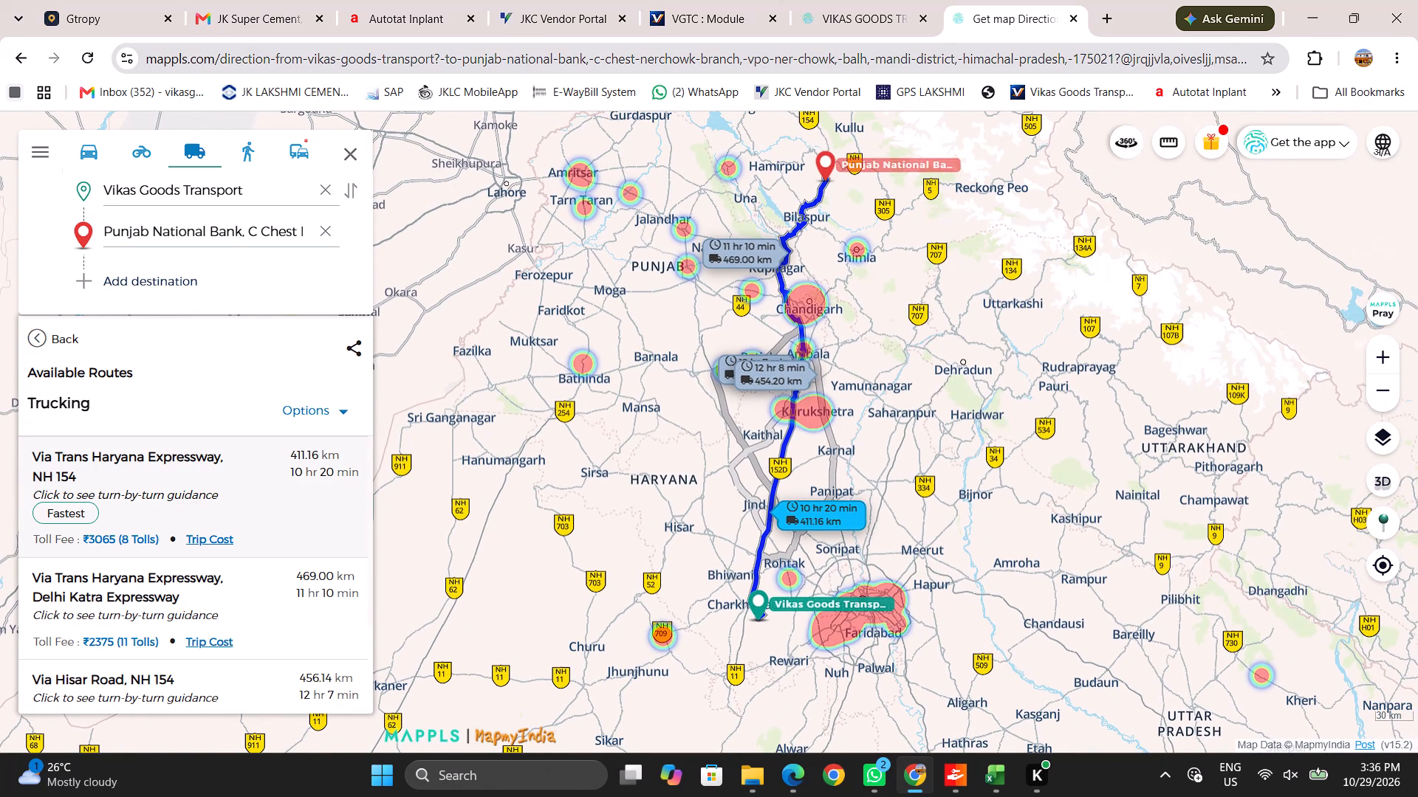
pyautogui.click(216, 540)
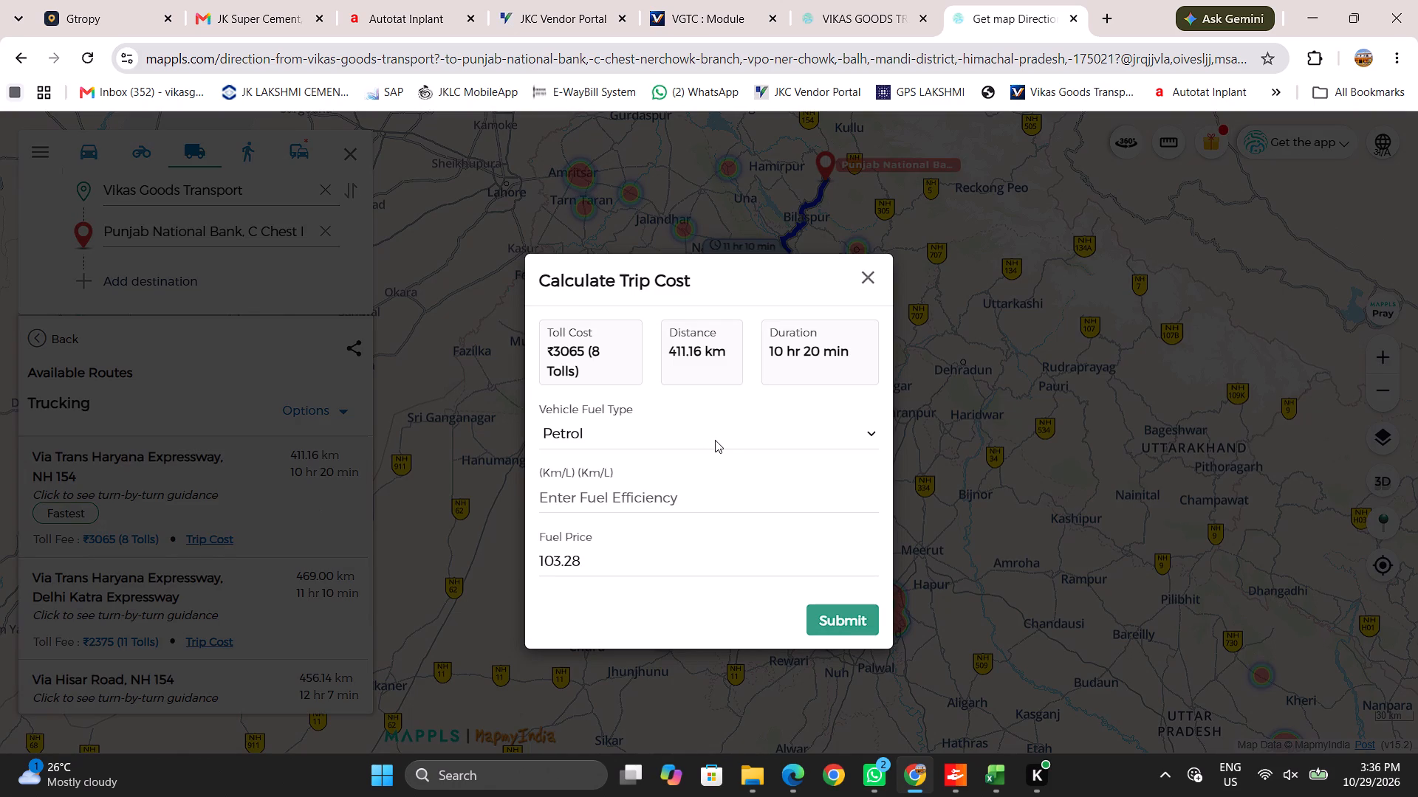
pyautogui.click(727, 452)
pyautogui.click(719, 437)
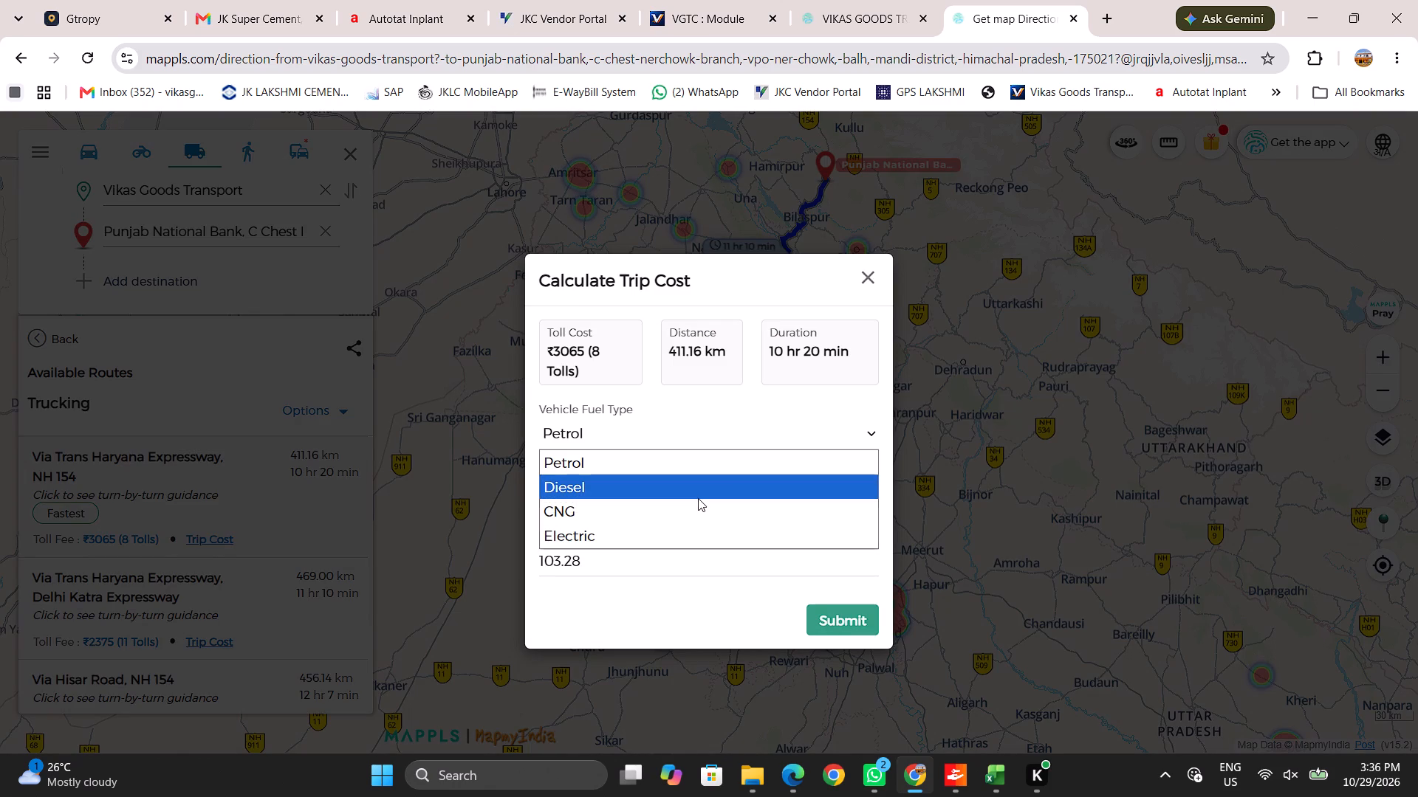
pyautogui.click(698, 498)
pyautogui.click(682, 497)
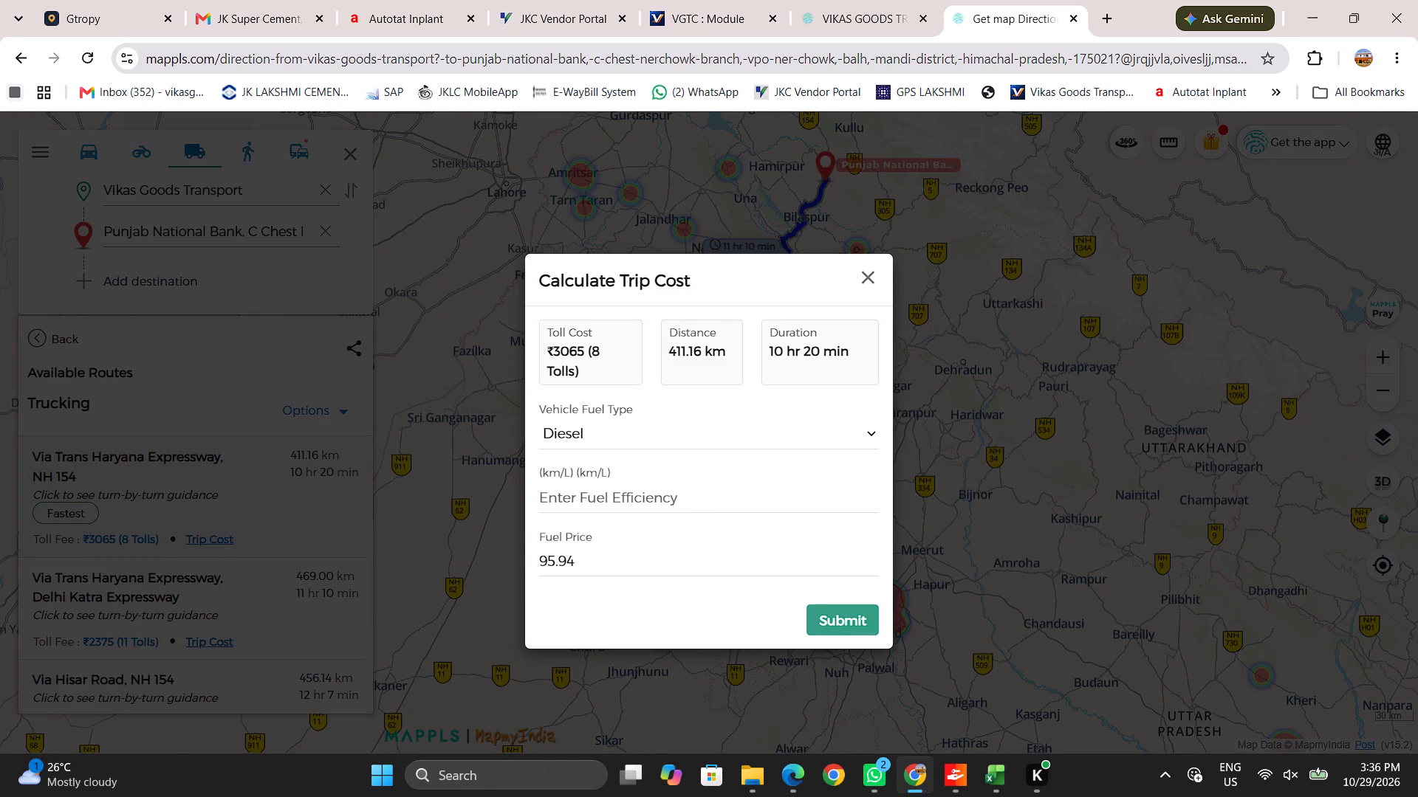
pyautogui.press('3')
pyautogui.click(833, 612)
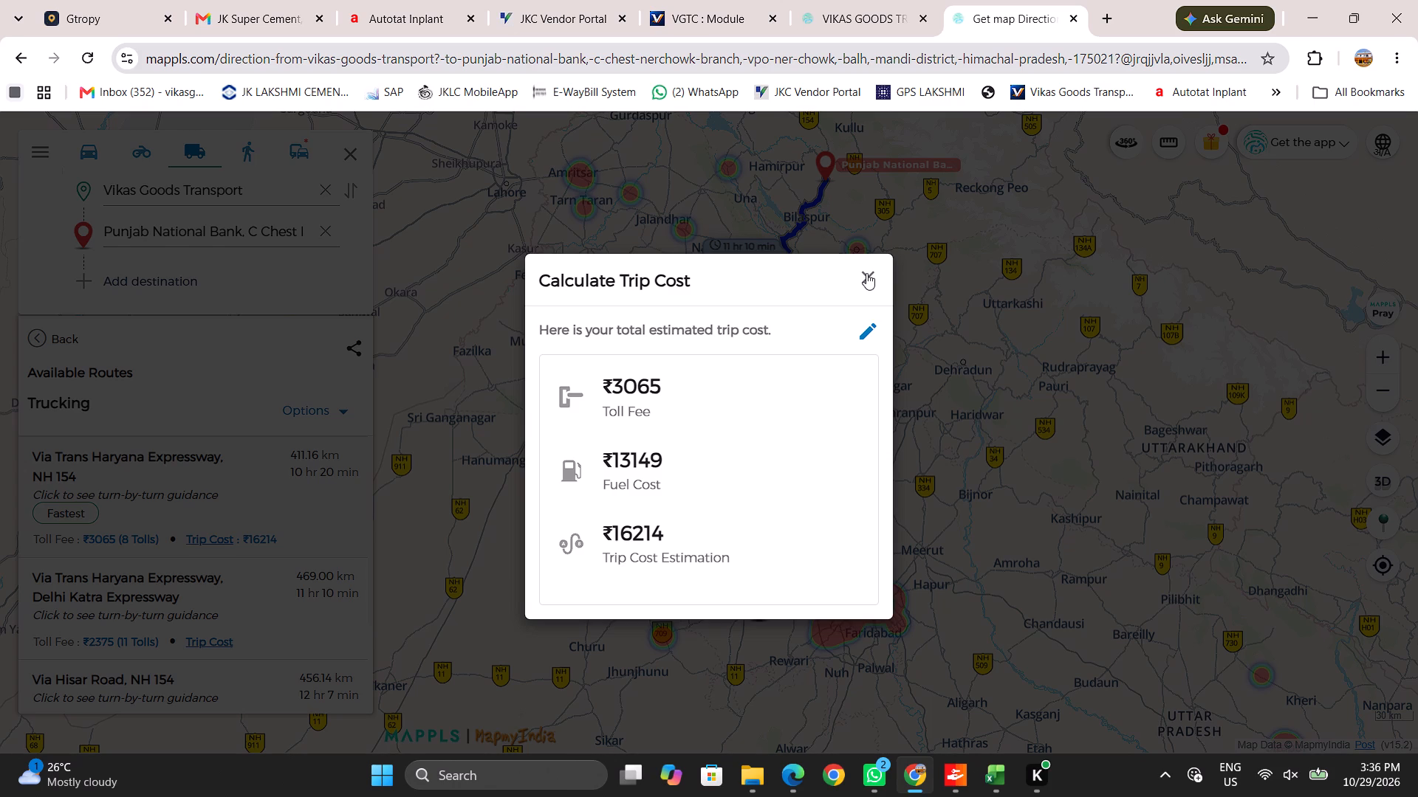
pyautogui.click(866, 273)
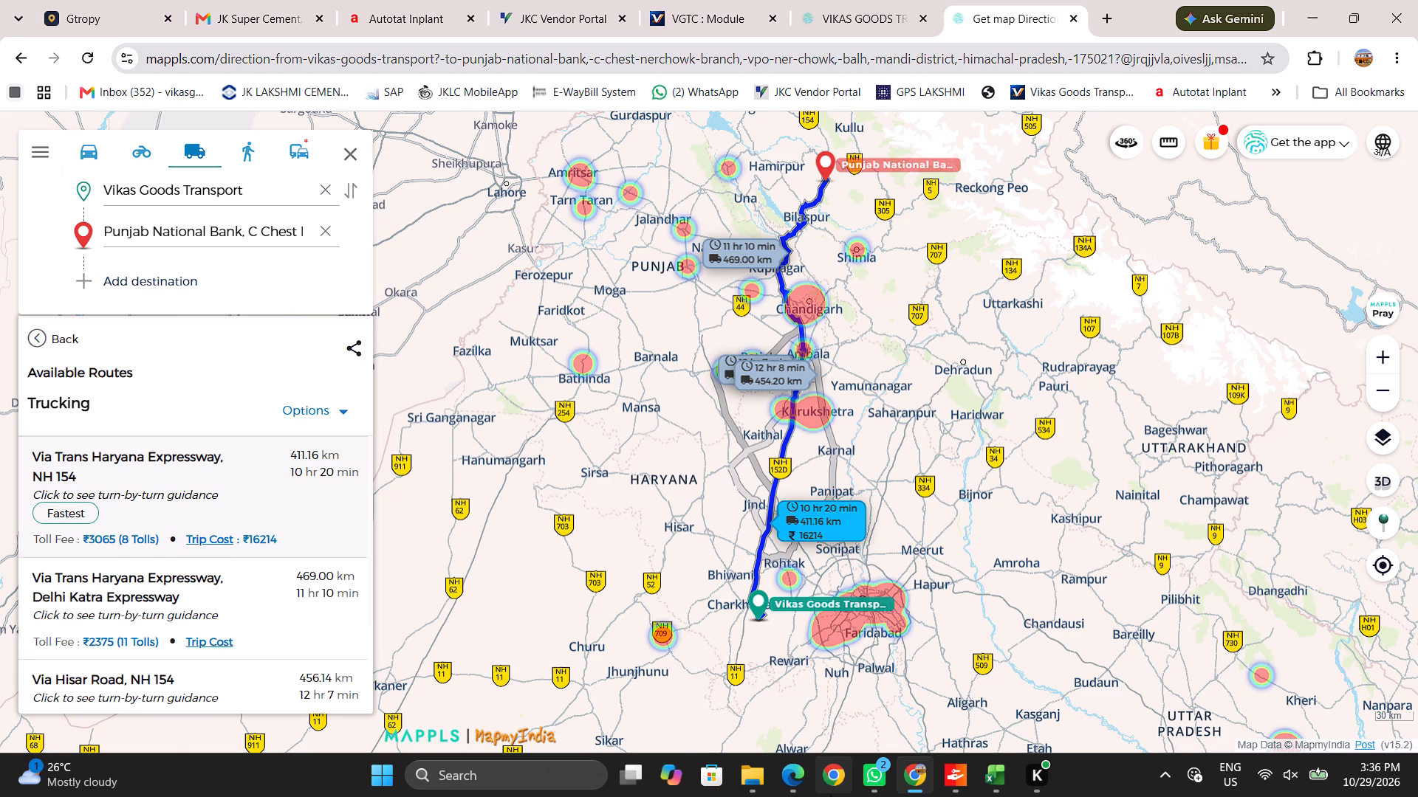
# Open Calculator and multiply 1745 by 42.
pyautogui.click(540, 775)
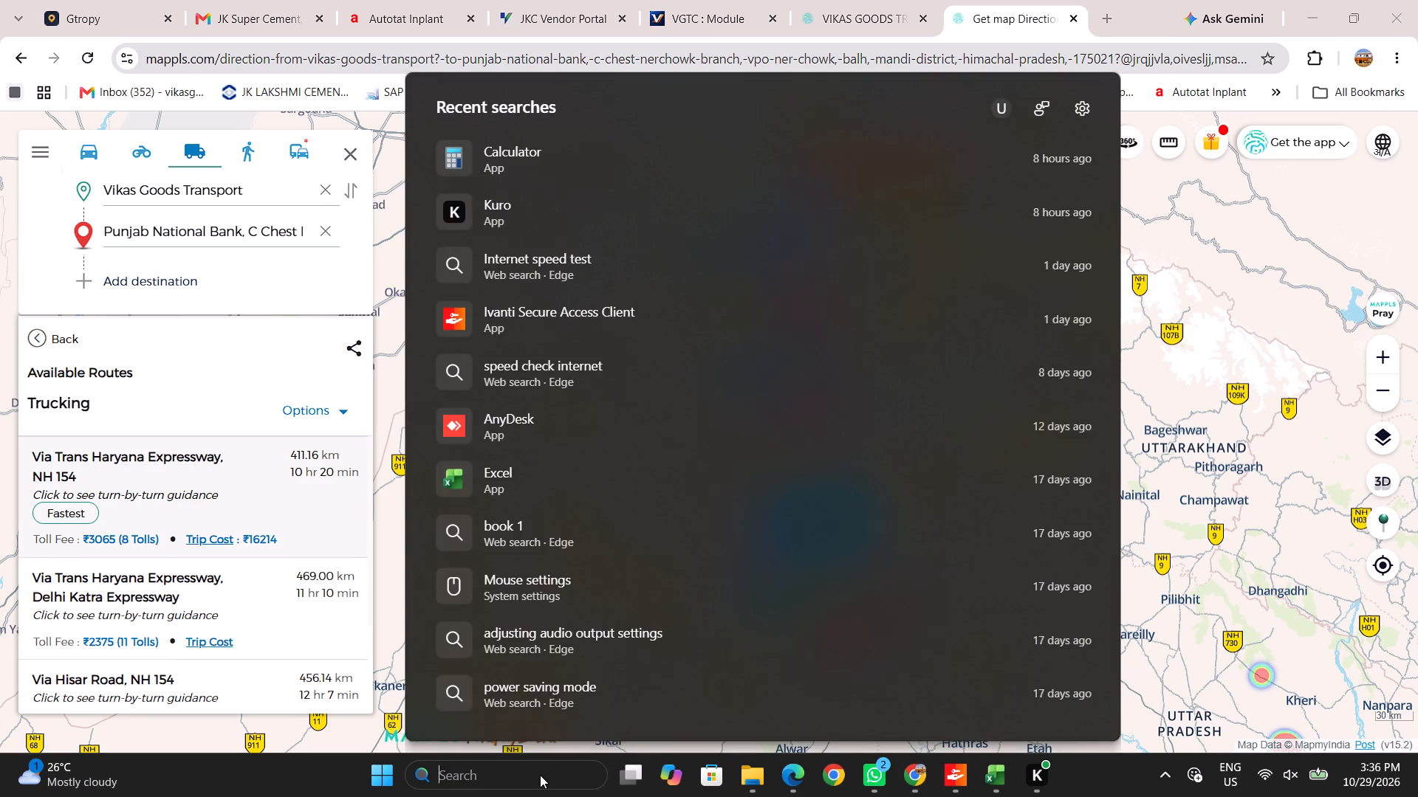
pyautogui.write('CA')
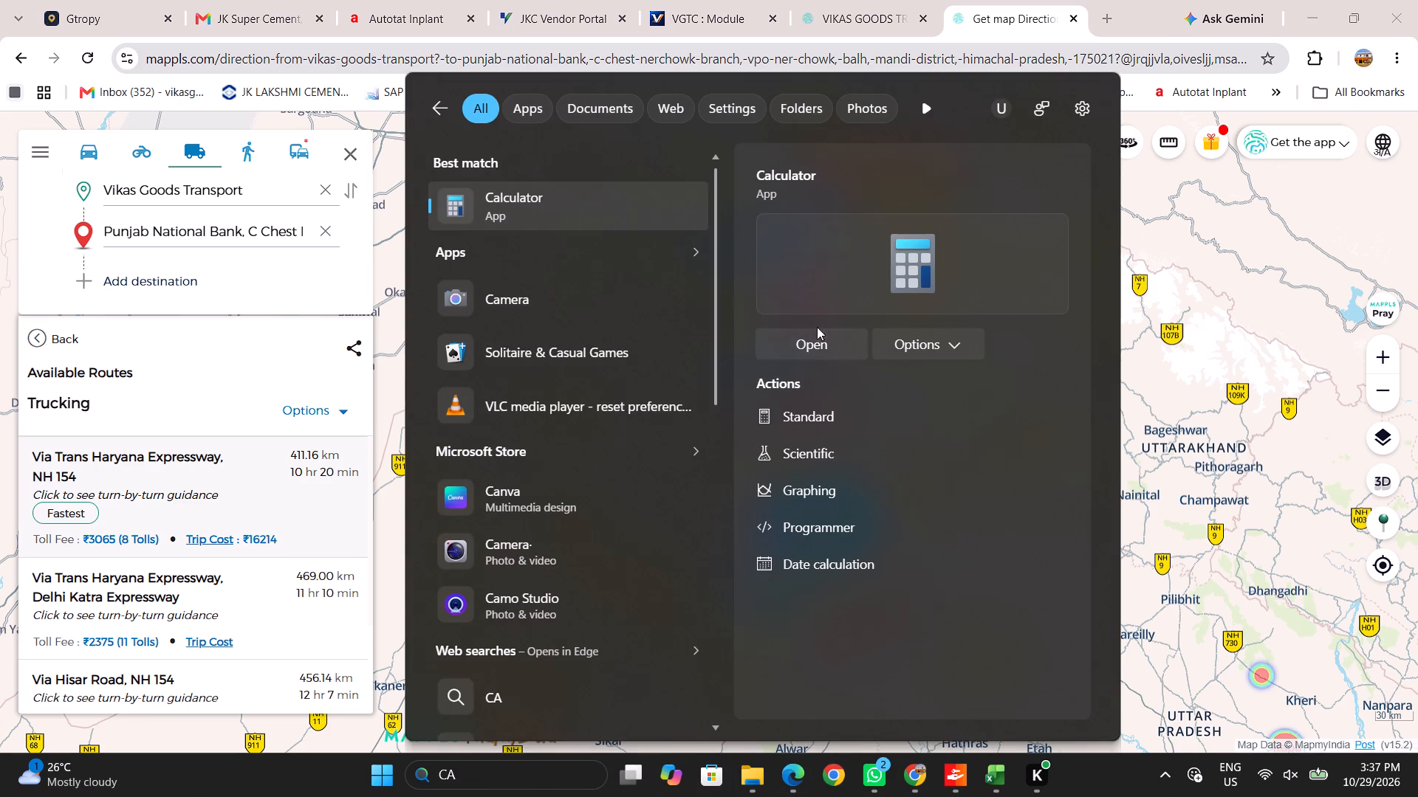
pyautogui.click(821, 347)
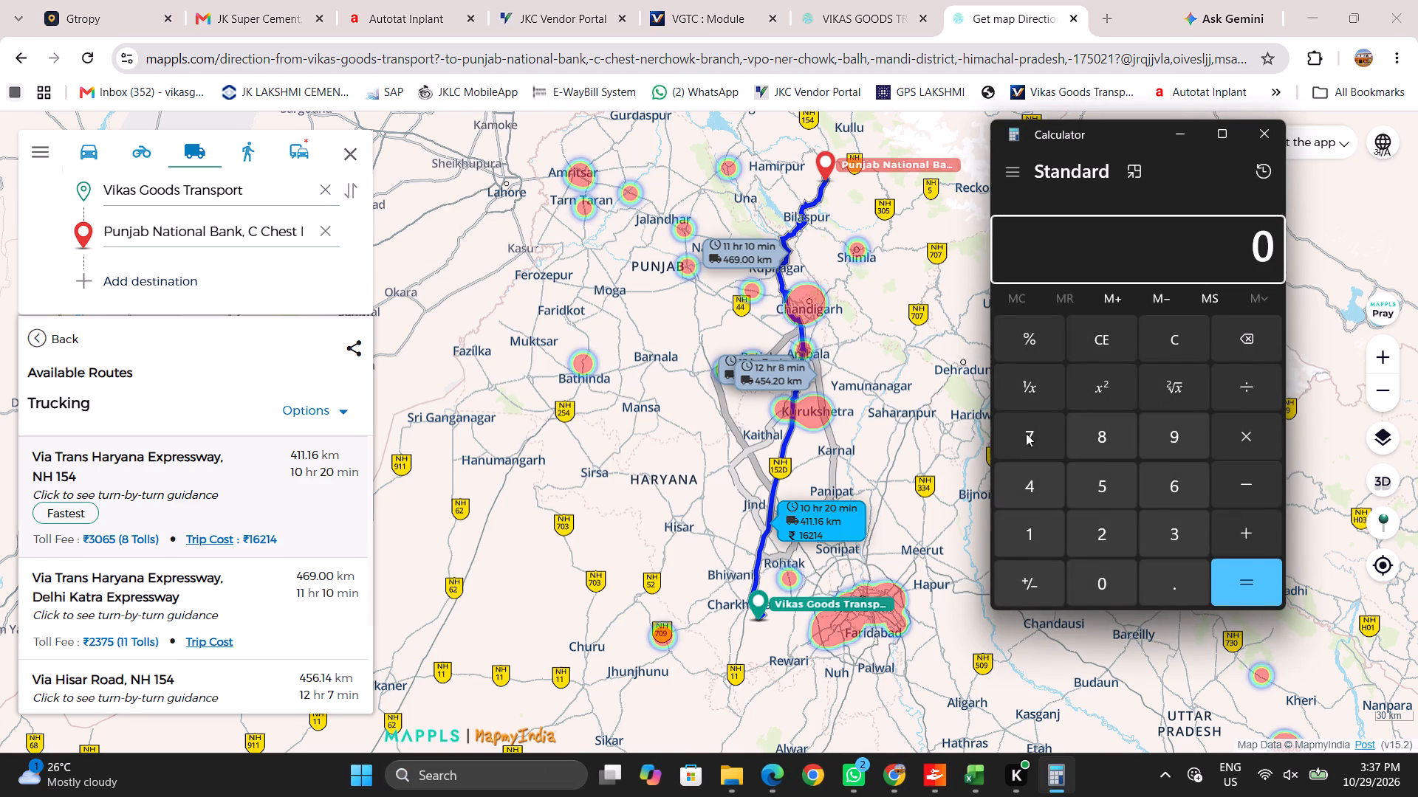
pyautogui.write('17')
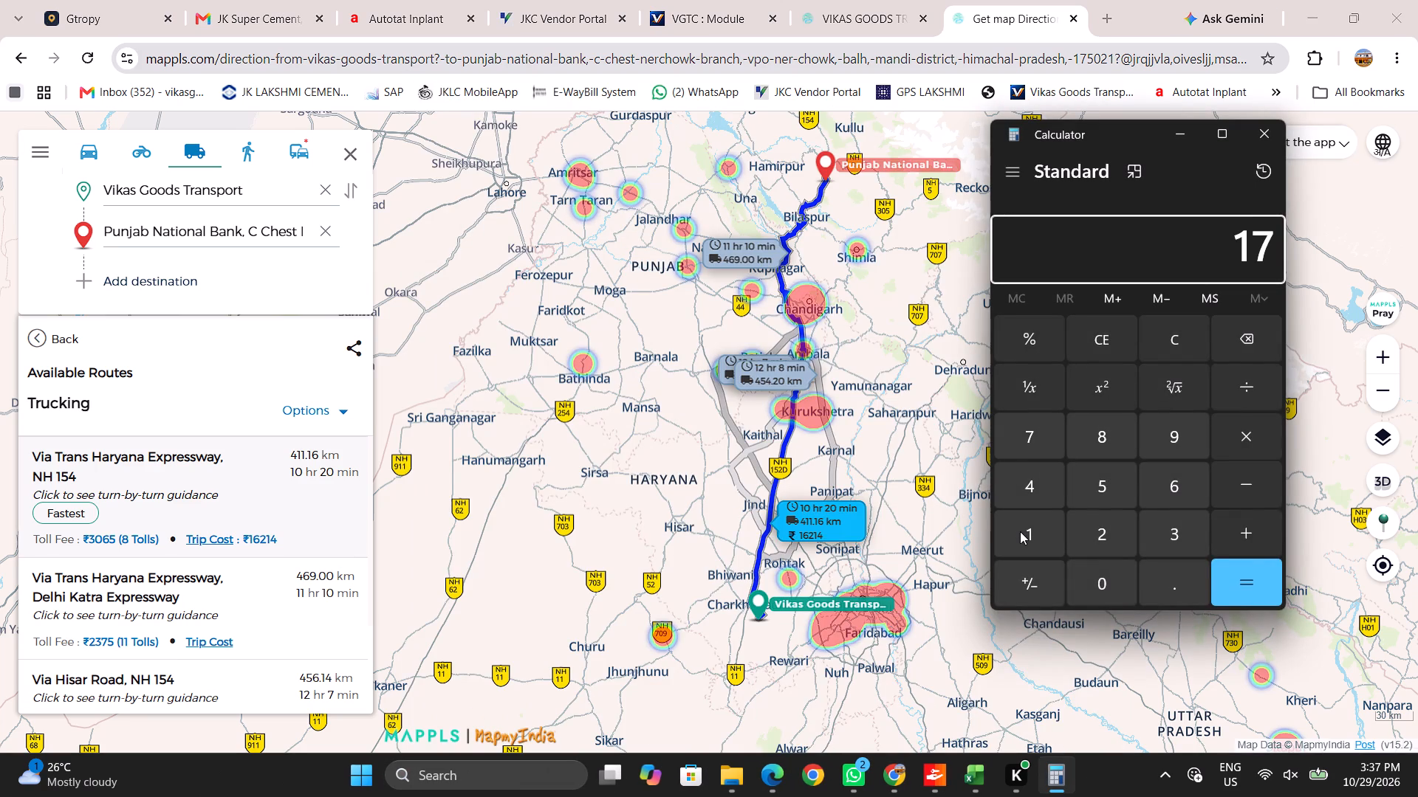
pyautogui.write('45')
pyautogui.write('*42')
pyautogui.press('Return')
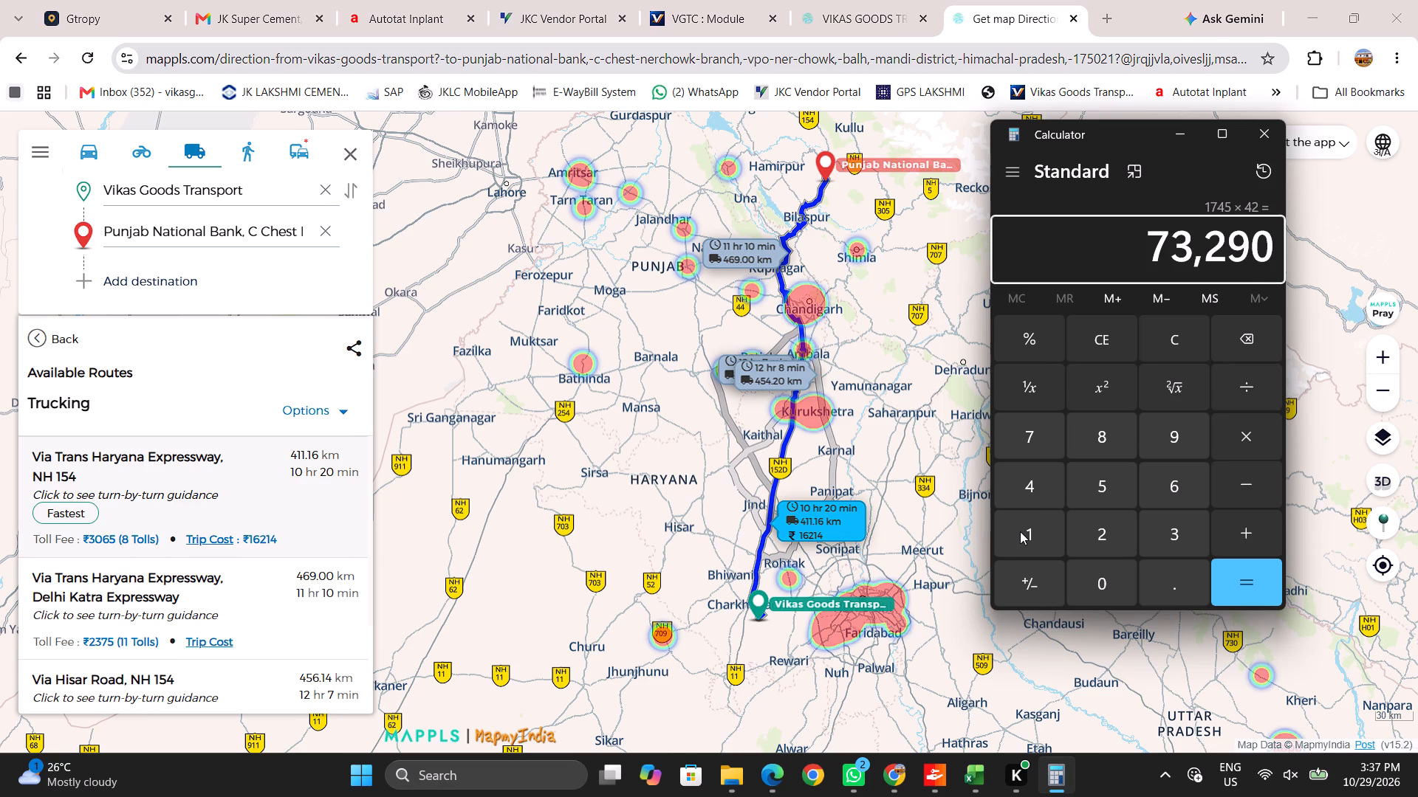
# Subtract 42000 from the product, and deduct 5000 twice from the remainder.
pyautogui.press('-')
pyautogui.write('42000')
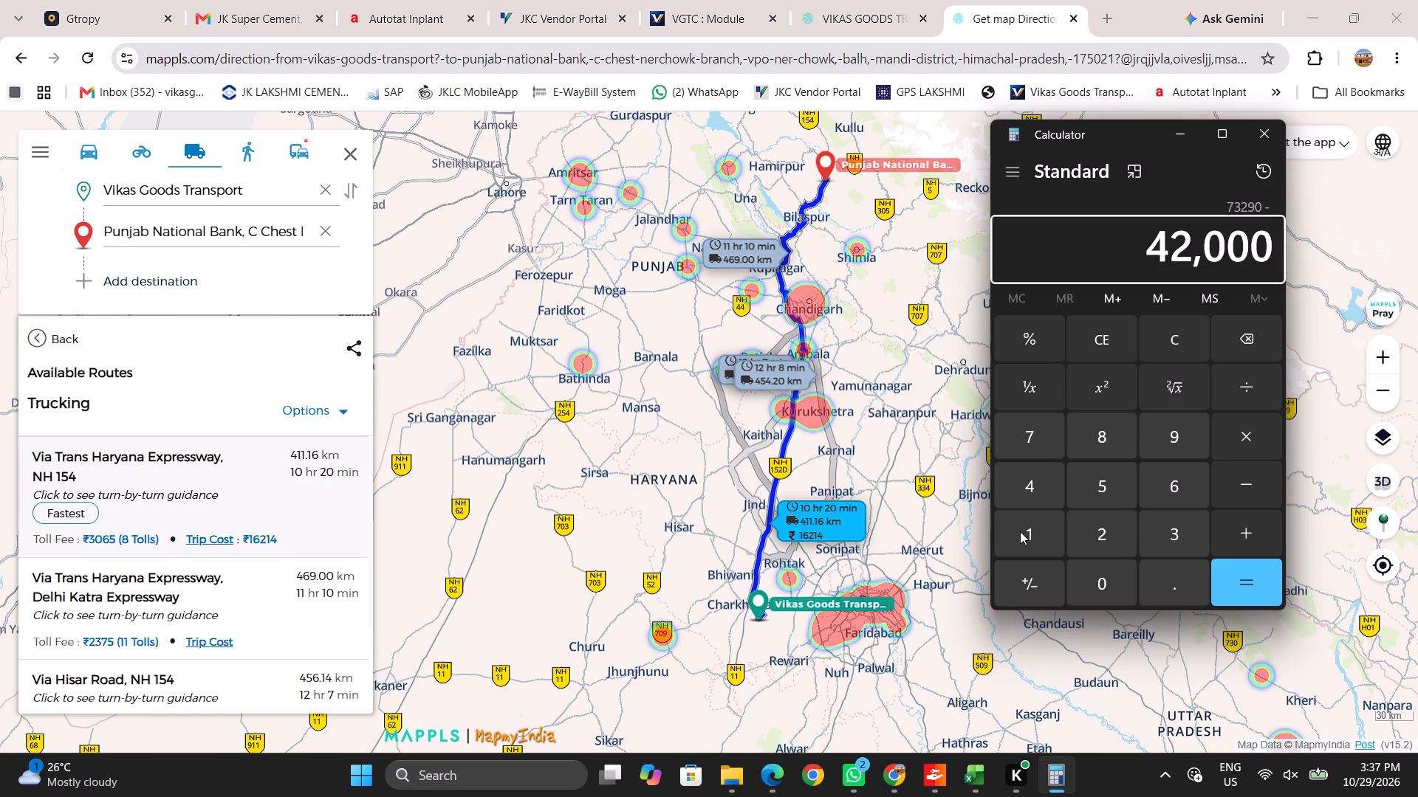
pyautogui.press('Return')
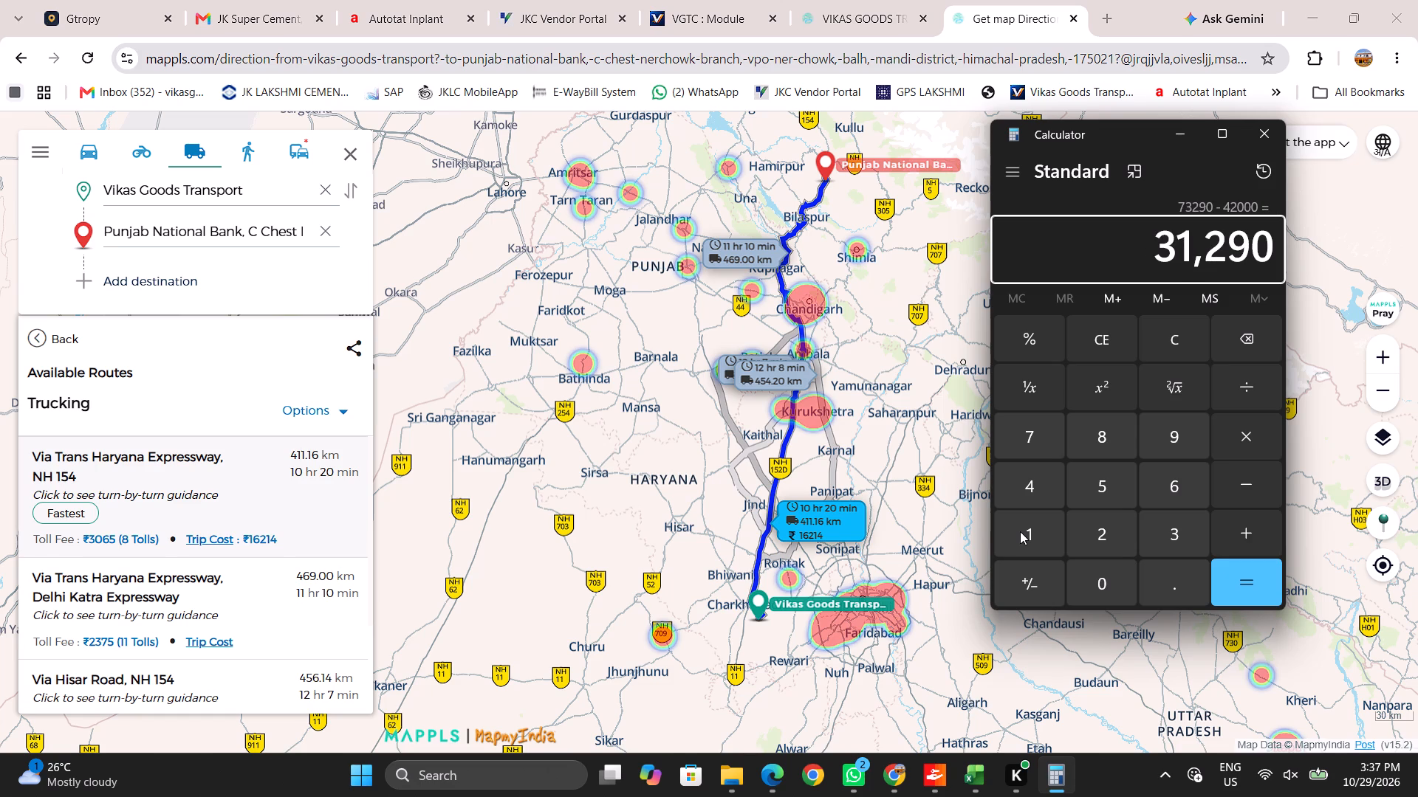
pyautogui.press('-')
pyautogui.write('5000')
pyautogui.press('Return')
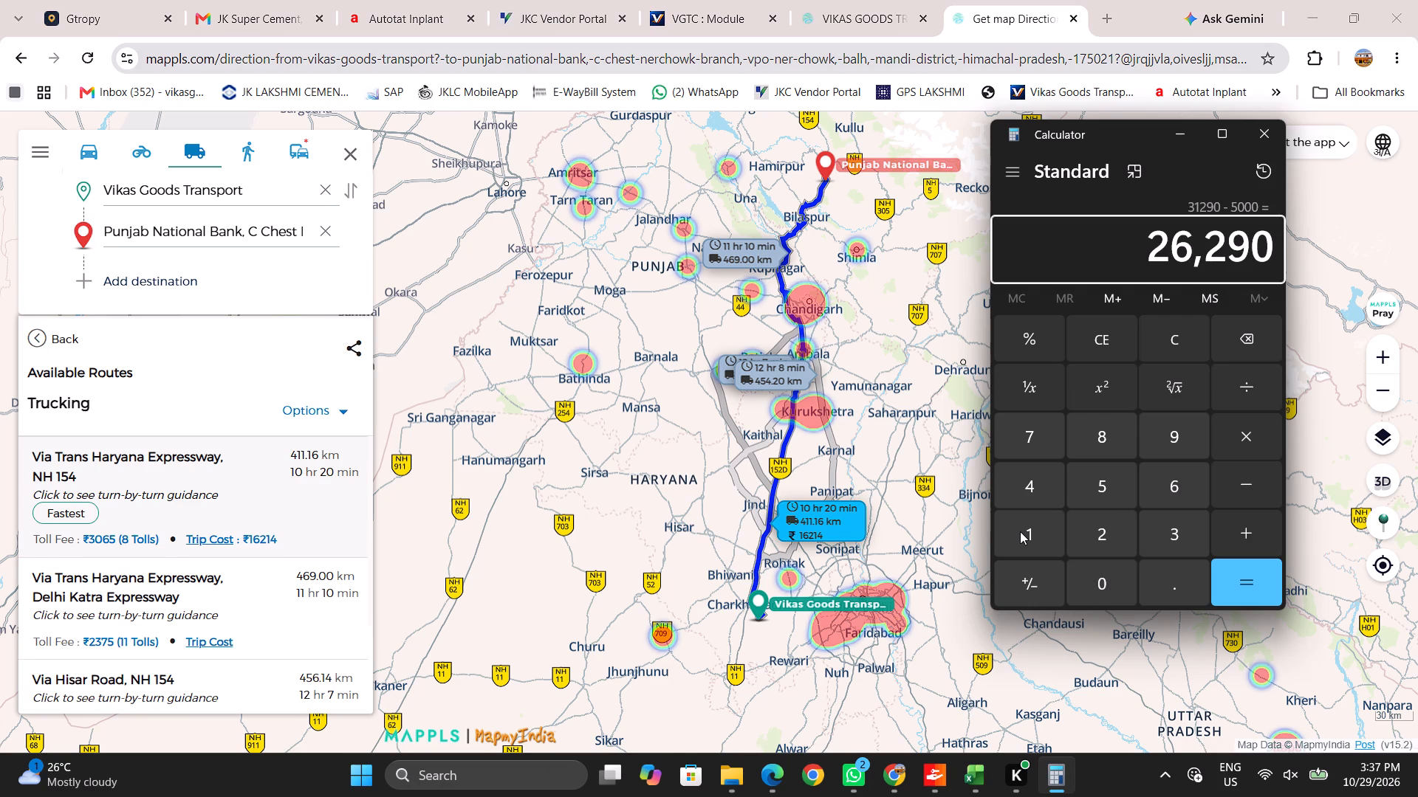
pyautogui.press('-')
pyautogui.press('5')
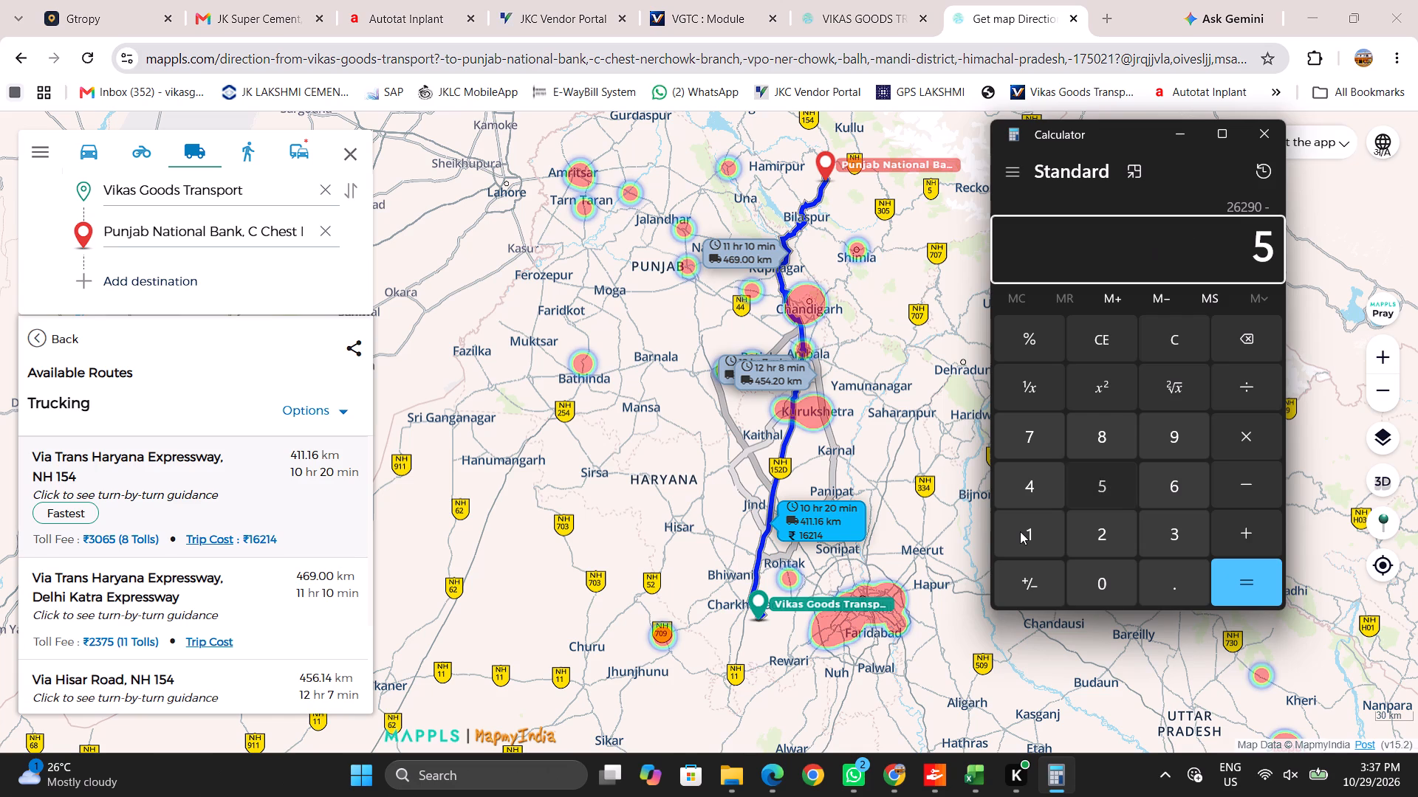
pyautogui.write('000')
pyautogui.press('Return')
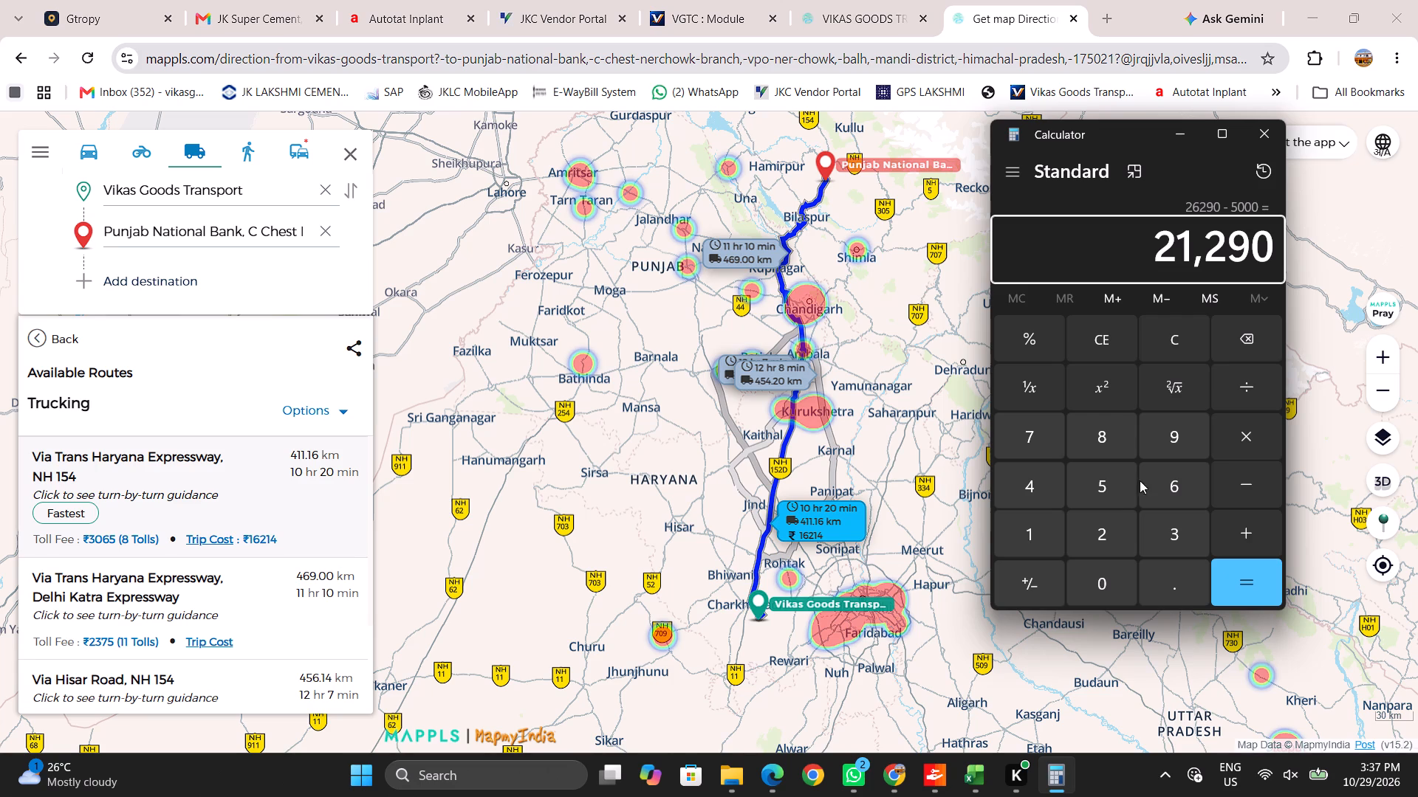
# Clear the finished calculation.
pyautogui.click(1165, 334)
pyautogui.click(1116, 332)
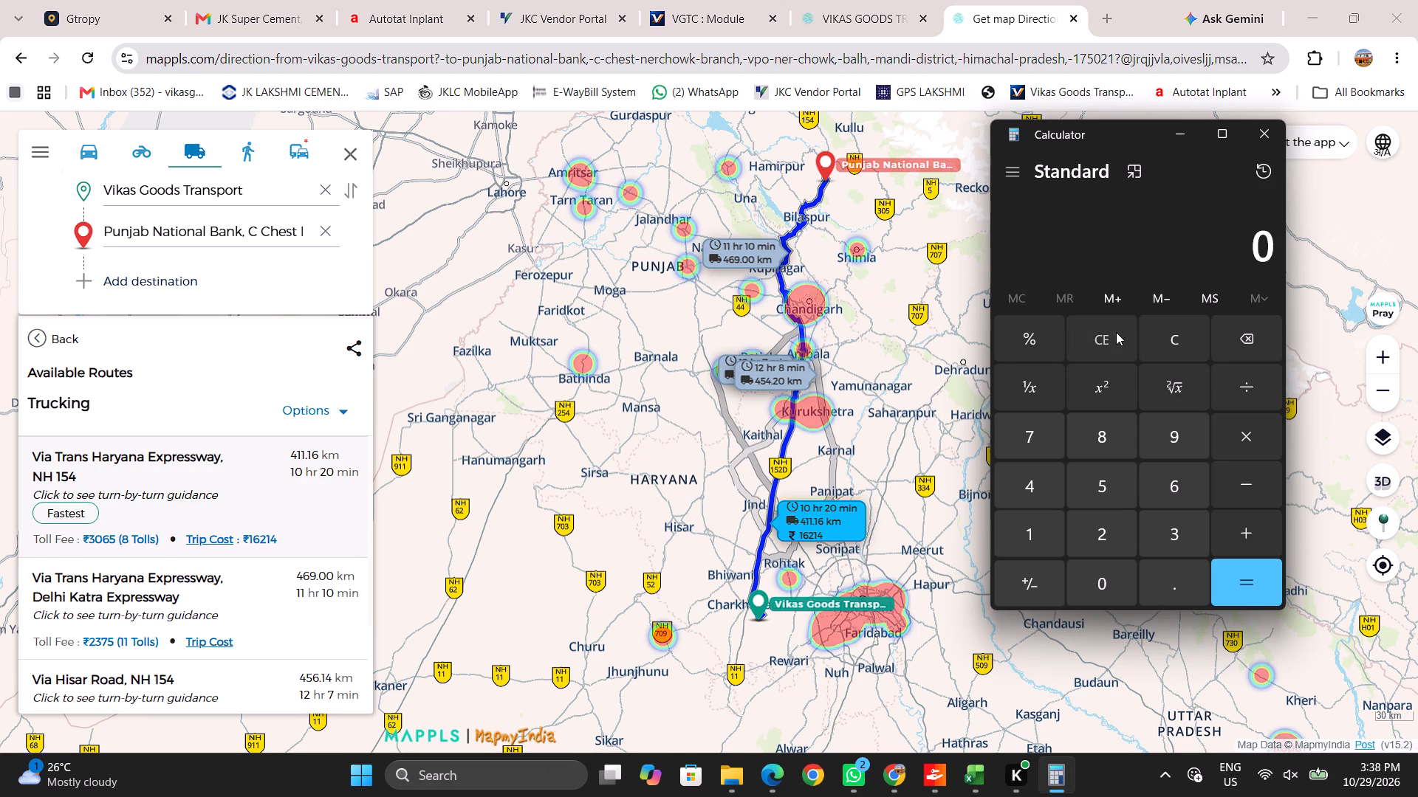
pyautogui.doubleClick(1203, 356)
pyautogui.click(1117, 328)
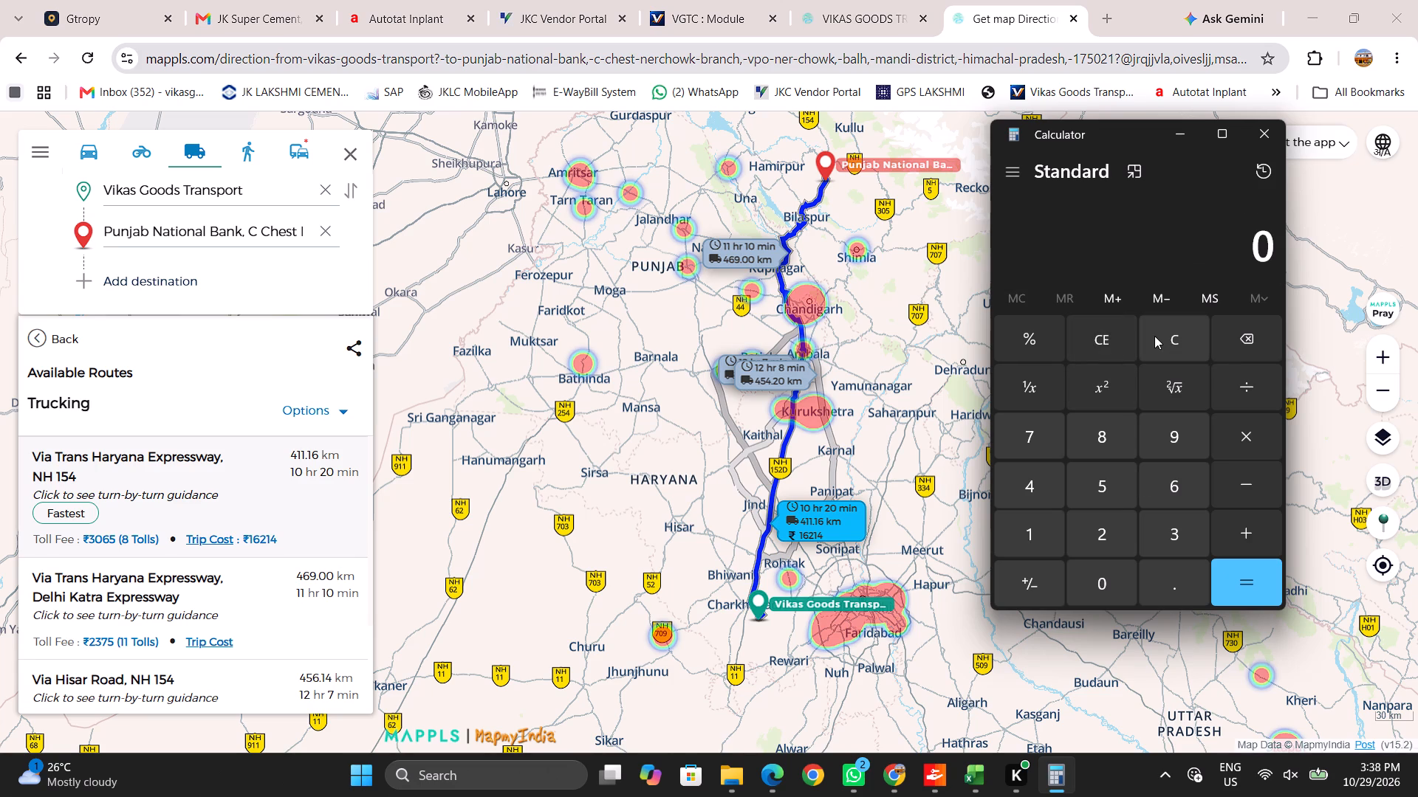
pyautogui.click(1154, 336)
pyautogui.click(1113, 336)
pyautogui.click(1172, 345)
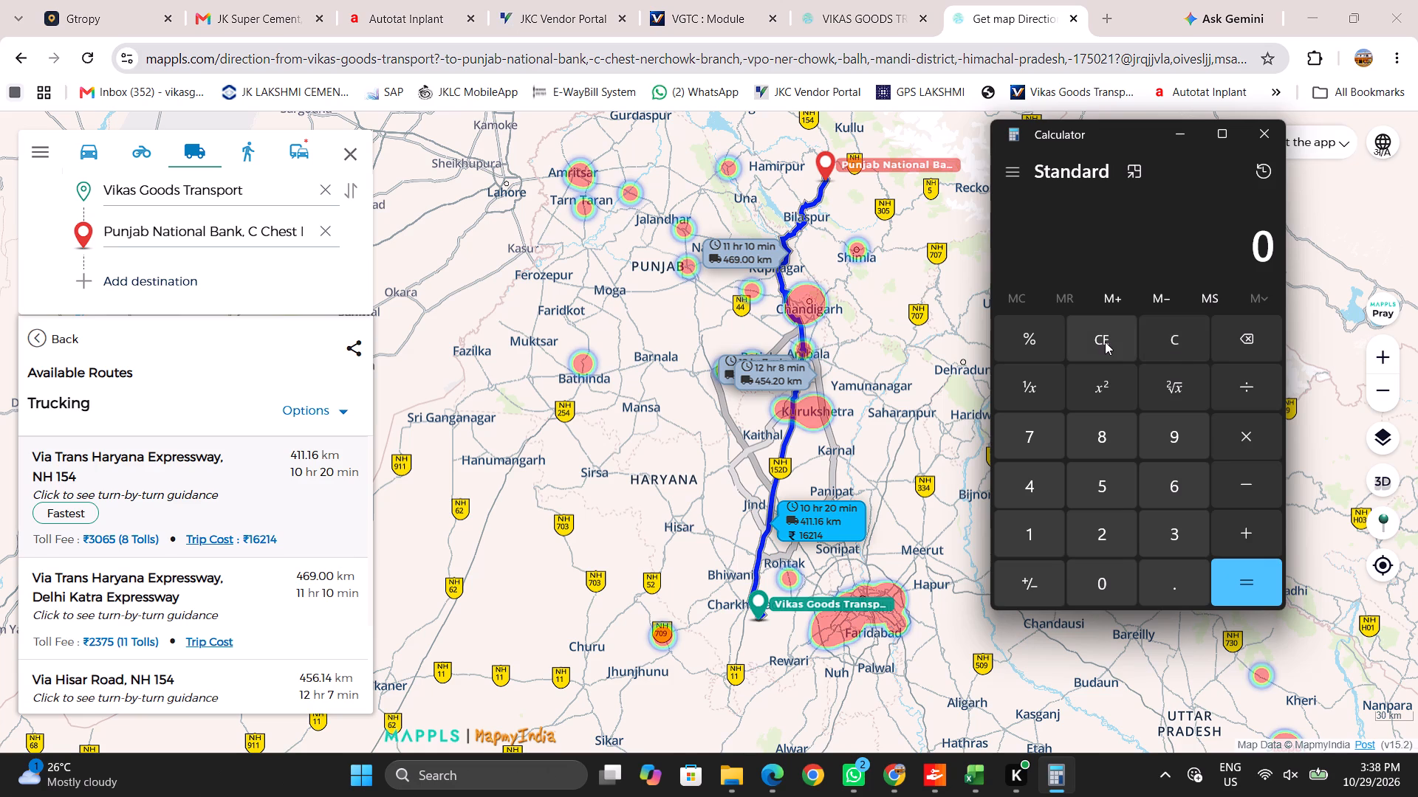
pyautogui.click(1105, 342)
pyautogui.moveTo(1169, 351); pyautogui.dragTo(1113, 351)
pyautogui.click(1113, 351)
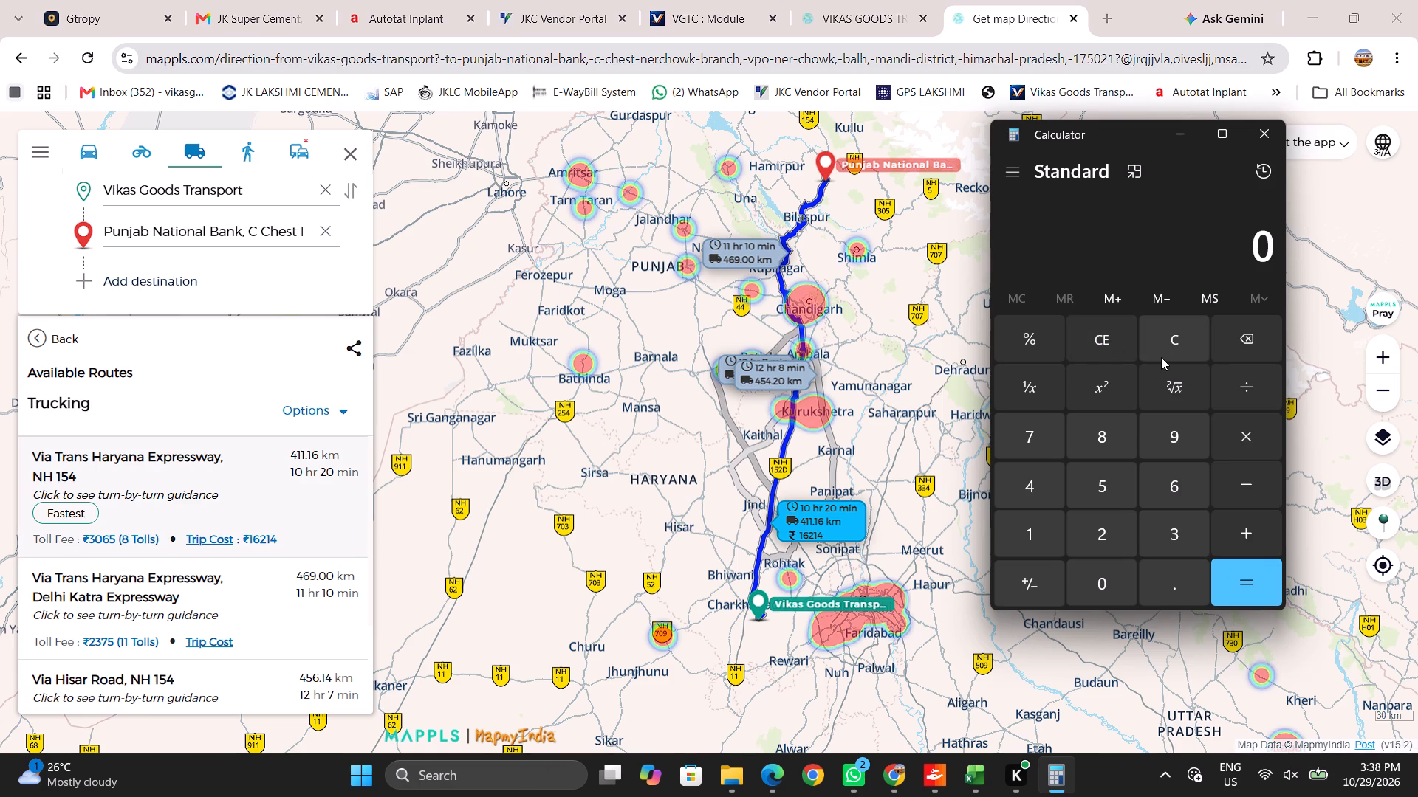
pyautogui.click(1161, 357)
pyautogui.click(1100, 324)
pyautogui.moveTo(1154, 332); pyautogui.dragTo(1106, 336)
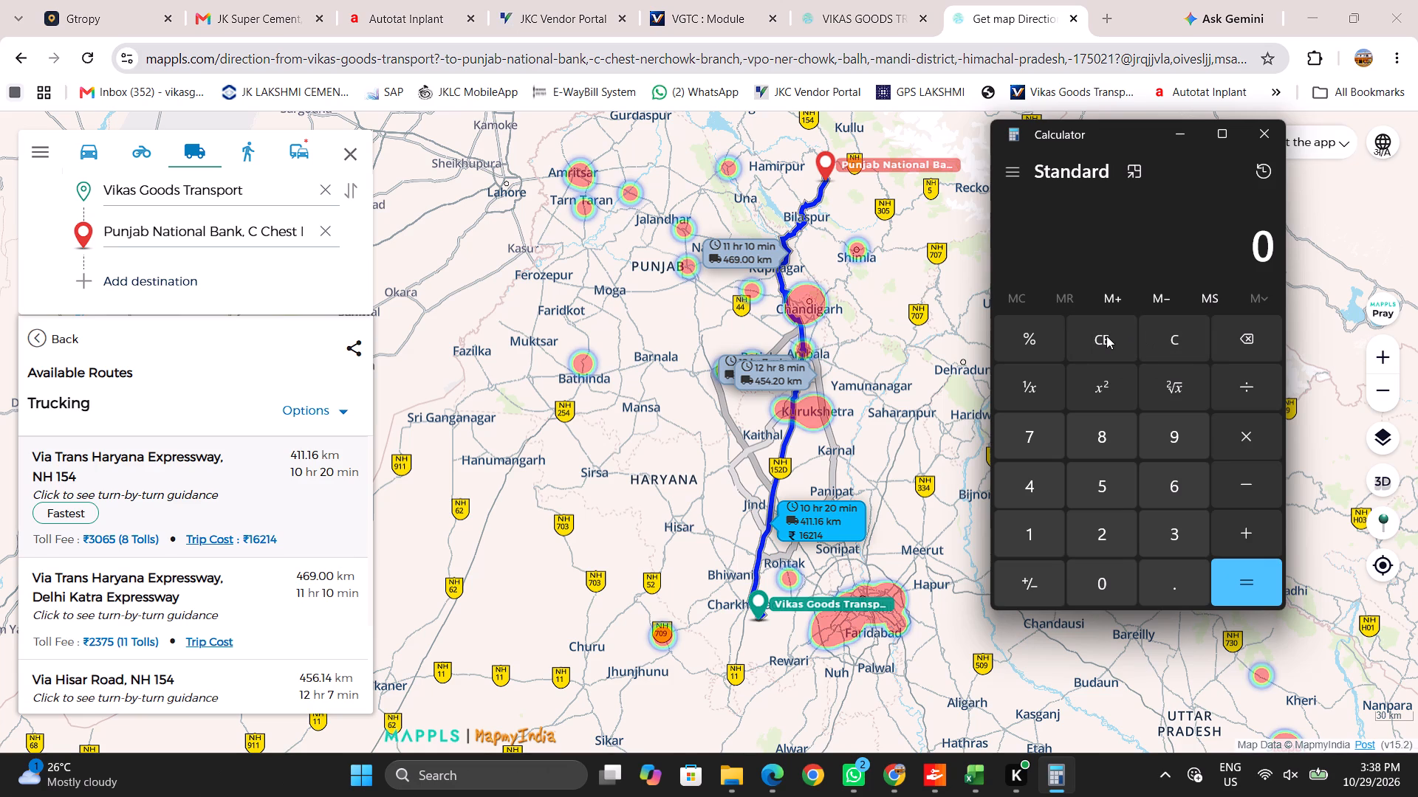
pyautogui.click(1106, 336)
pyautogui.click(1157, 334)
# Subtract 350 from 1745 in Calculator and multiply the difference by 42.
pyautogui.write('1717')
pyautogui.press('BackSpace')
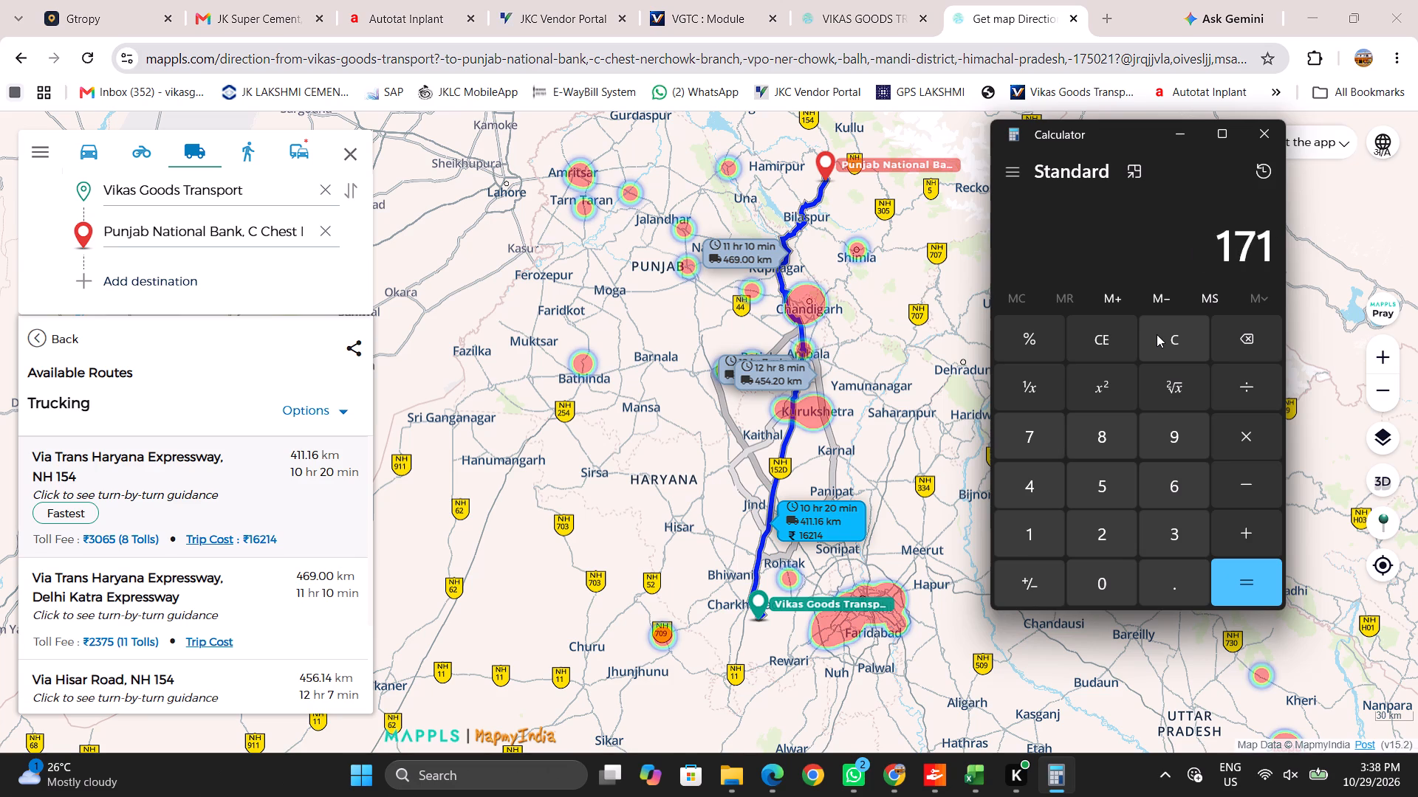
pyautogui.press('BackSpace')
pyautogui.write('45')
pyautogui.write('-350')
pyautogui.press('Return')
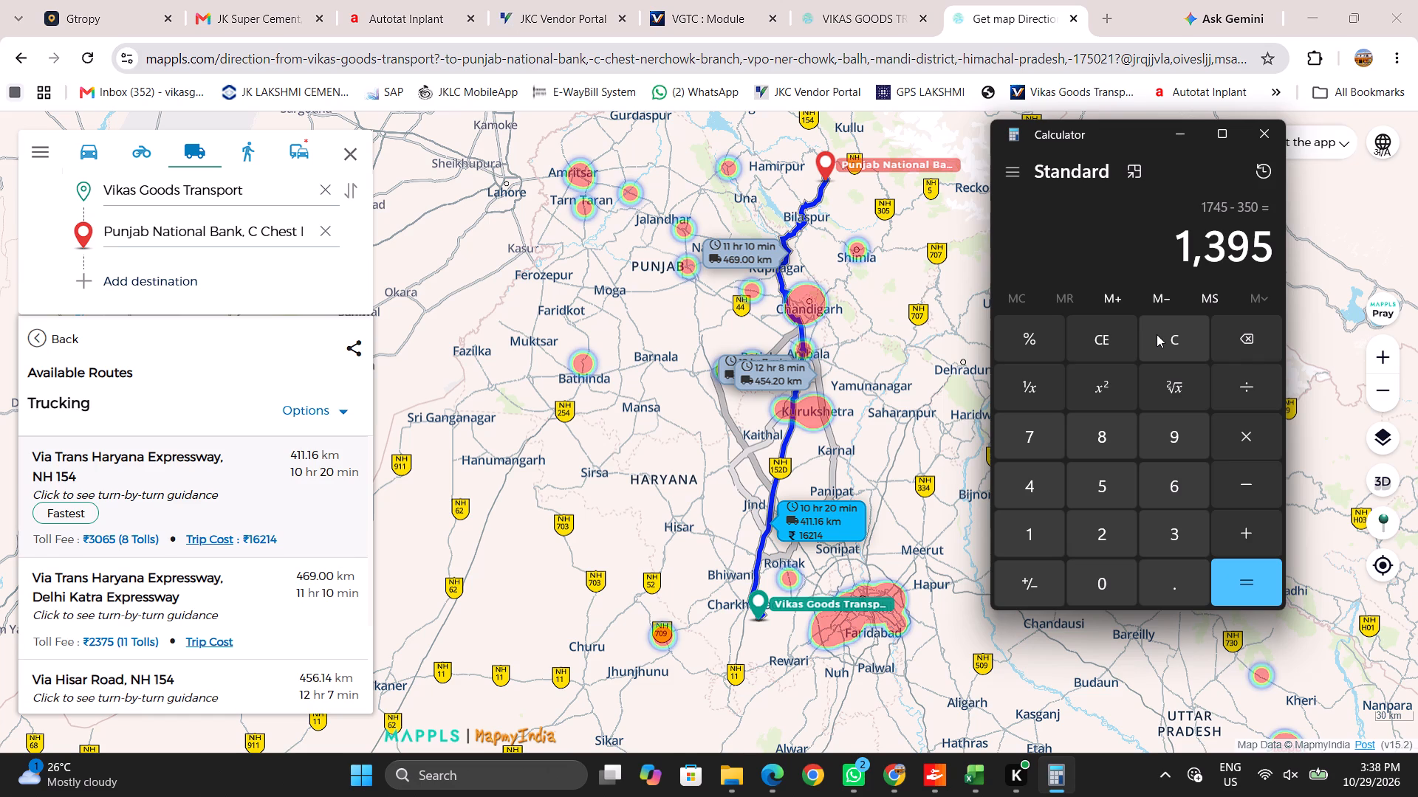
pyautogui.write('*42')
pyautogui.press('Return')
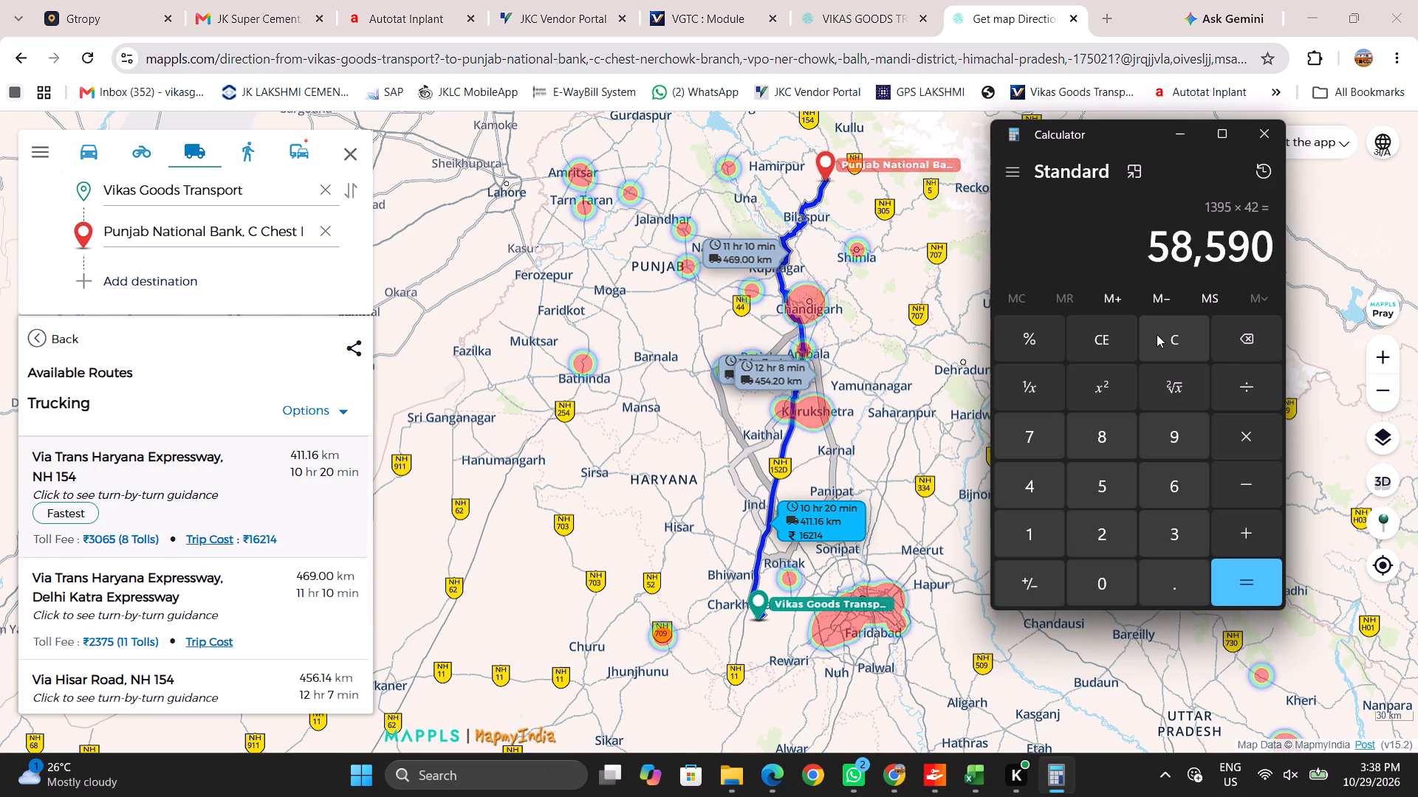
# Subtract 40000, 5000 and 3000 in turn from the new product.
pyautogui.write('-40000')
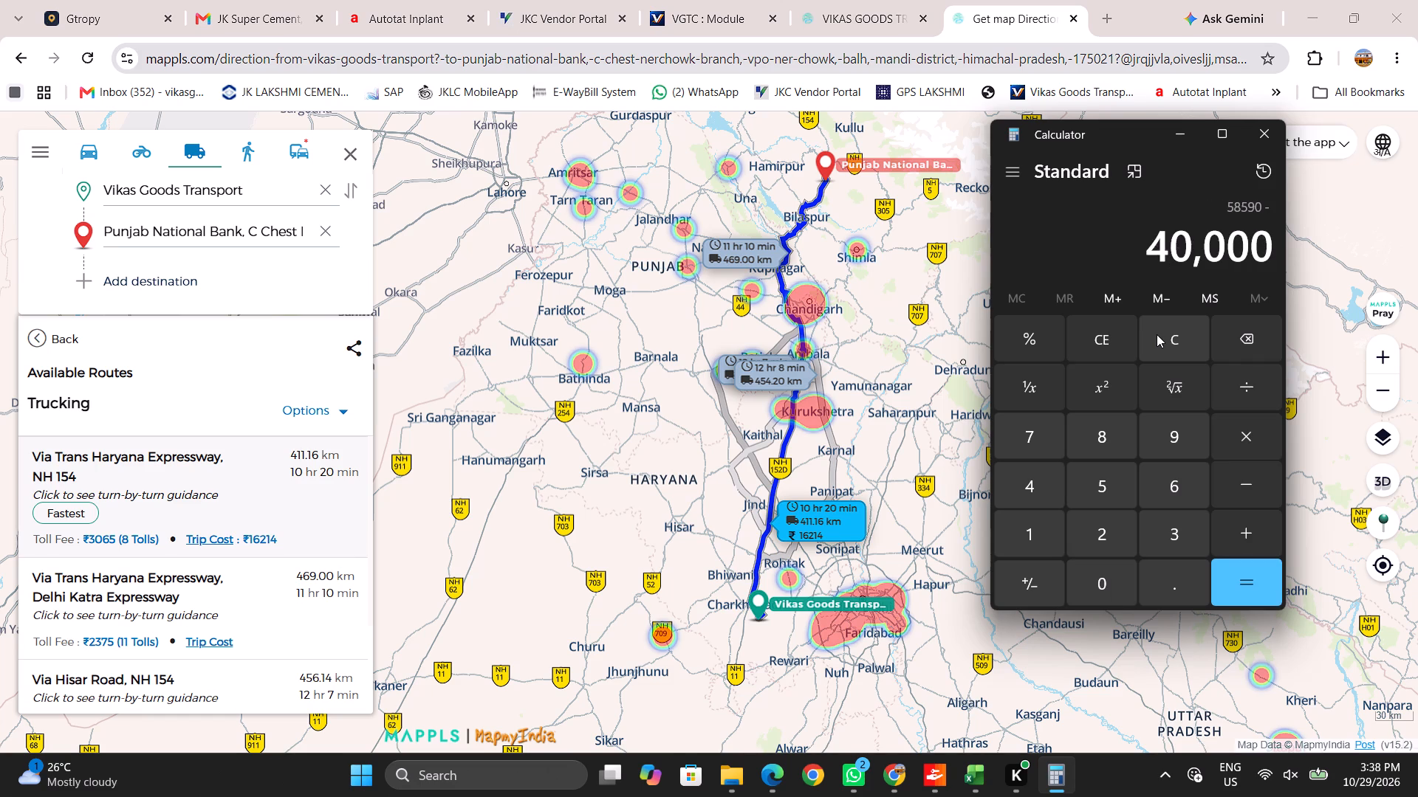
pyautogui.press('Return')
pyautogui.press('-')
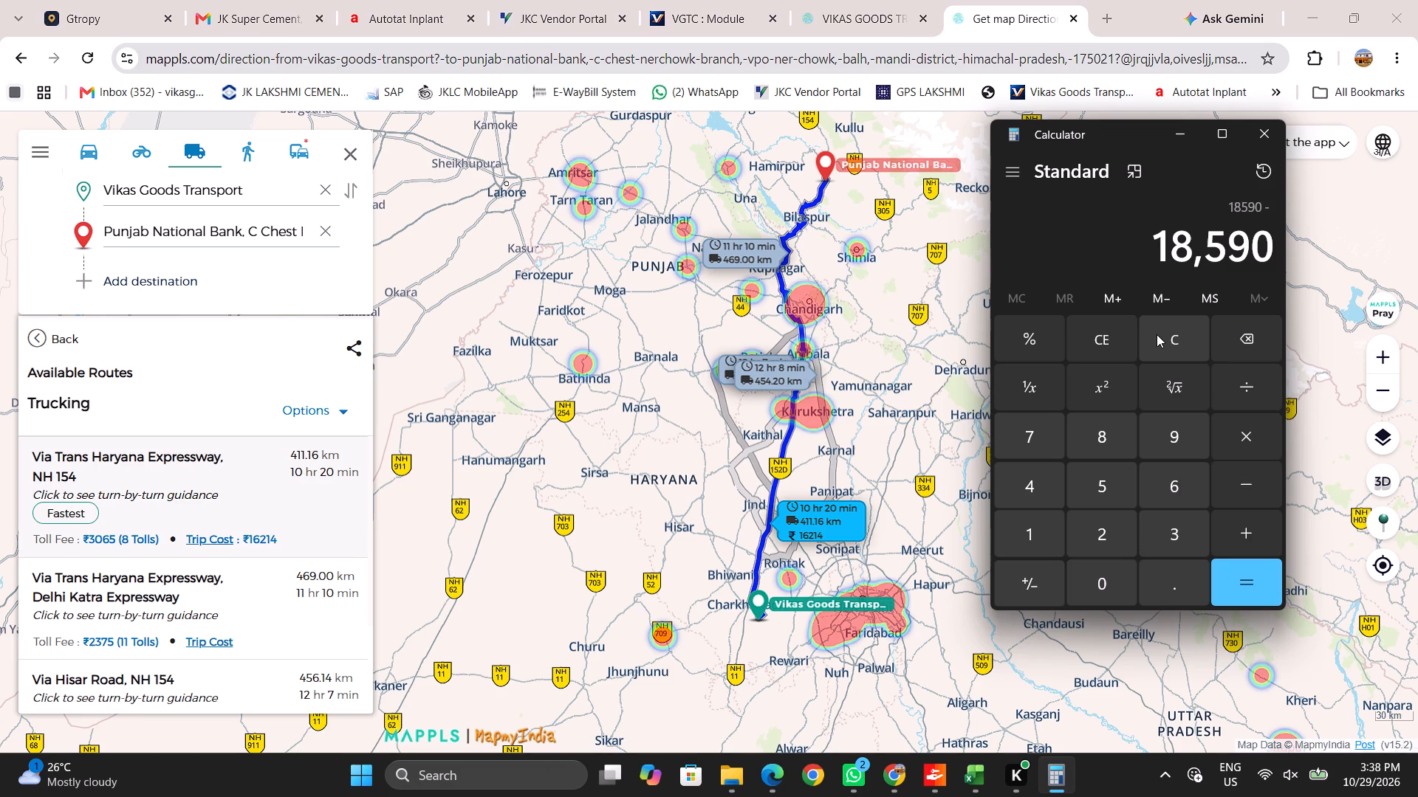
pyautogui.write('5000')
pyautogui.press('Return')
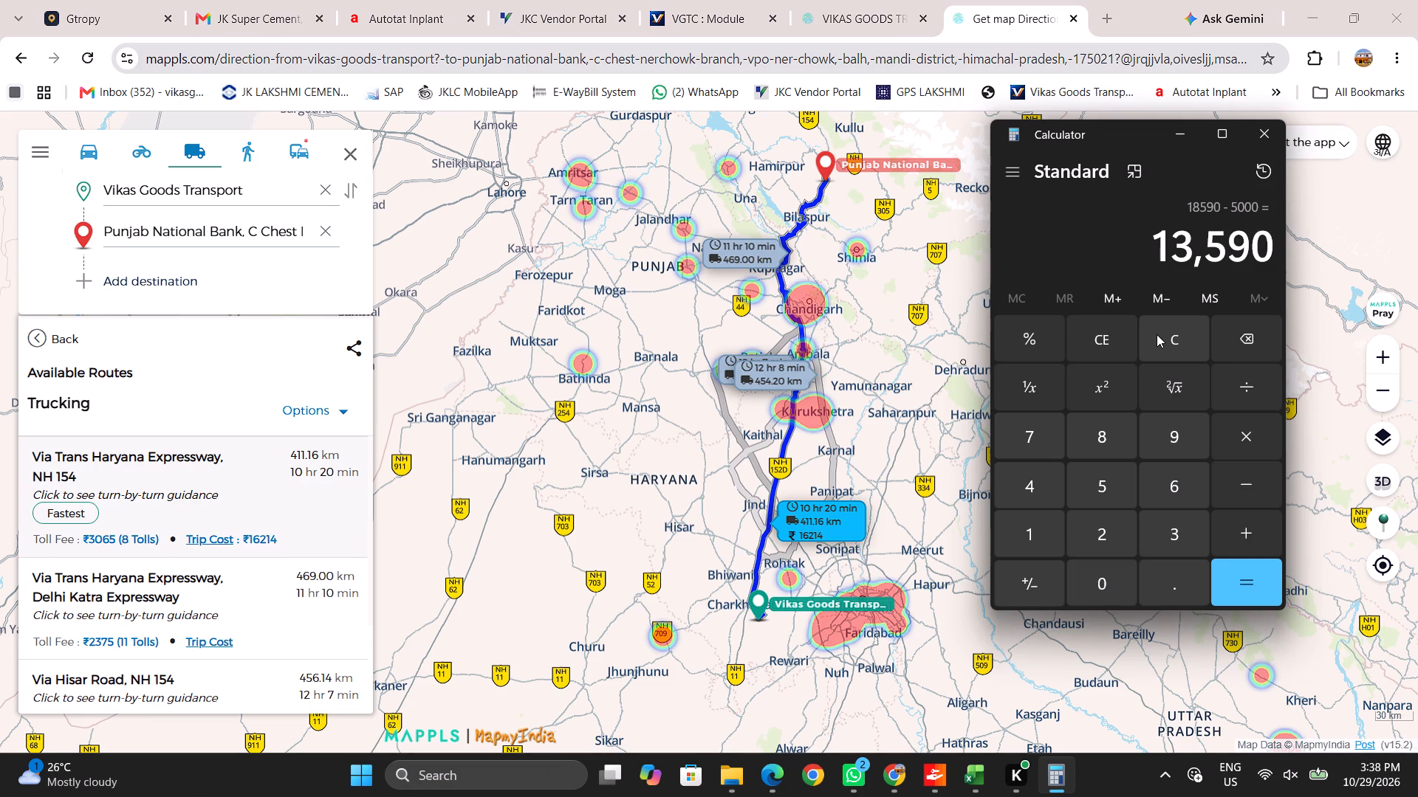
pyautogui.write('-3000')
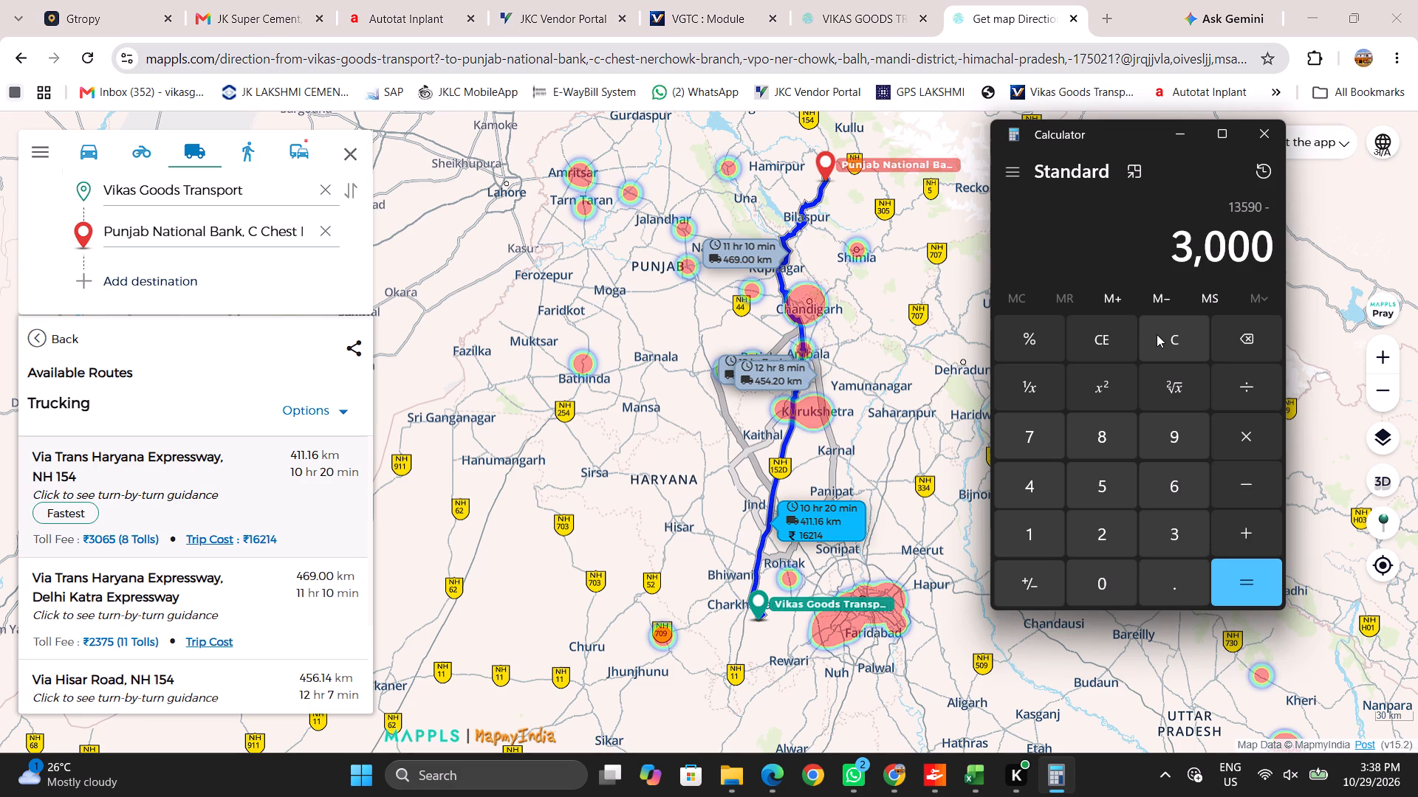
pyautogui.press('Return')
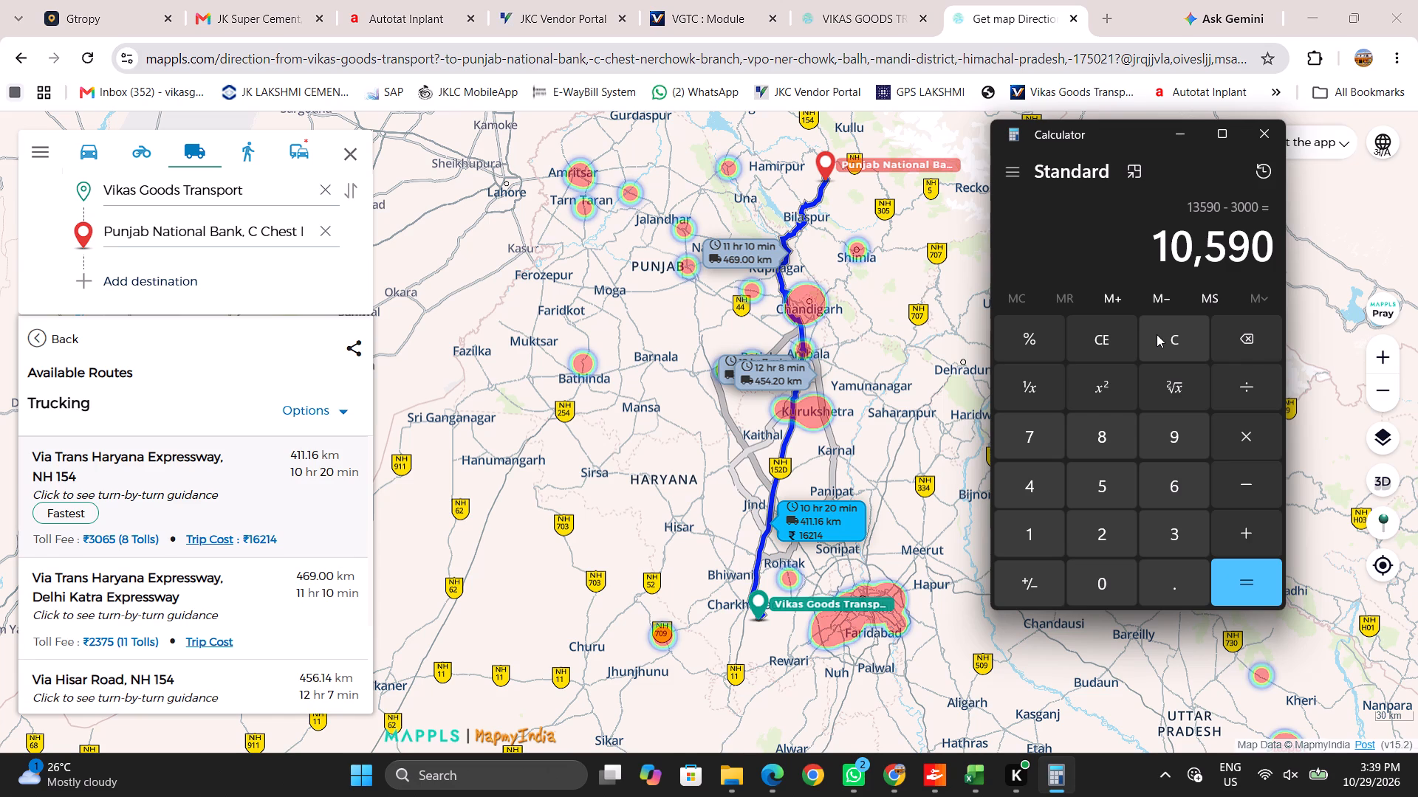
# Switch back to Chrome and open a new browser tab ready for a web search.
pyautogui.click(1098, 27)
pyautogui.click(1050, 55)
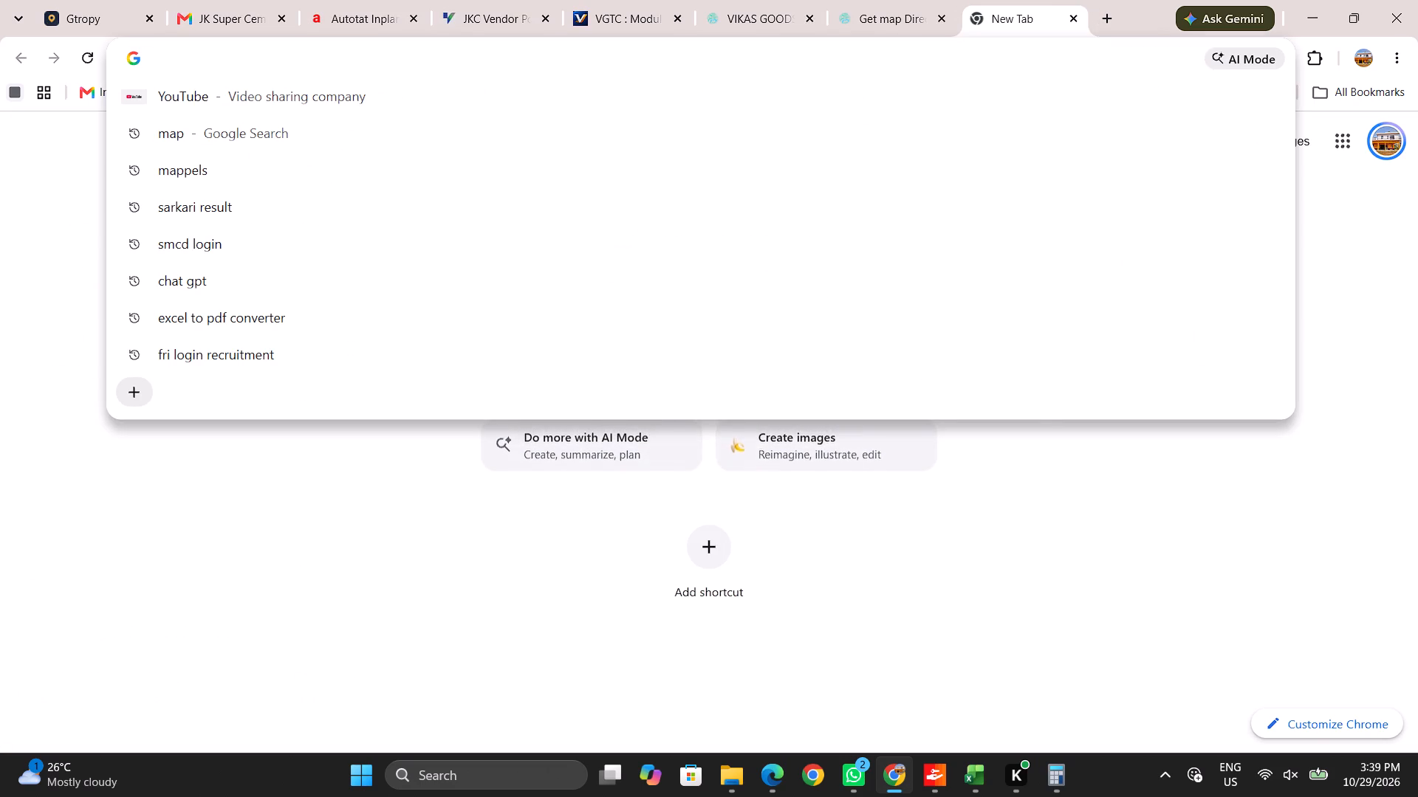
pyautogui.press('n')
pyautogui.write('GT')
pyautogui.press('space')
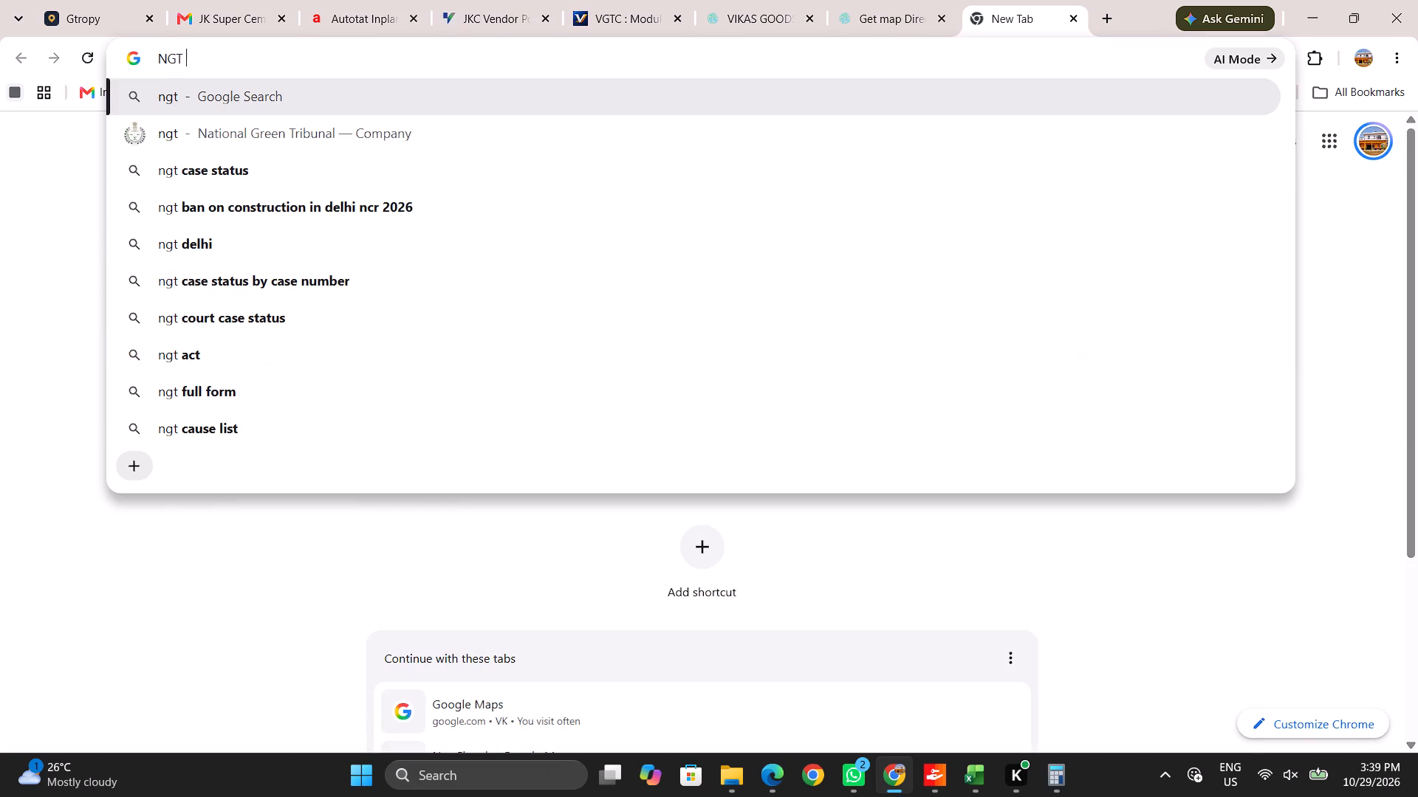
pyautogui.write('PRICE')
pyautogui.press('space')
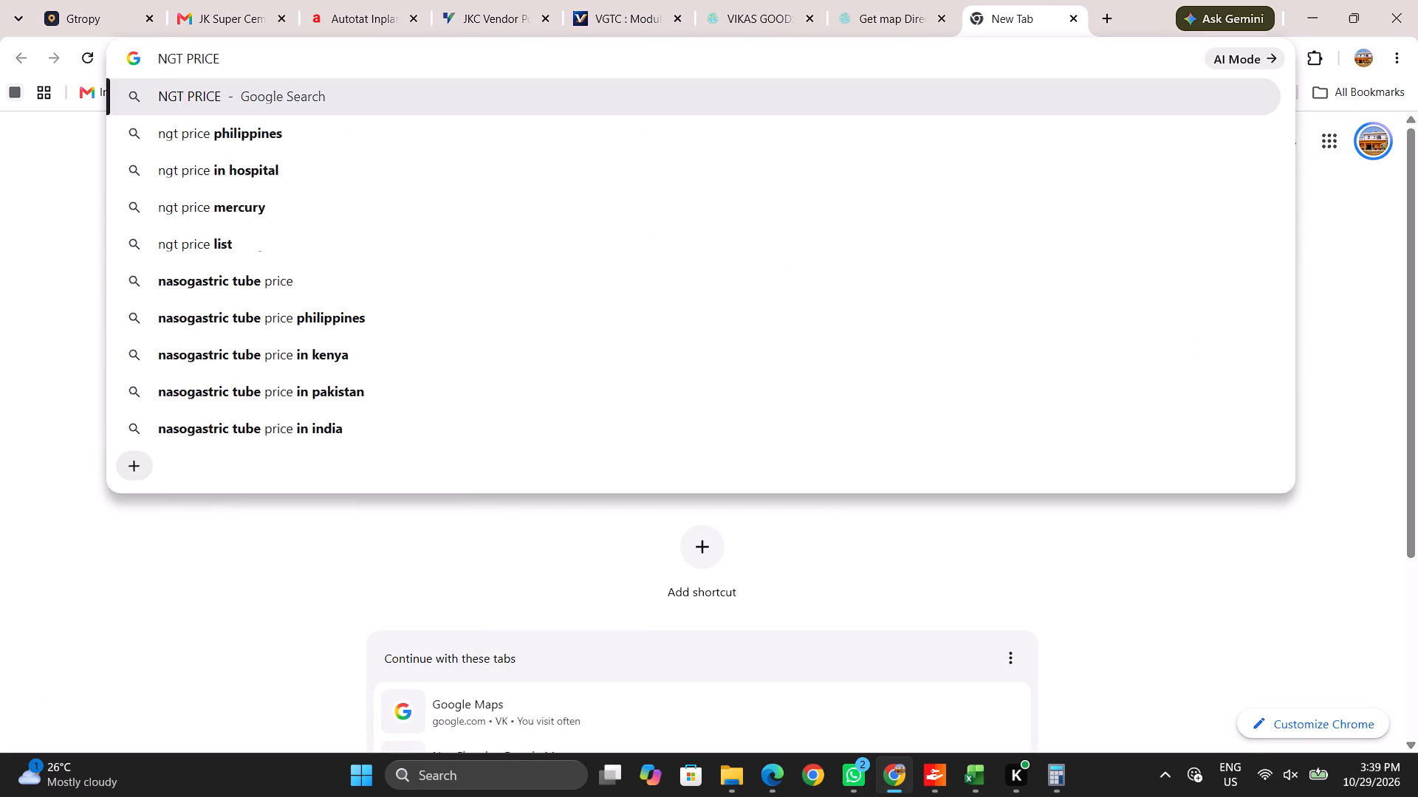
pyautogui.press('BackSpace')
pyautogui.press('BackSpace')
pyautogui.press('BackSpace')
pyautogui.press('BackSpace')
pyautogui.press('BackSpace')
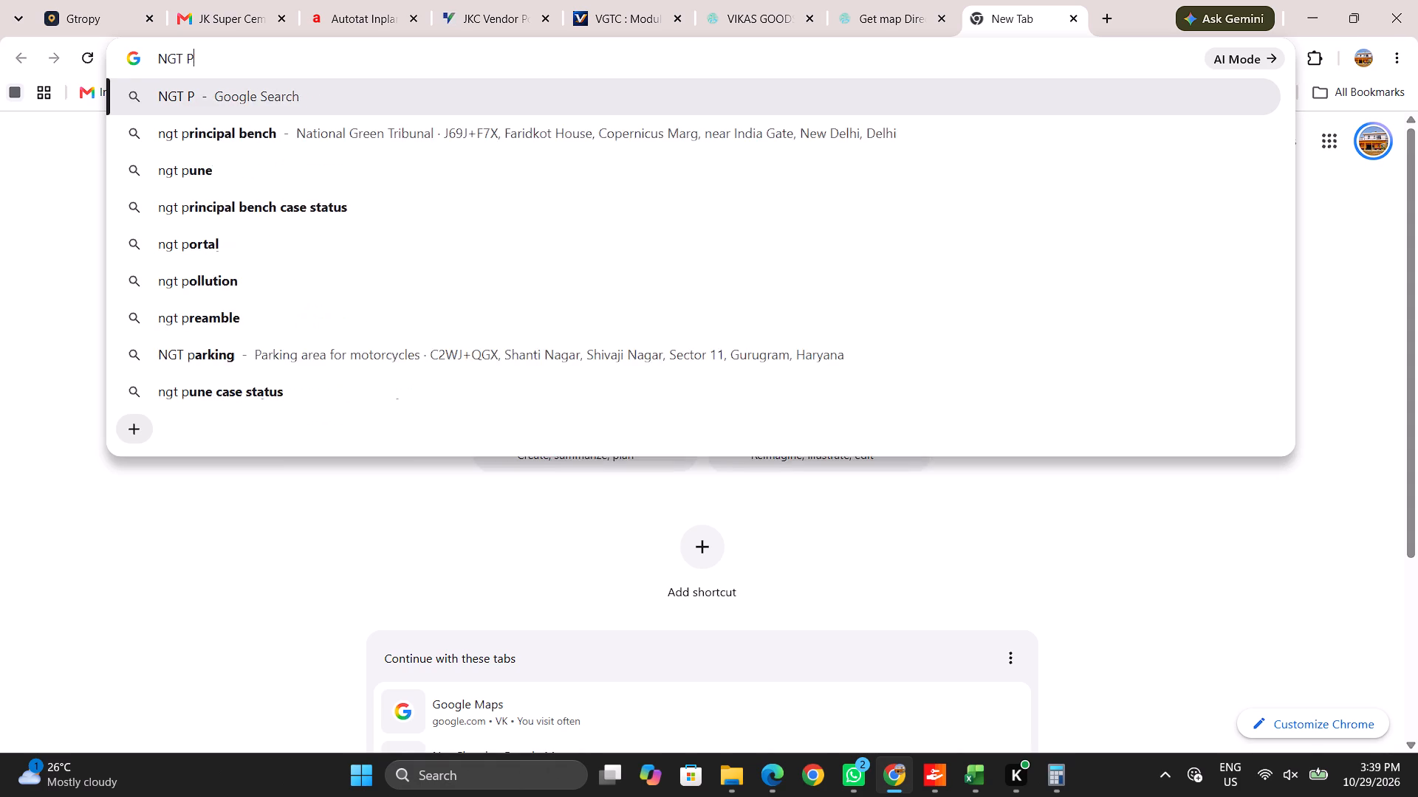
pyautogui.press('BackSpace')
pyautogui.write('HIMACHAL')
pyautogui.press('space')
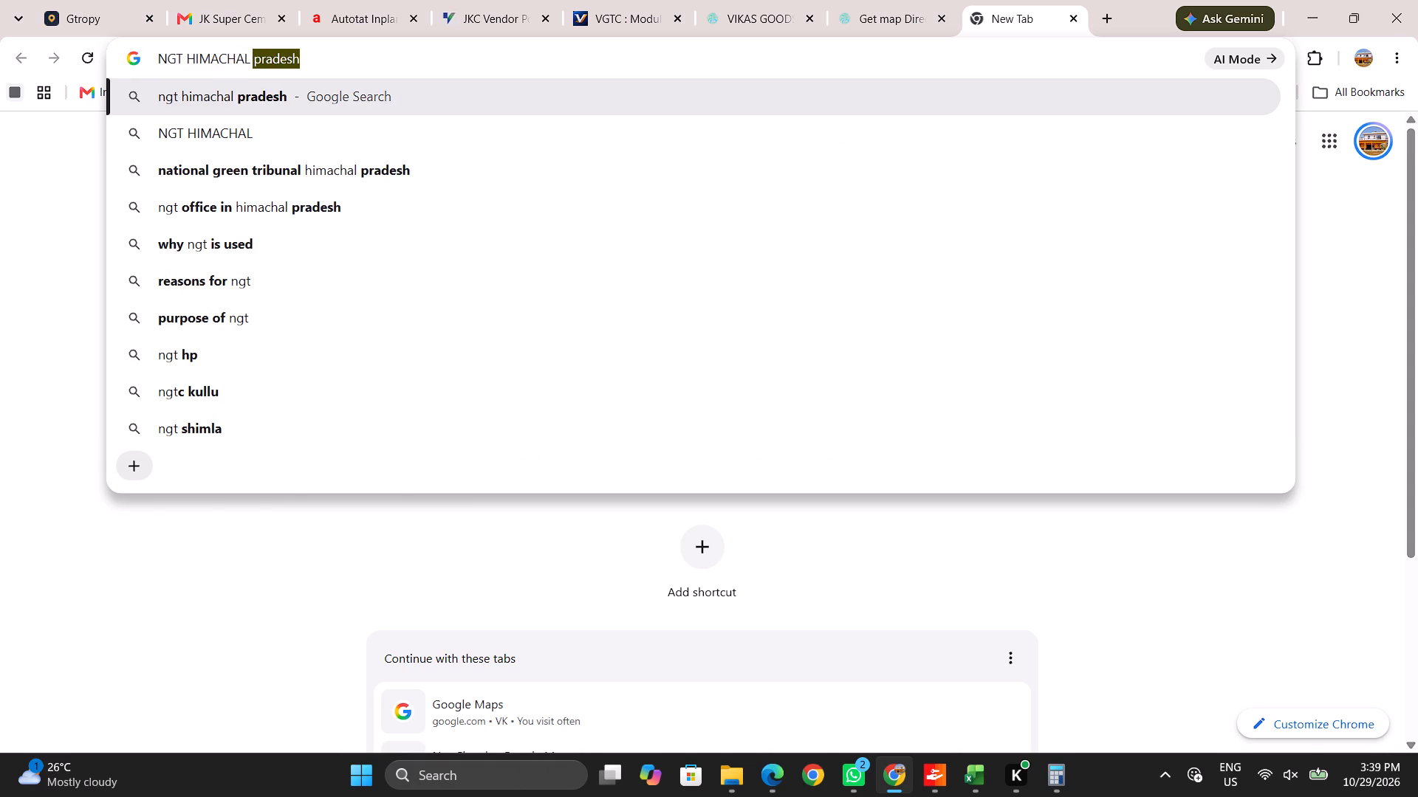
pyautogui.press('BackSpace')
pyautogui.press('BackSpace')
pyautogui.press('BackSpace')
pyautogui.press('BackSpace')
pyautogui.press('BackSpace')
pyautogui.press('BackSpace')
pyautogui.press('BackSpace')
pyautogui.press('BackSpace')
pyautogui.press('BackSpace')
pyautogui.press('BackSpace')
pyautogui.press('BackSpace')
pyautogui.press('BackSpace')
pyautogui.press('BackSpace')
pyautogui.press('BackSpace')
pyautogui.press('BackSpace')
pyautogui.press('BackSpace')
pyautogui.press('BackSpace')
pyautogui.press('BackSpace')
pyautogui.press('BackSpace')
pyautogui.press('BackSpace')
# Enter HIMACHAL BORDER as the start of a web search.
pyautogui.write('HIMACHAL BORDER')
pyautogui.press('space')
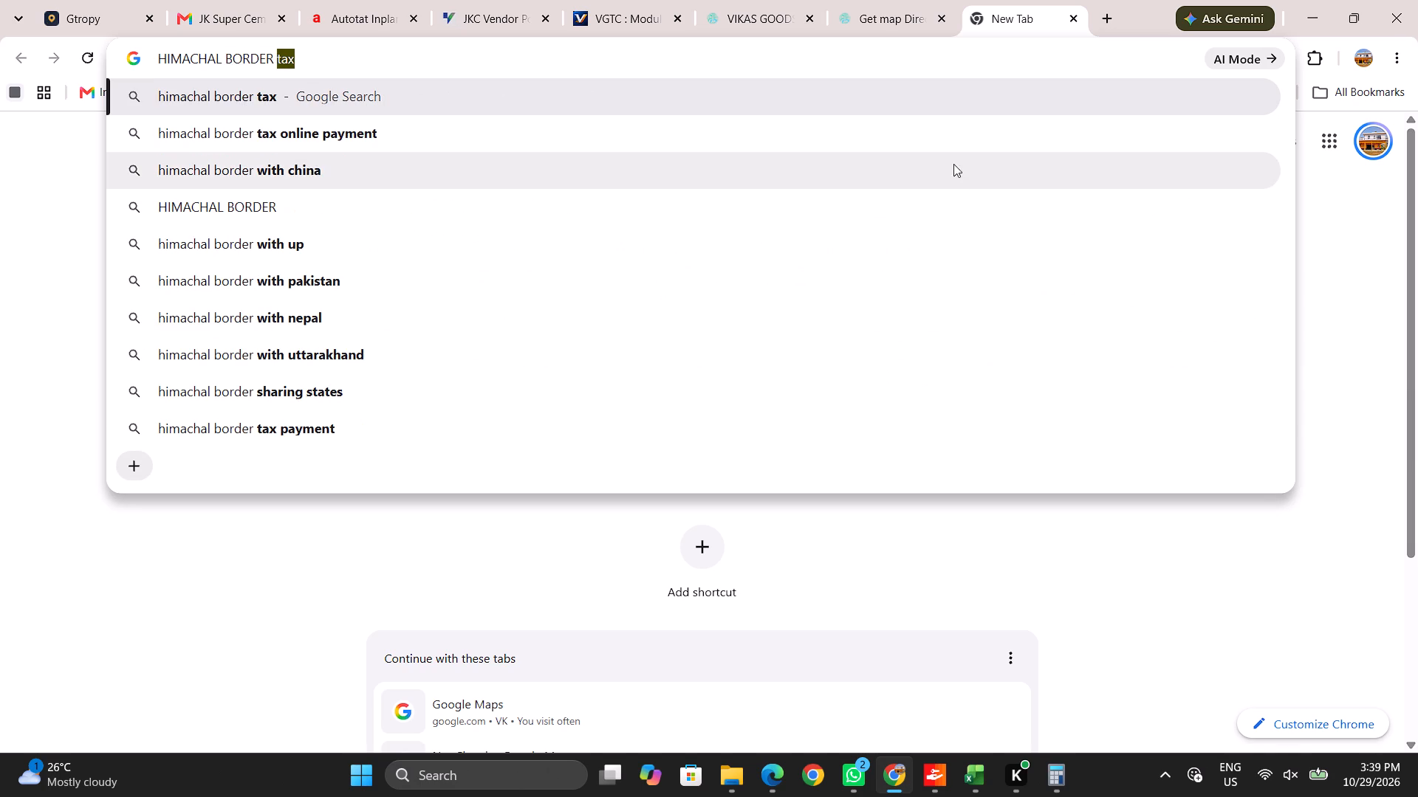